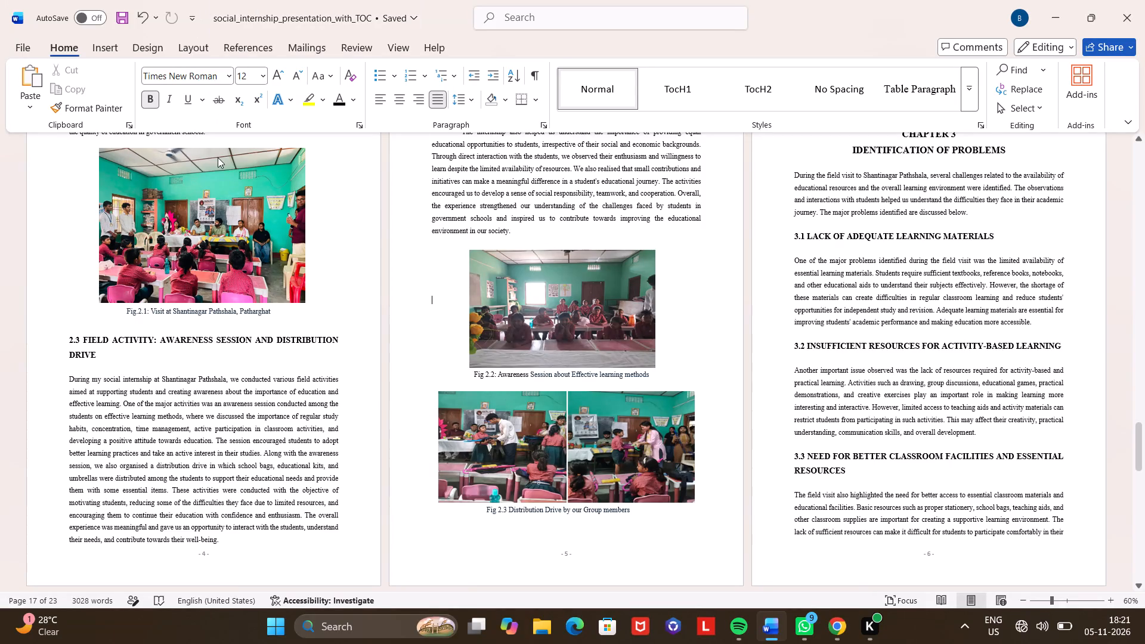
# Add blank lines above the CHAPTER 4 heading at the bottom of page 7 to push it onto the next page.
pyautogui.scroll(-2, 578, 392)
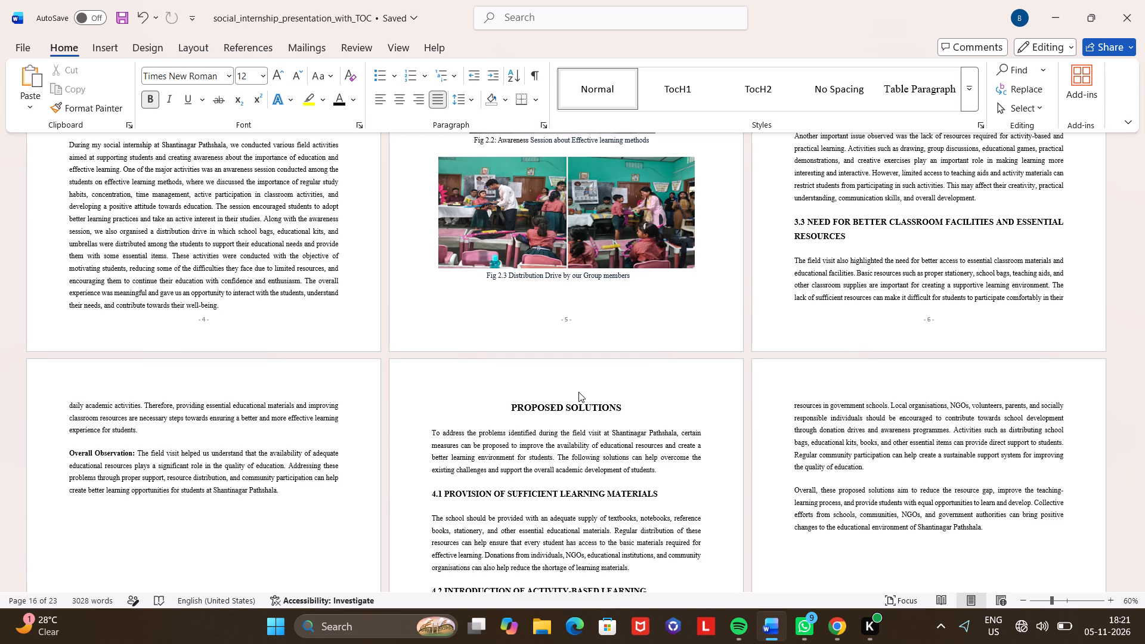
pyautogui.scroll(-1, 578, 392)
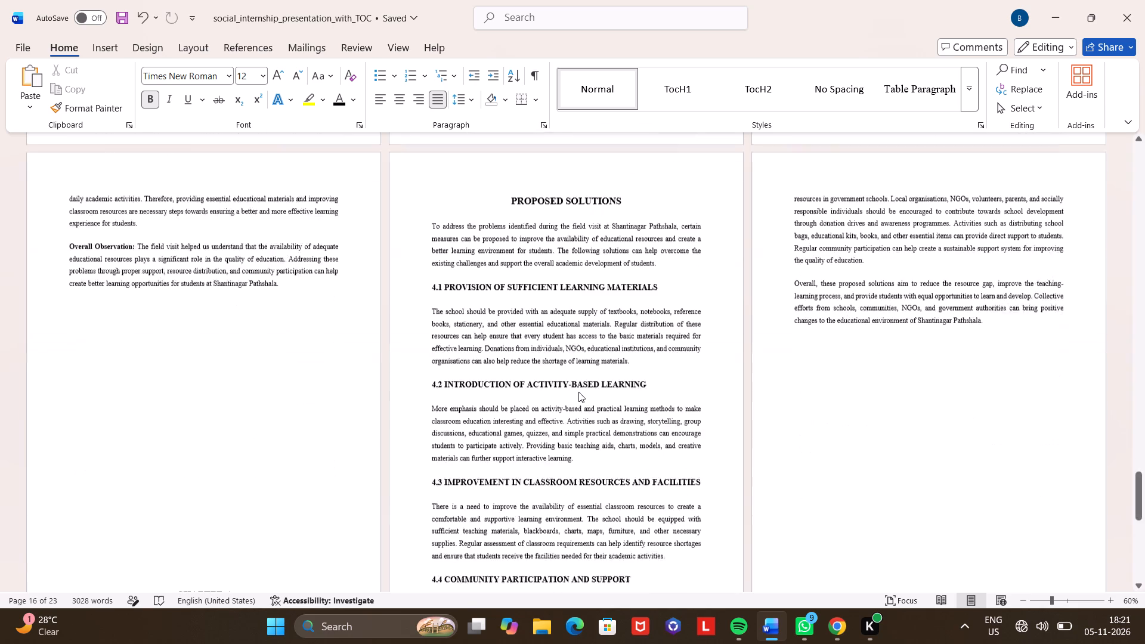
pyautogui.scroll(-2, 578, 392)
pyautogui.click(237, 431)
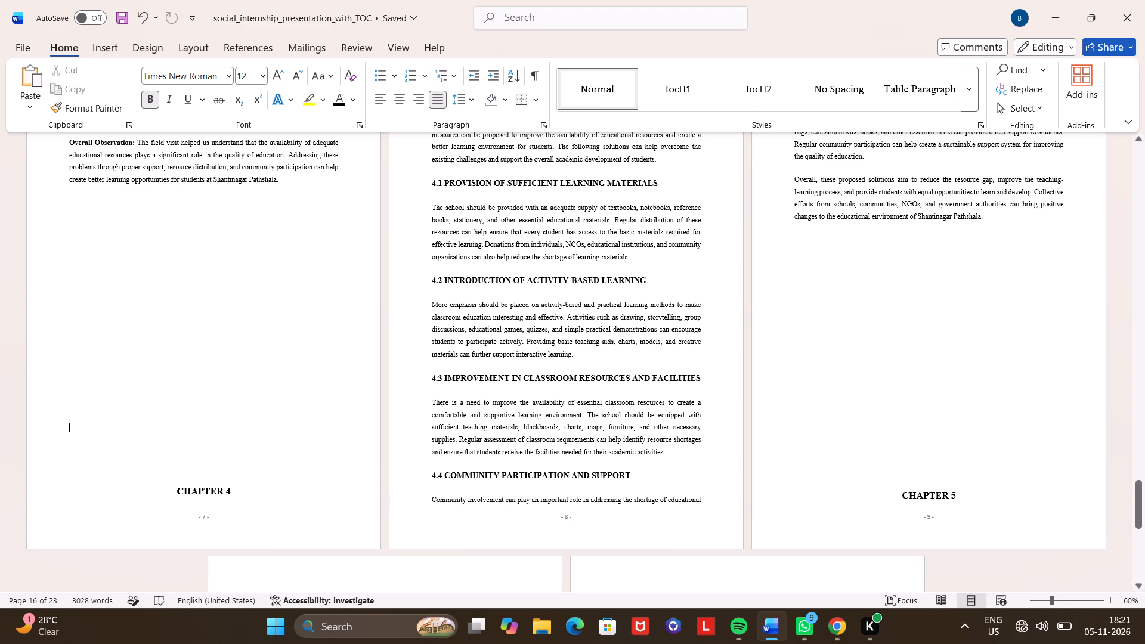
pyautogui.press('Return')
# Insert a line break after section 4.3's paragraph so heading 4.4 COMMUNITY PARTICIPATION AND SUPPORT starts on the next page.
pyautogui.scroll(2, 237, 431)
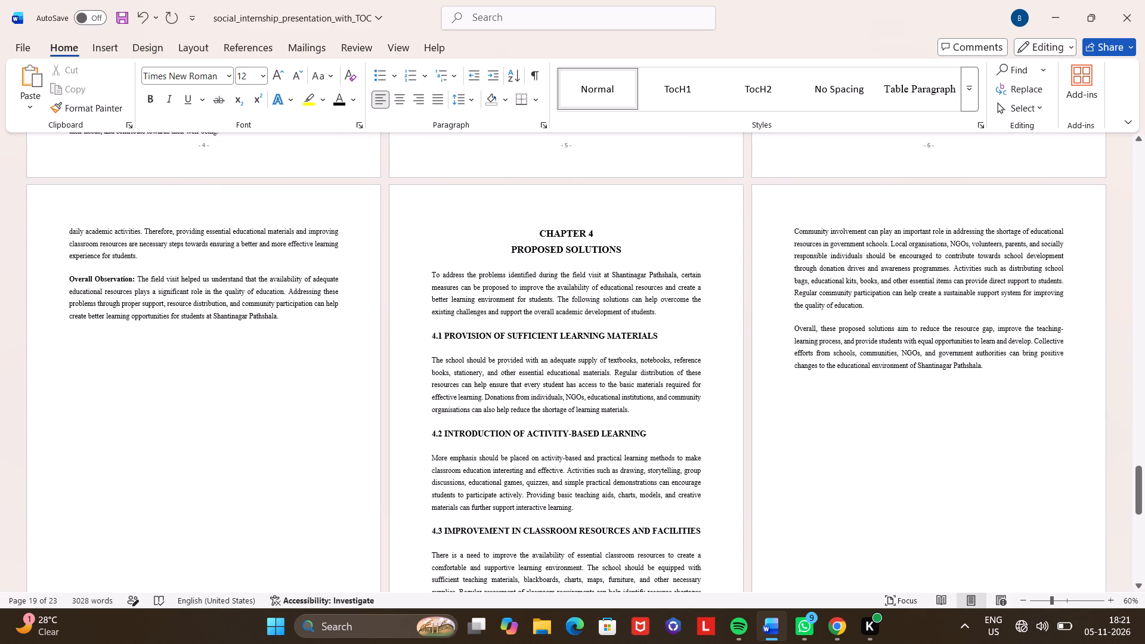
pyautogui.scroll(-1, 738, 332)
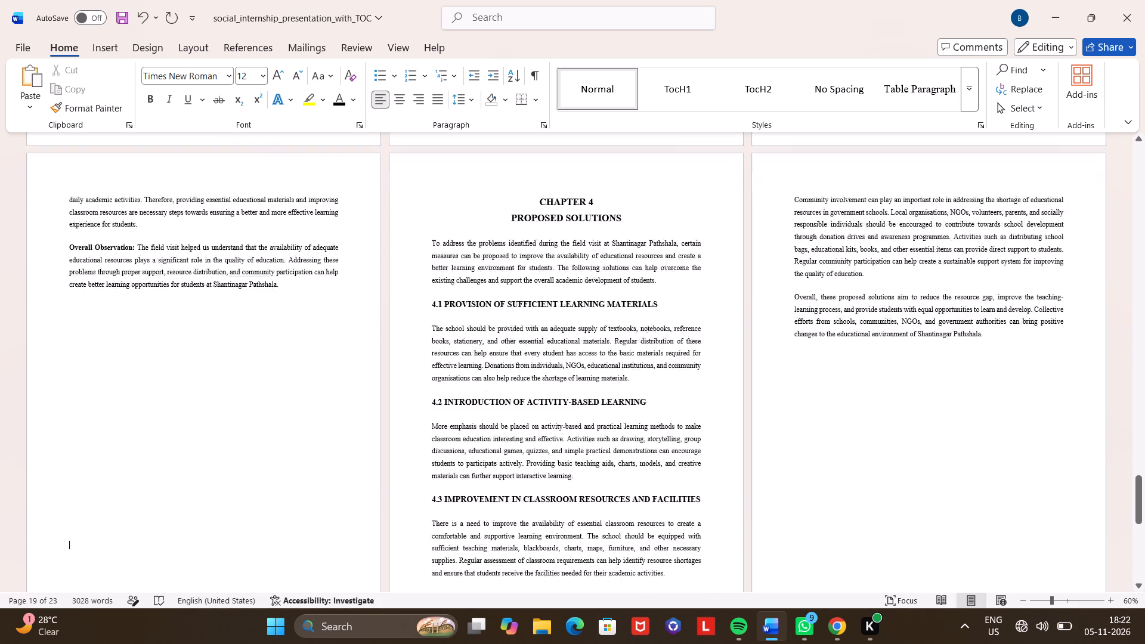
pyautogui.scroll(-1, 738, 332)
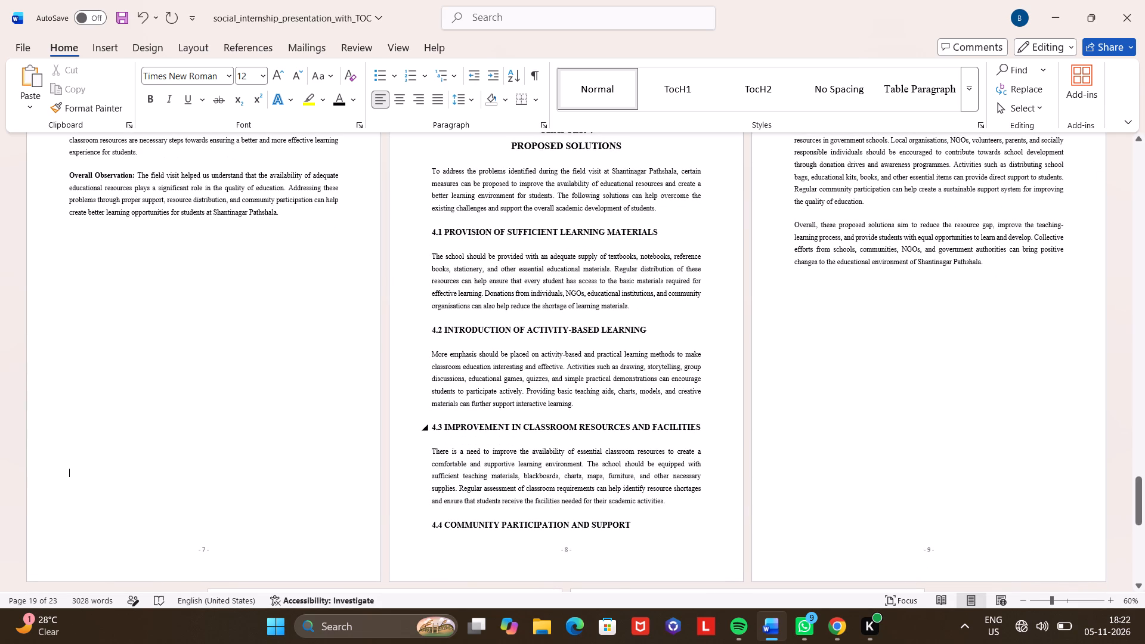
pyautogui.scroll(-1, 654, 431)
pyautogui.scroll(1, 654, 431)
pyautogui.scroll(-1, 640, 494)
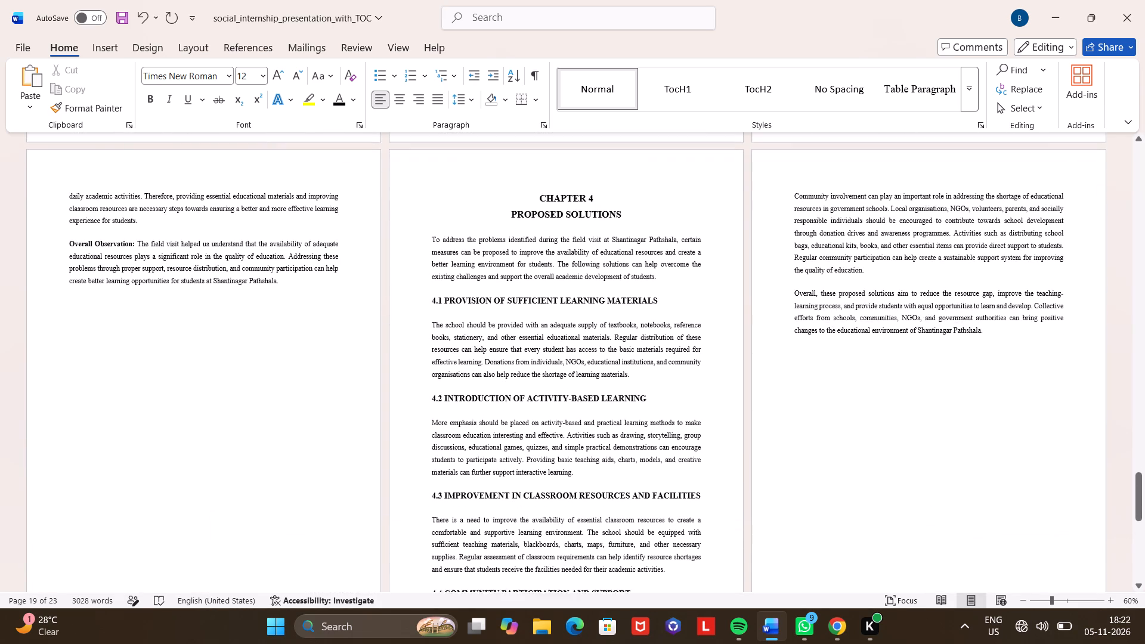
pyautogui.scroll(-1, 640, 494)
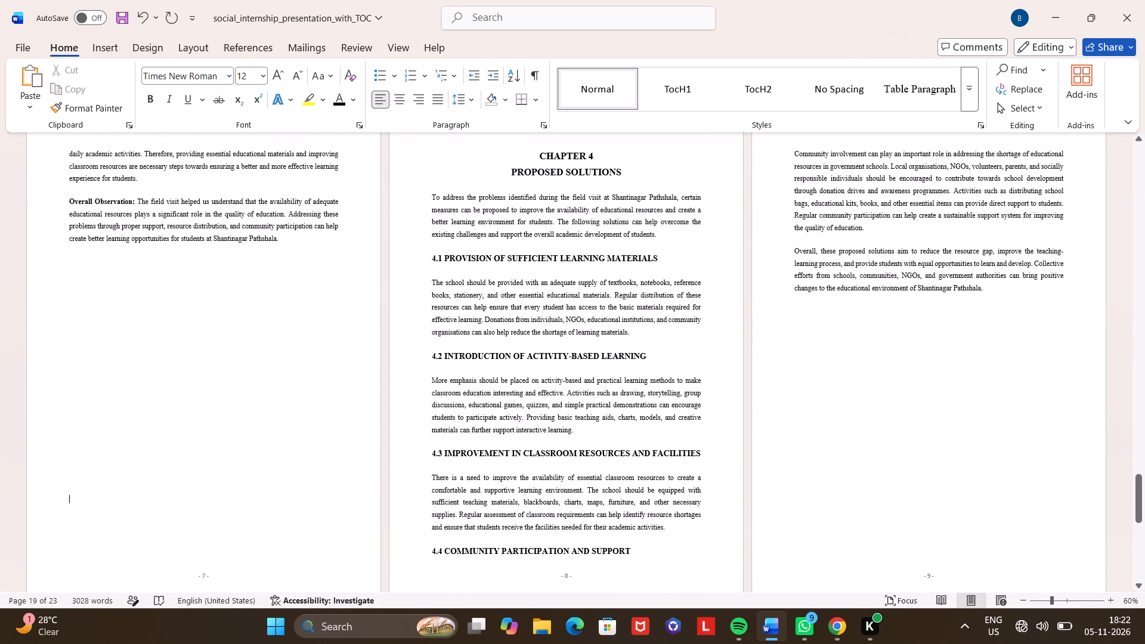
pyautogui.click(668, 533)
pyautogui.press('Return')
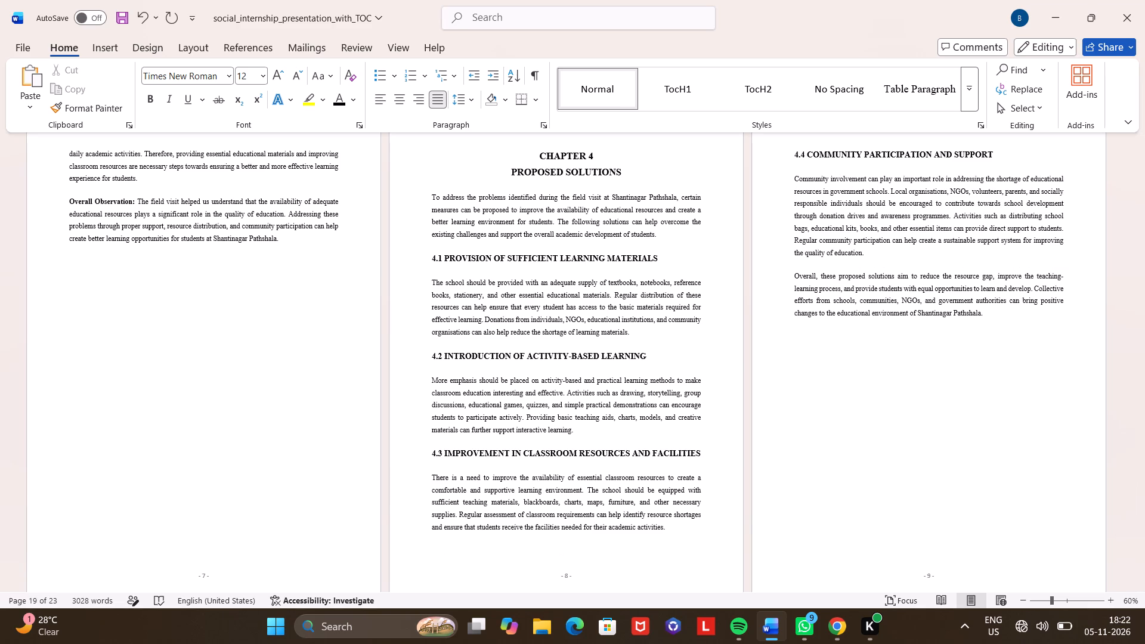
# Review the page layout of the report's body from the Chapter 2 photos through the Chapter 5 conclusion.
pyautogui.scroll(1, 668, 533)
pyautogui.scroll(-1, 668, 533)
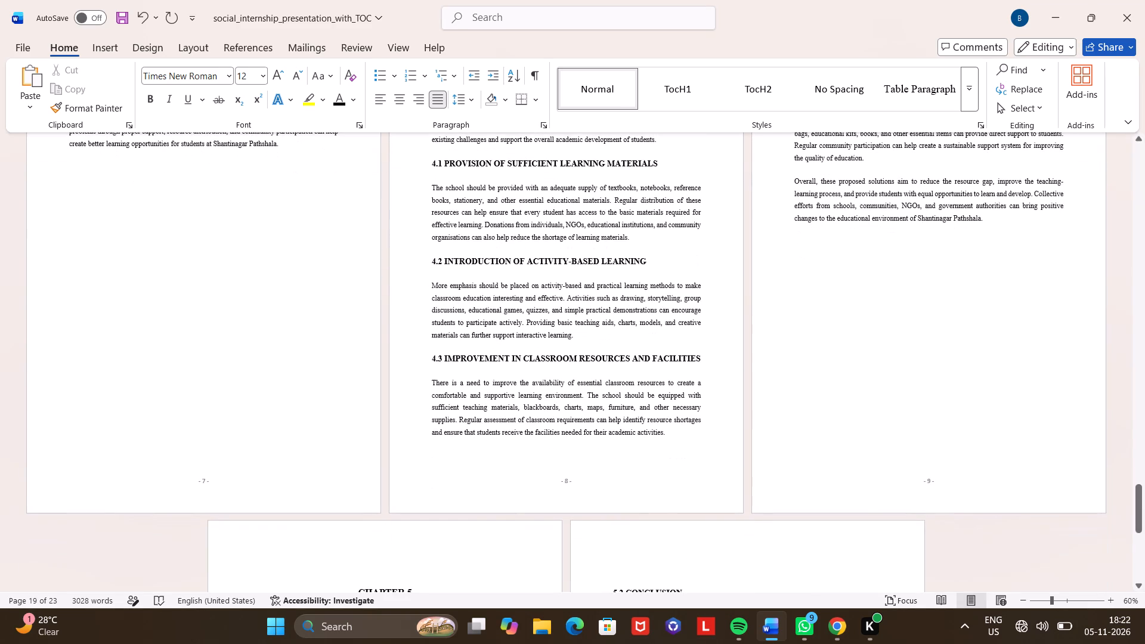
pyautogui.scroll(-5, 668, 533)
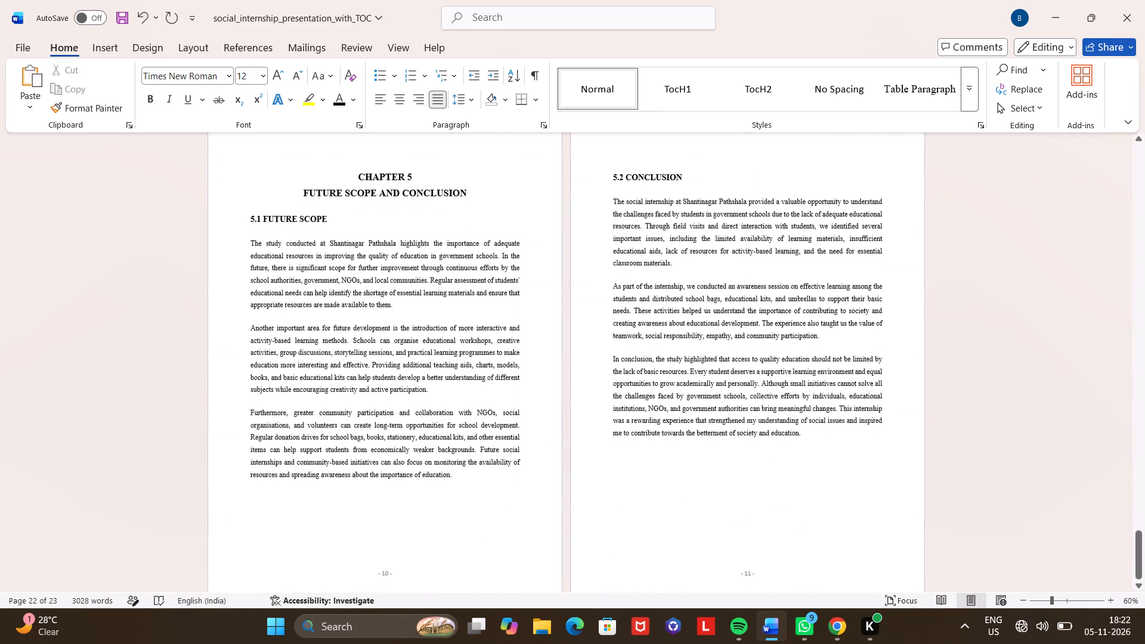
pyautogui.scroll(-1, 668, 533)
pyautogui.scroll(5, 668, 533)
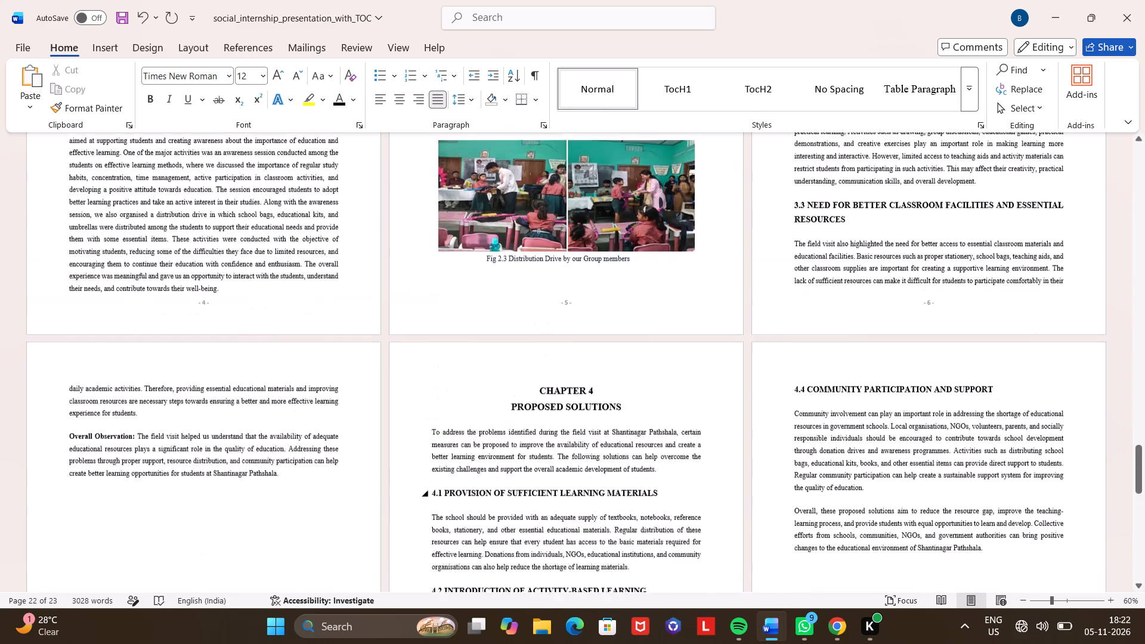
pyautogui.scroll(3, 668, 533)
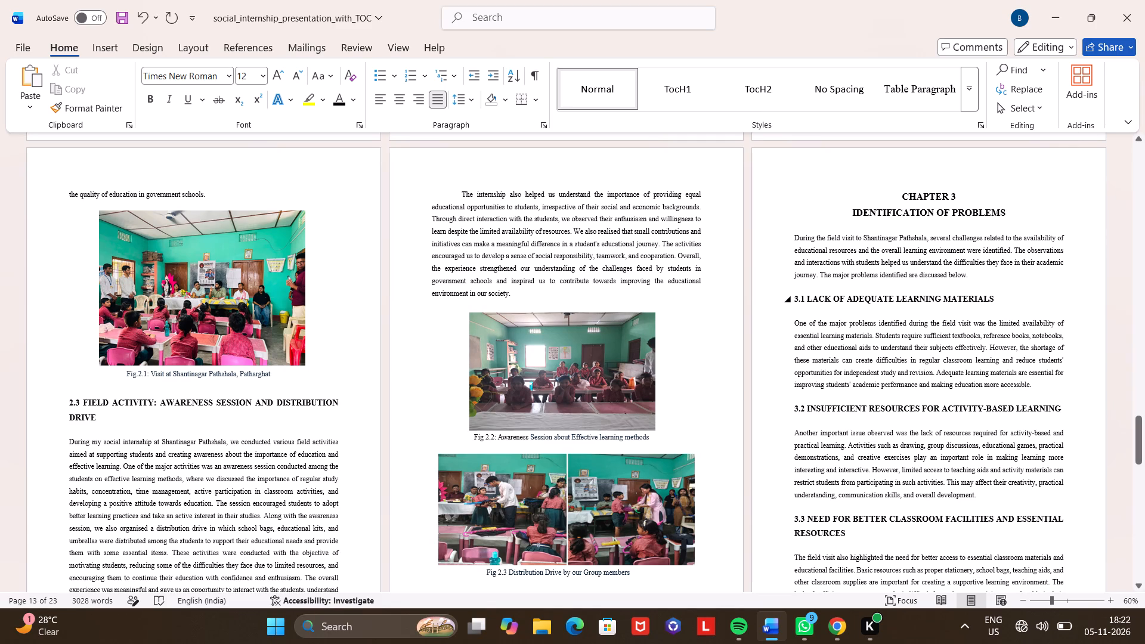
pyautogui.scroll(-1, 648, 423)
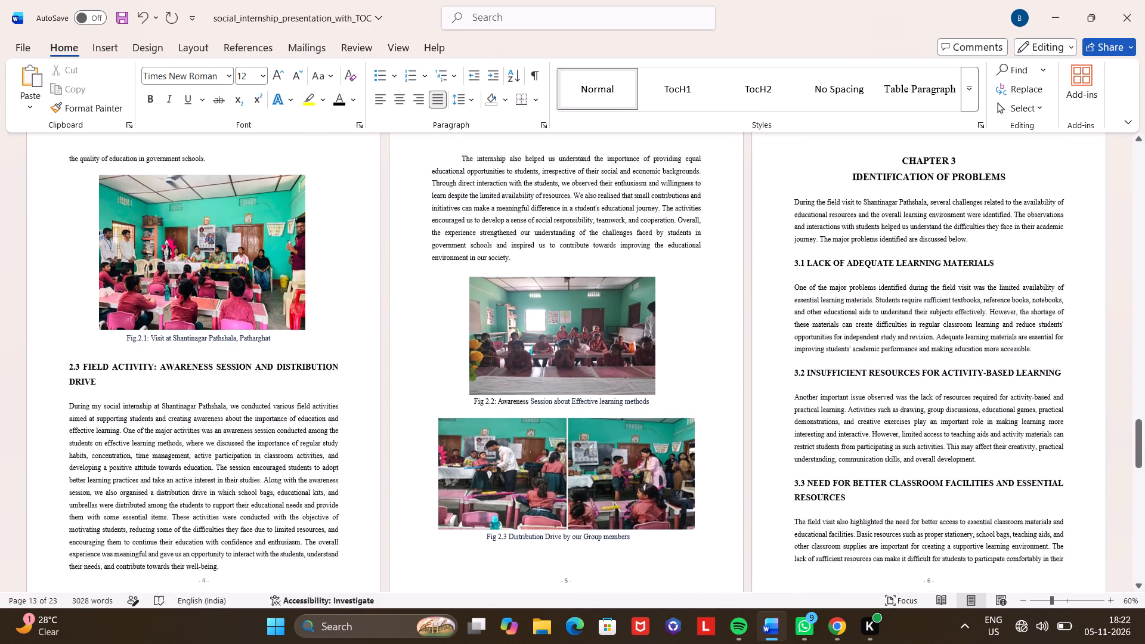
pyautogui.scroll(-2, 648, 423)
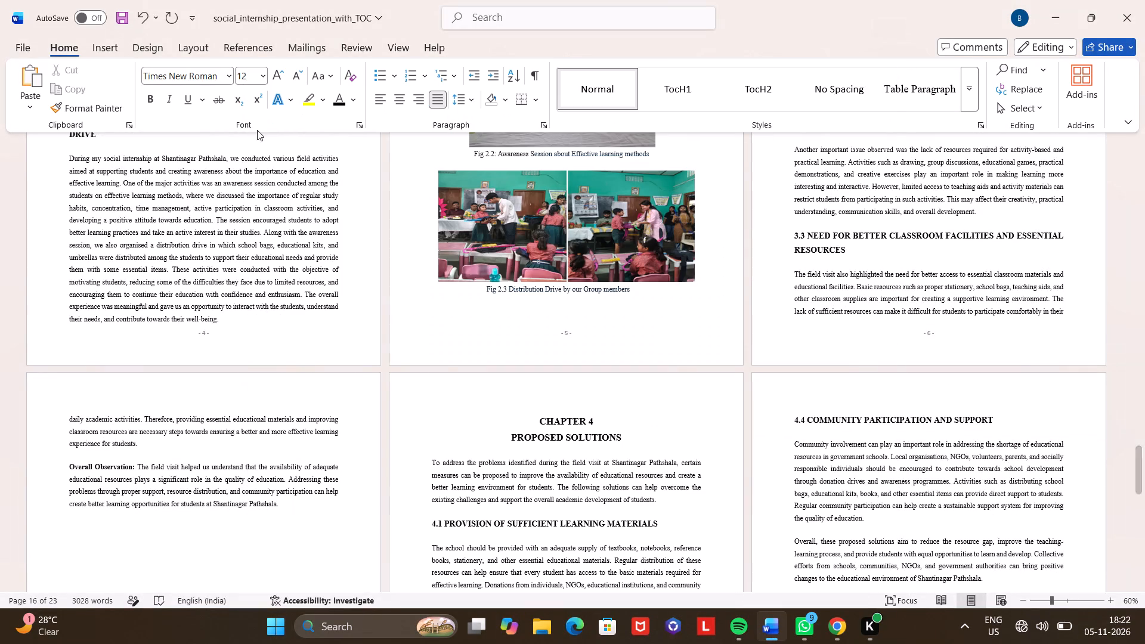
# Open the recent document RAISING AWARNESS ABOUT CHILD DRUG ABUSE, look through its opening pages, and close it.
pyautogui.click(15, 49)
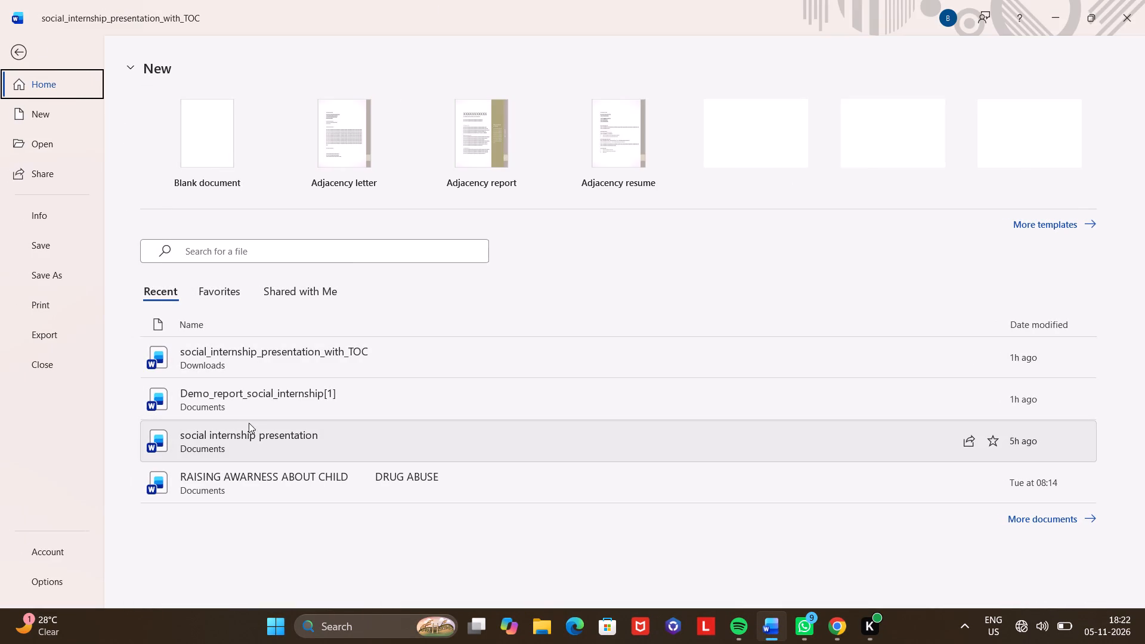
pyautogui.click(243, 478)
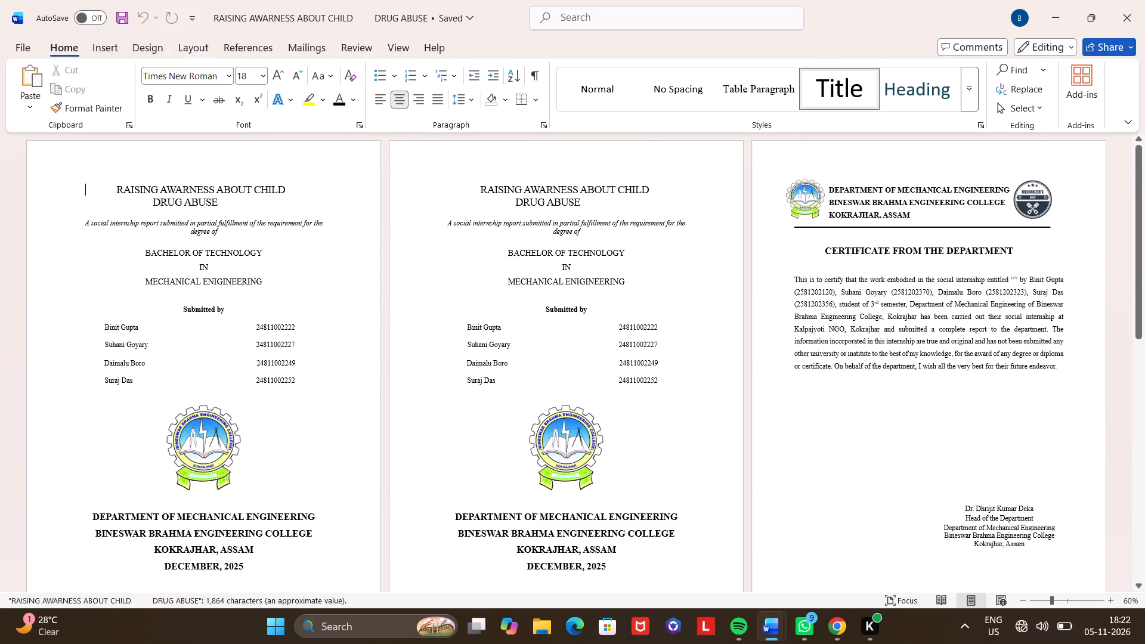
pyautogui.scroll(-12, 476, 332)
pyautogui.scroll(5, 476, 332)
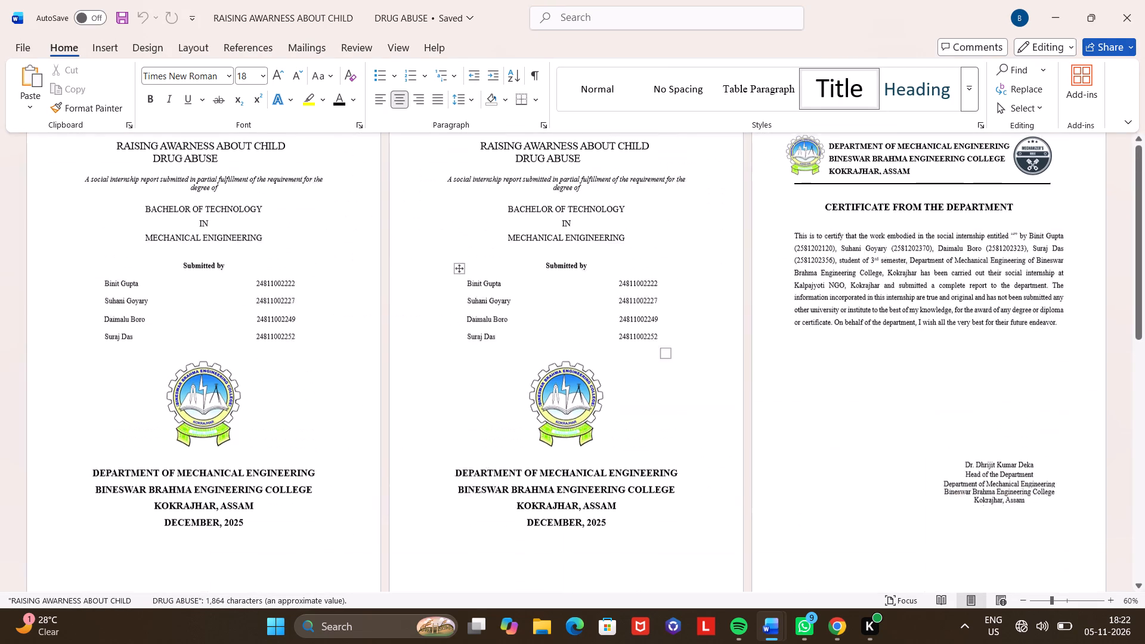
pyautogui.scroll(5, 476, 332)
pyautogui.scroll(-17, 476, 332)
pyautogui.scroll(-4, 476, 332)
pyautogui.scroll(7, 476, 332)
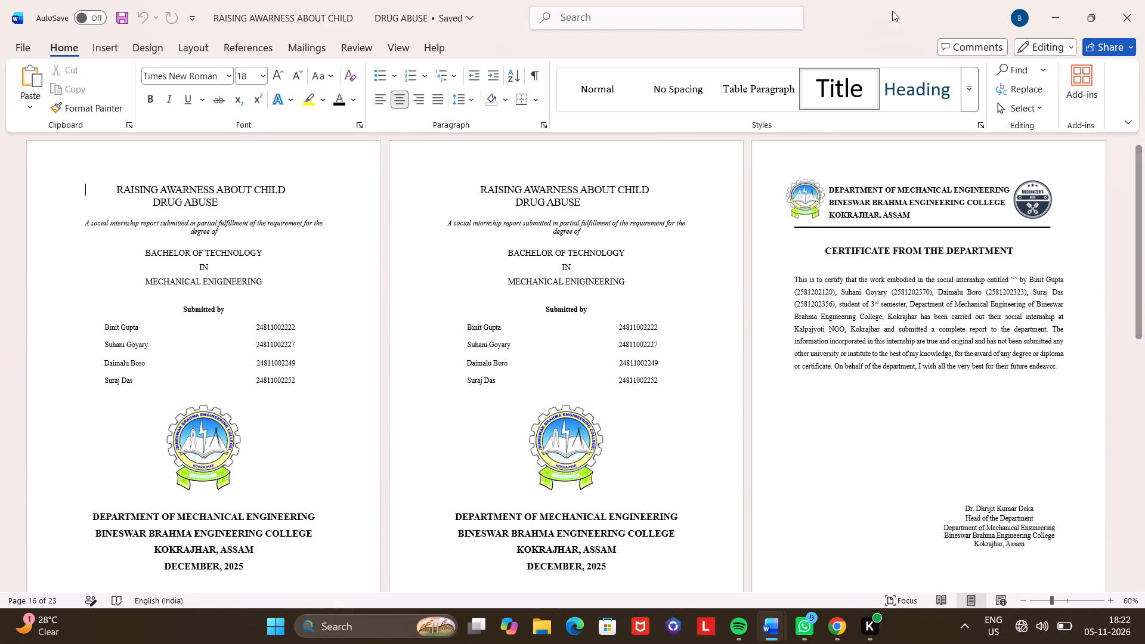
pyautogui.click(1144, 14)
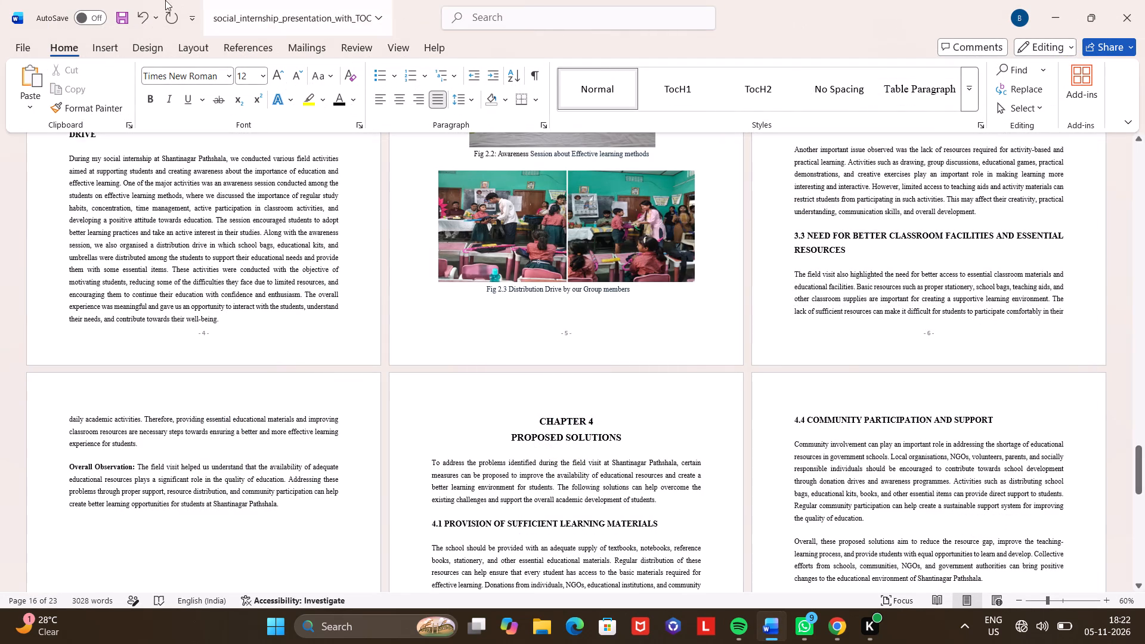
# Open the recent document Demo_report_social_internship[1], examine its chapter layout and figures as a reference, and close it.
pyautogui.click(35, 46)
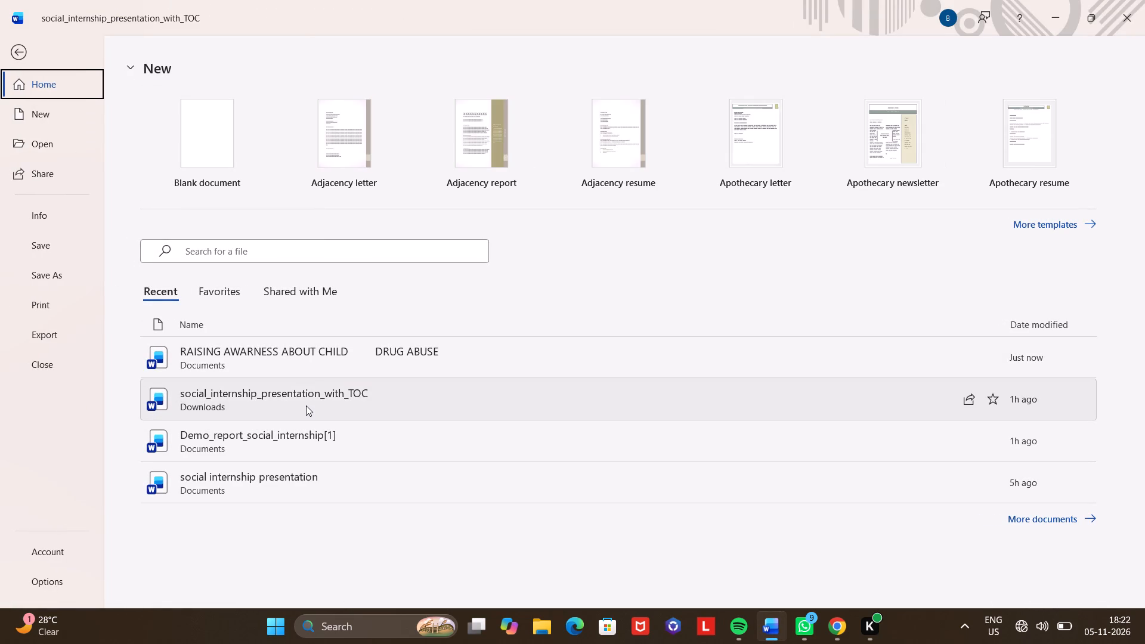
pyautogui.doubleClick(298, 437)
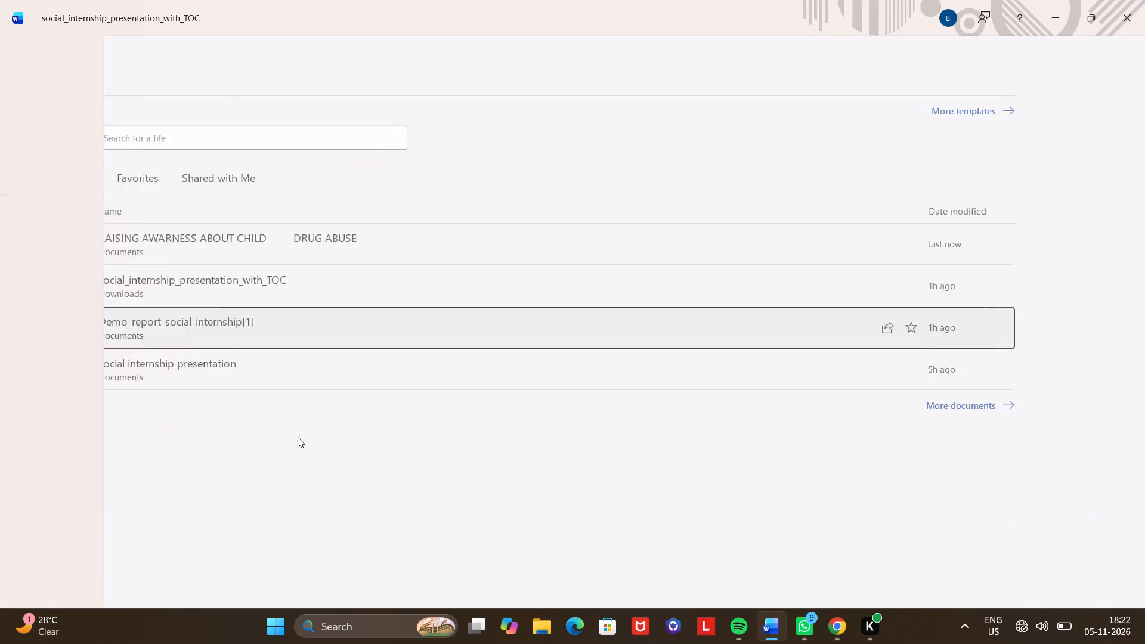
pyautogui.scroll(-7, 298, 437)
pyautogui.scroll(6, 298, 437)
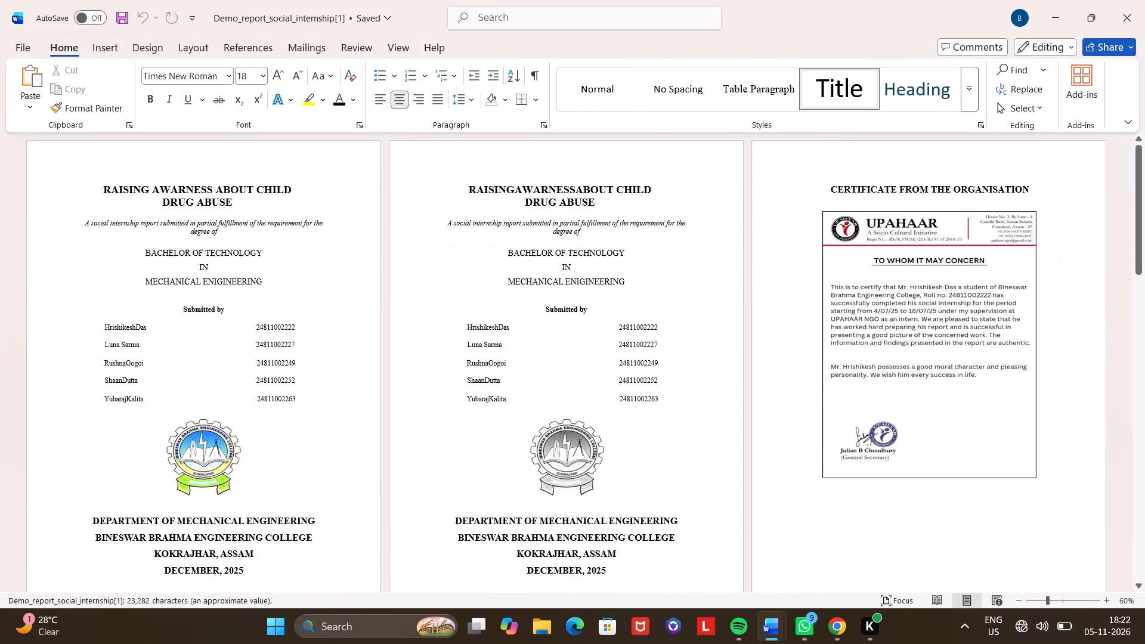
pyautogui.scroll(2, 298, 437)
pyautogui.scroll(-20, 298, 437)
pyautogui.scroll(-20, 298, 437)
pyautogui.scroll(-20, 298, 437)
pyautogui.scroll(6, 298, 437)
pyautogui.scroll(-20, 298, 437)
pyautogui.scroll(-20, 298, 437)
pyautogui.scroll(-20, 298, 437)
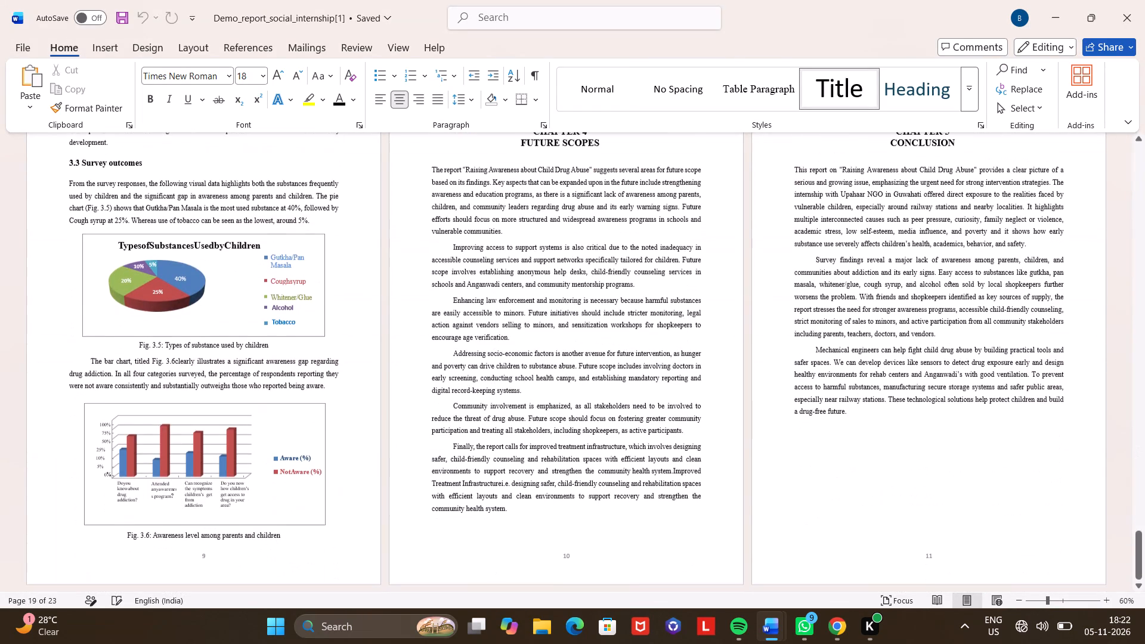
pyautogui.scroll(-20, 298, 437)
pyautogui.scroll(-20, 298, 437)
pyautogui.scroll(-18, 298, 437)
pyautogui.scroll(-6, 298, 437)
pyautogui.scroll(1, 298, 437)
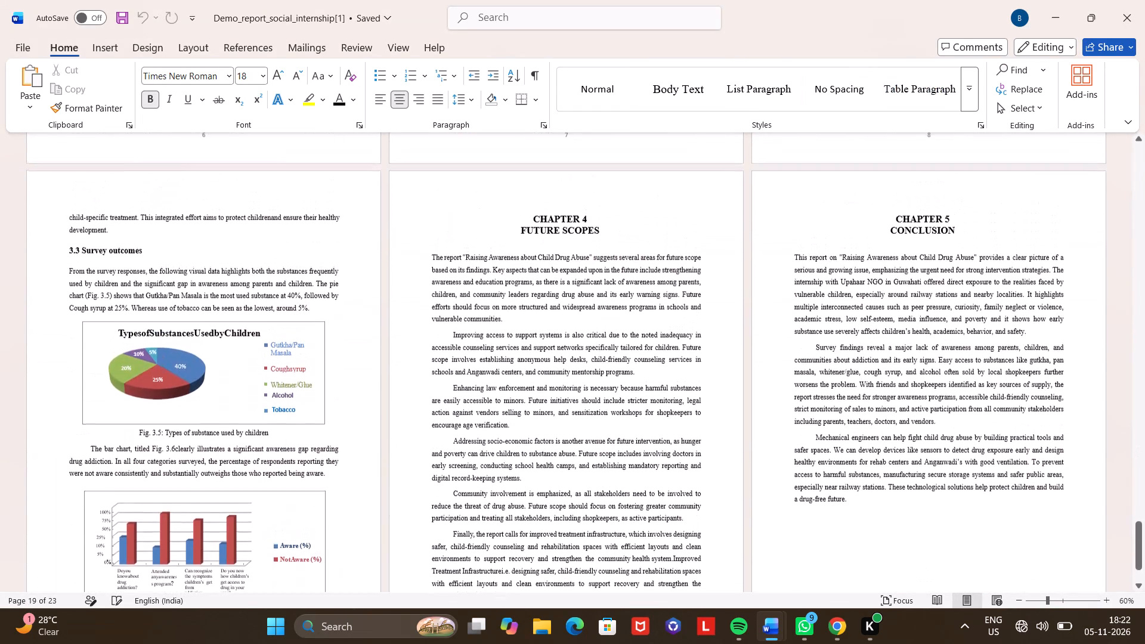
pyautogui.scroll(2, 298, 437)
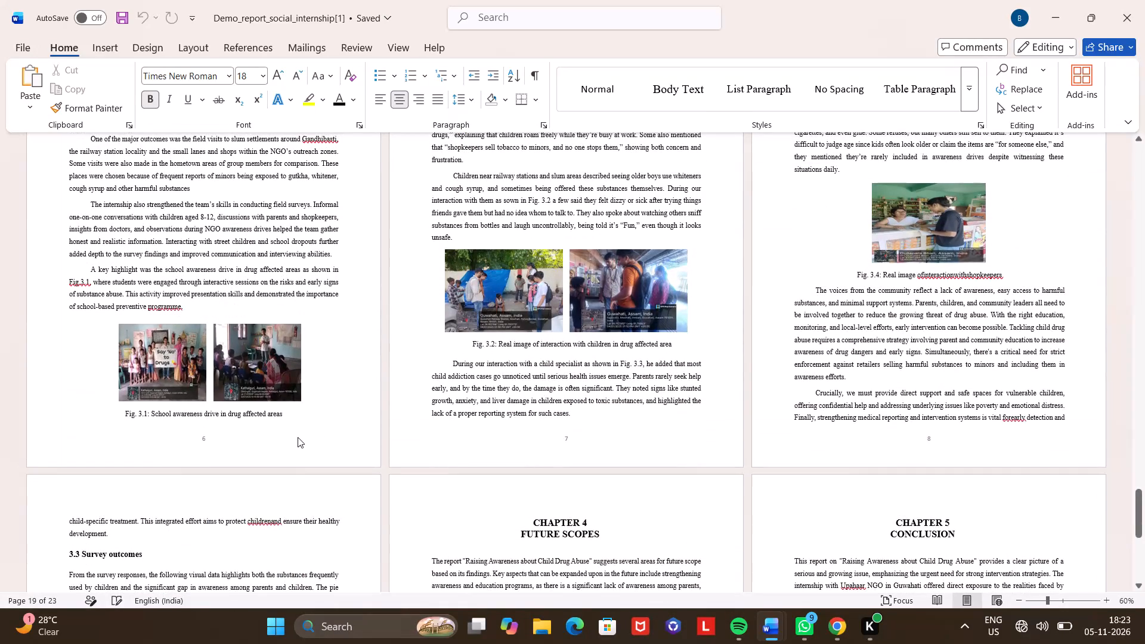
pyautogui.scroll(3, 298, 437)
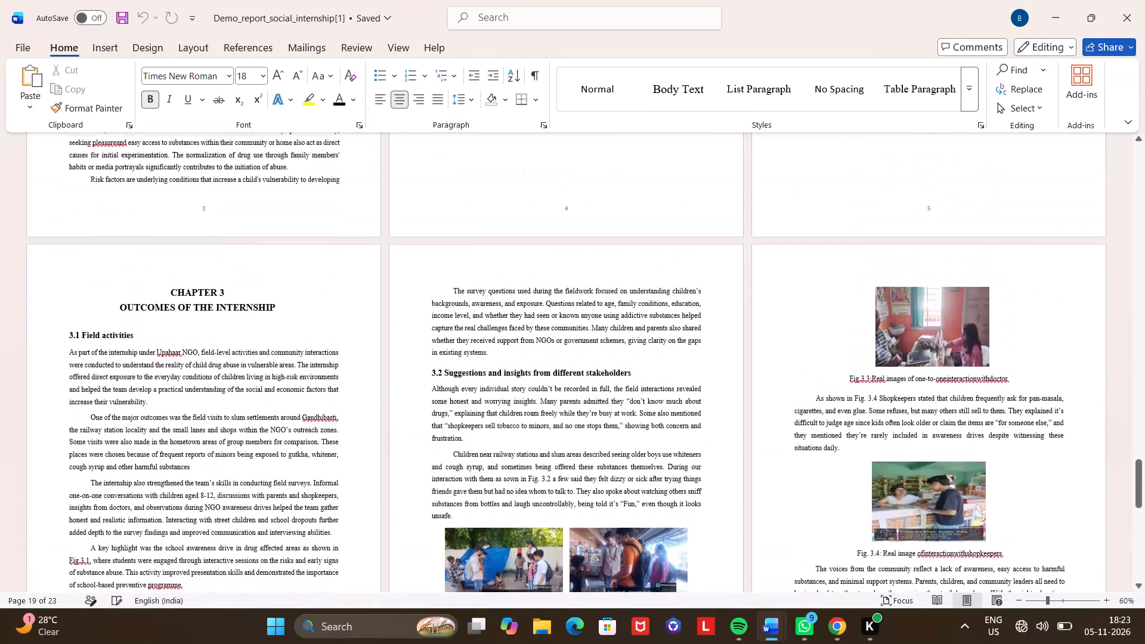
pyautogui.scroll(2, 298, 437)
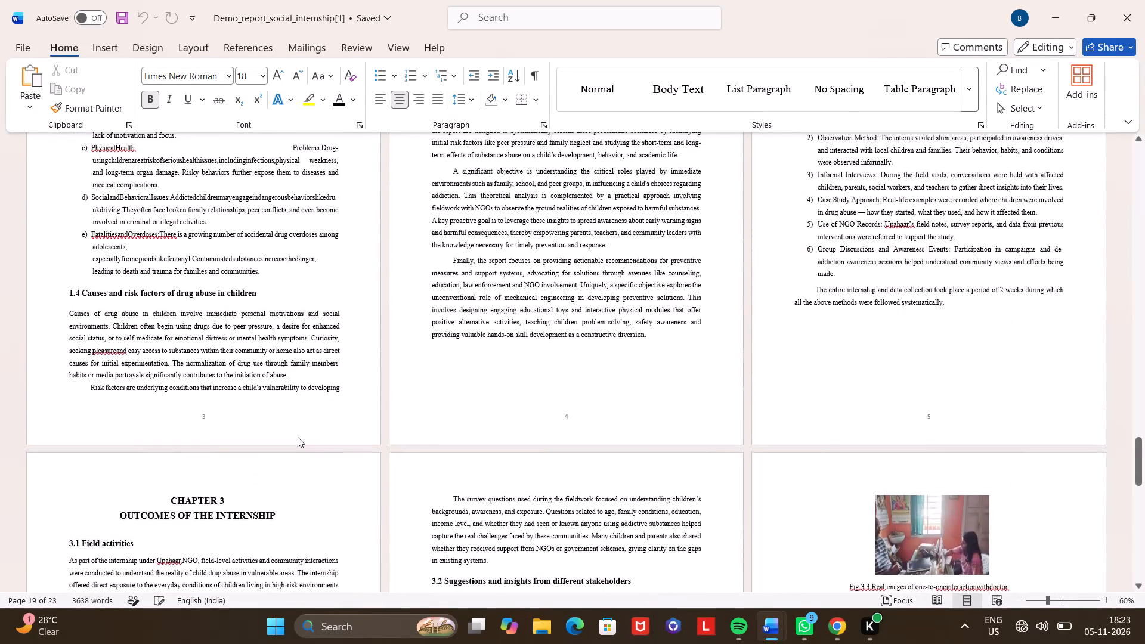
pyautogui.scroll(3, 298, 437)
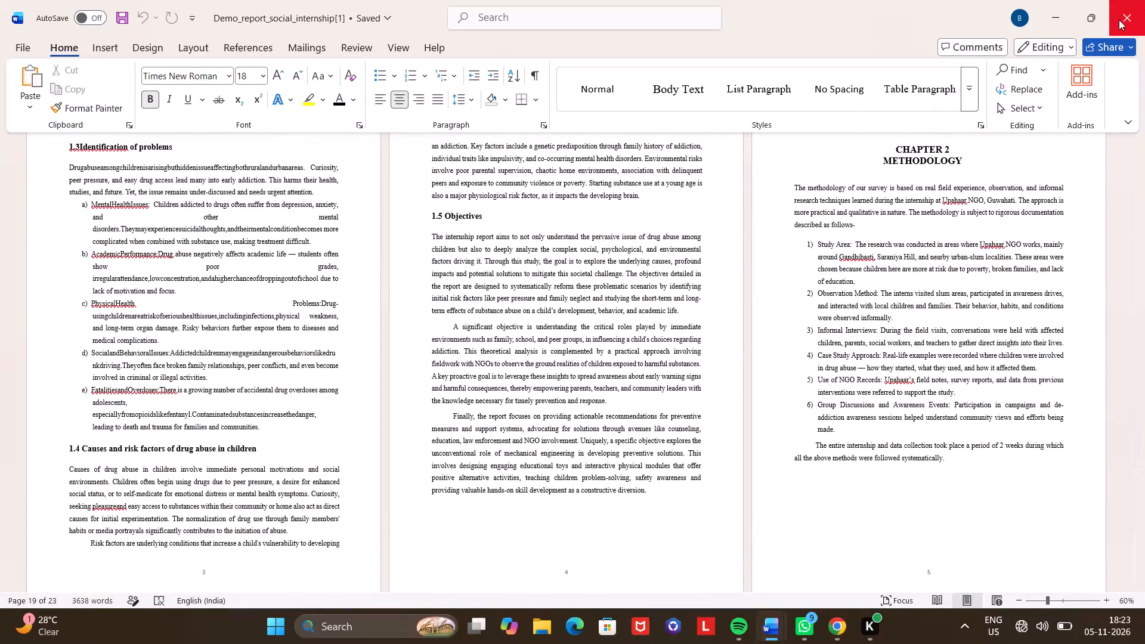
pyautogui.click(1119, 20)
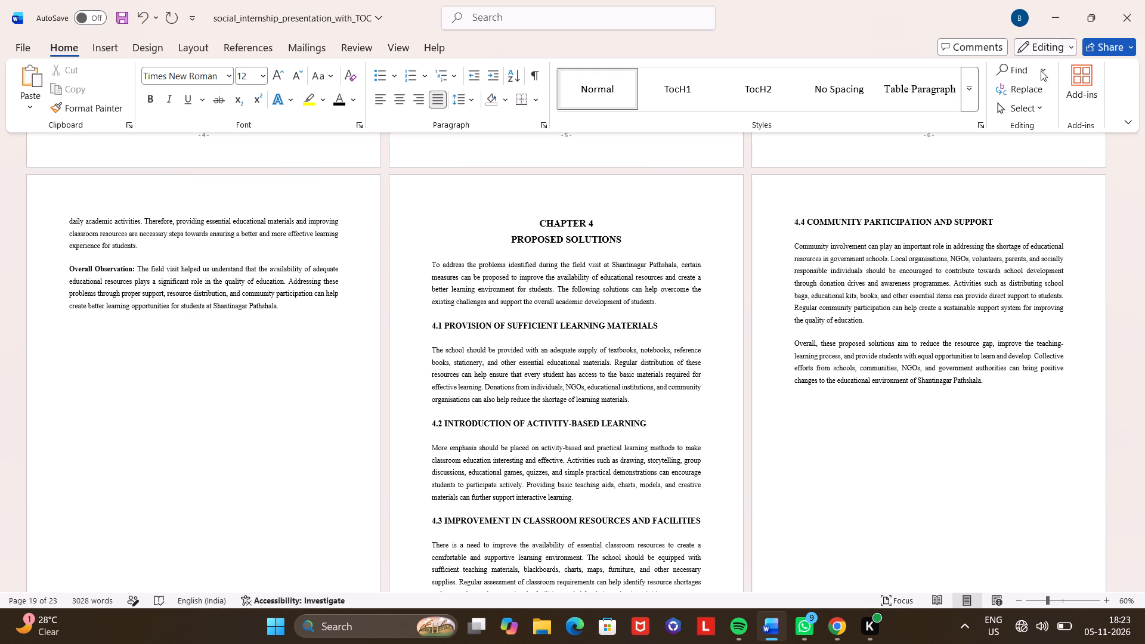
# Examine the table of contents in the front pages of the internship report.
pyautogui.scroll(11, 993, 120)
pyautogui.scroll(-1, 975, 147)
pyautogui.scroll(-1, 746, 299)
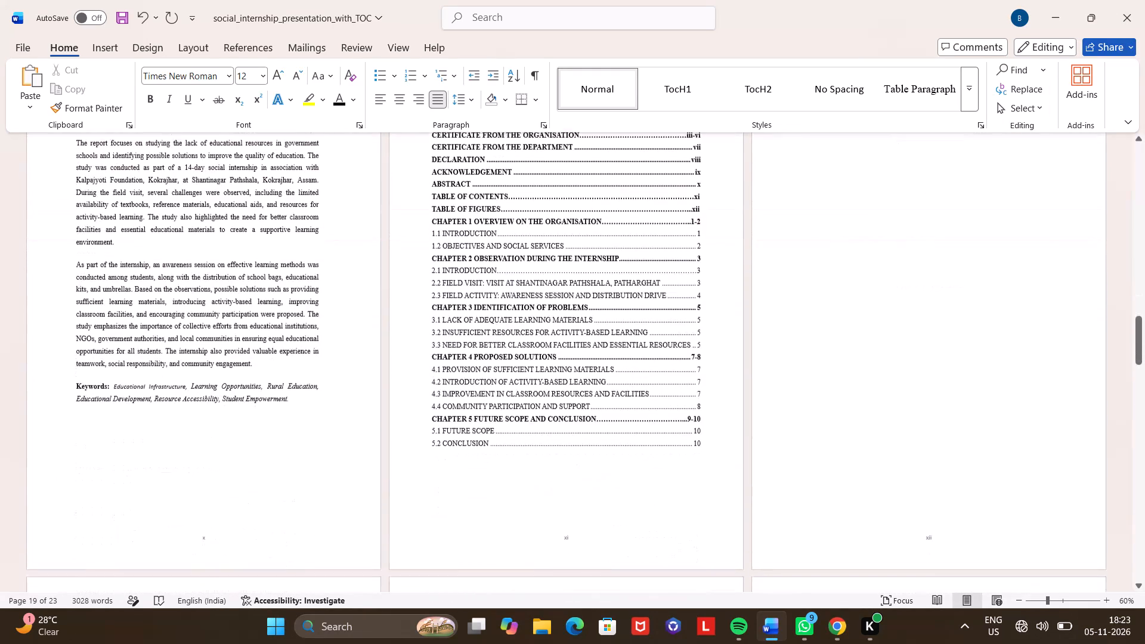
# Examine the report's body pages through the Chapter 5 conclusion, returning to the Chapter 2 figures and the Chapter 3 problem sections.
pyautogui.scroll(-1, 746, 299)
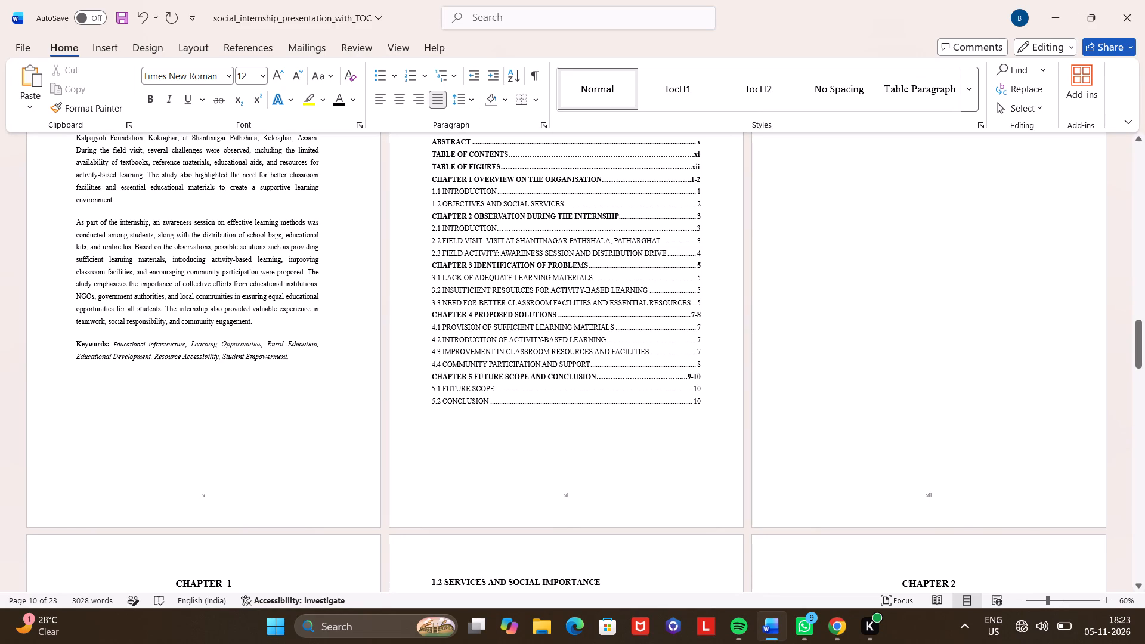
pyautogui.scroll(-7, 454, 331)
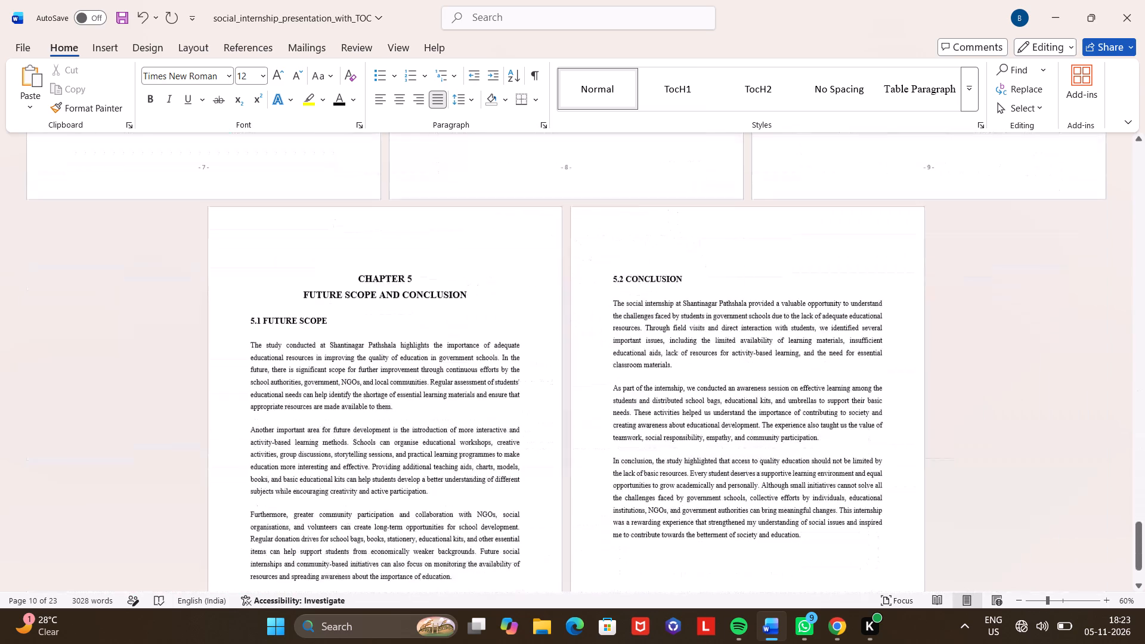
pyautogui.scroll(4, 454, 331)
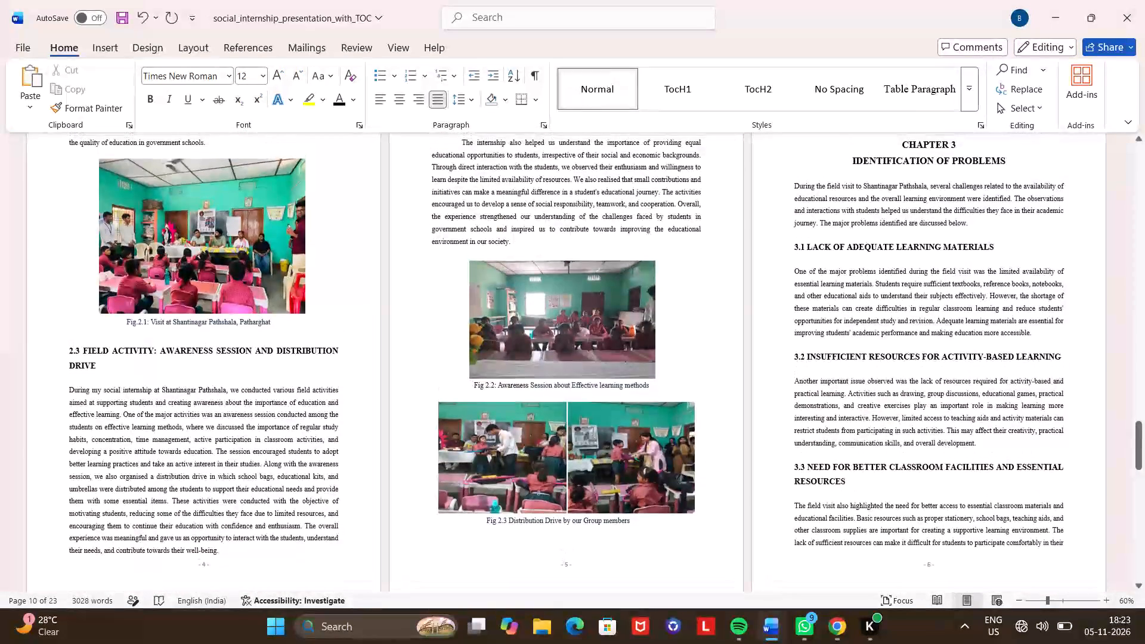
pyautogui.scroll(-1, 454, 331)
pyautogui.scroll(-1, 640, 343)
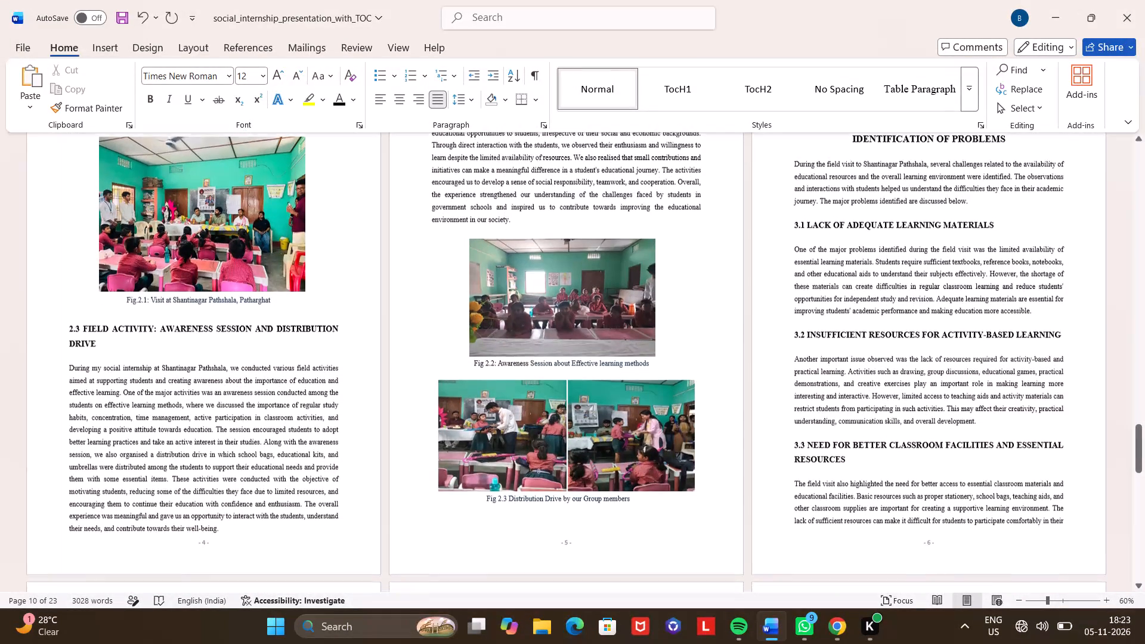
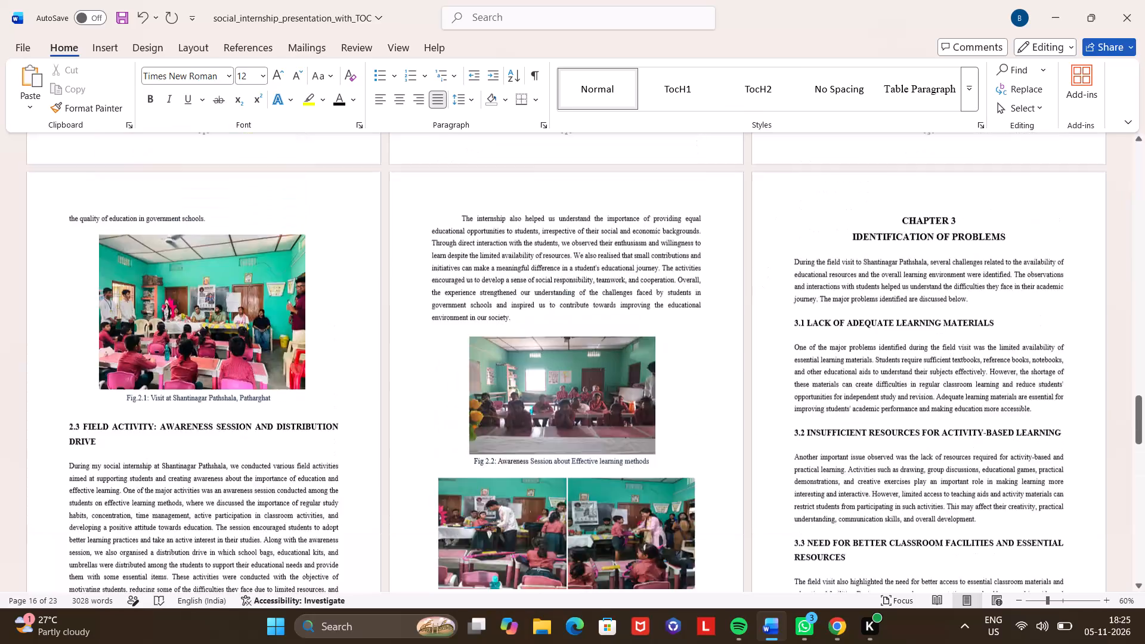
# Examine the internship report from the table of contents through the Chapter 4 pages, checking chapter headings, figures and page numbering.
pyautogui.scroll(1, 757, 281)
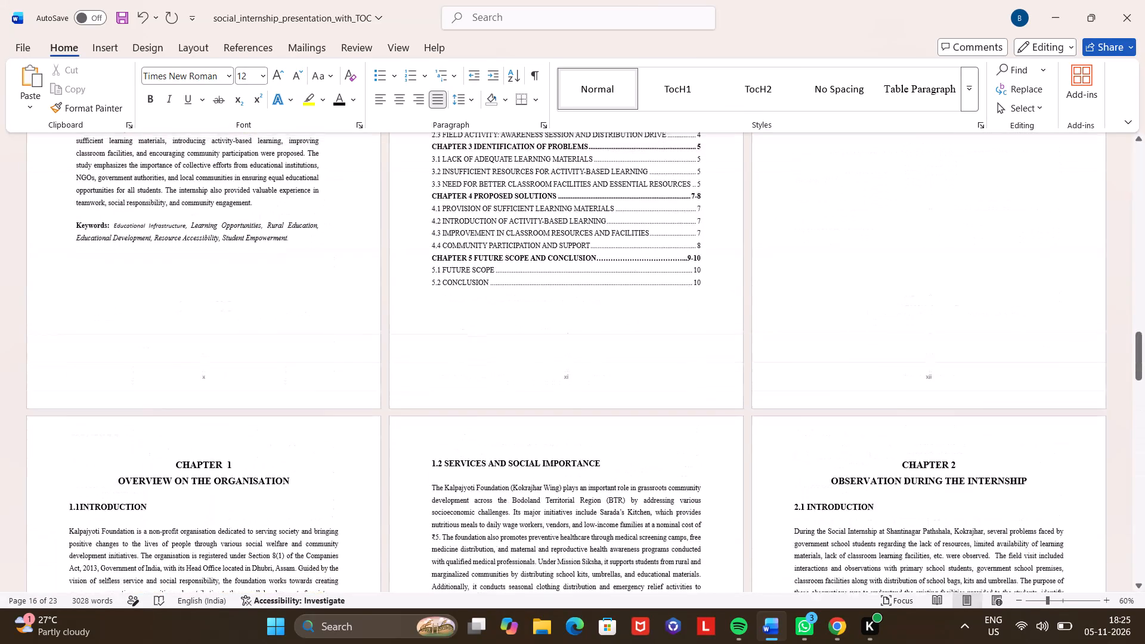
pyautogui.scroll(1, 757, 281)
pyautogui.scroll(-3, 865, 462)
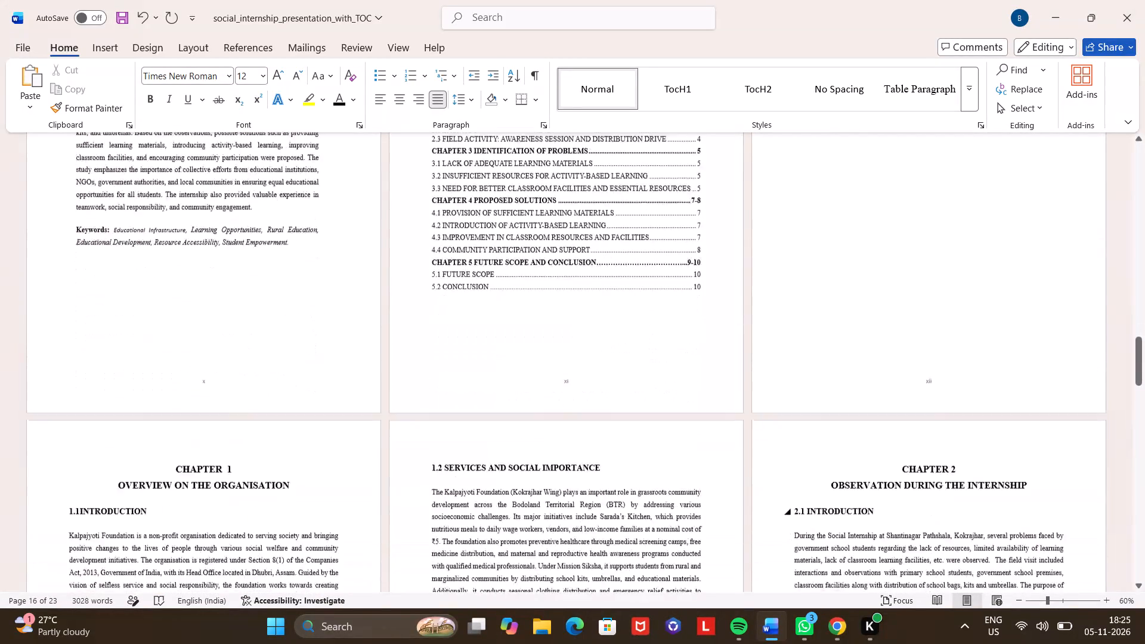
pyautogui.scroll(-5, 815, 360)
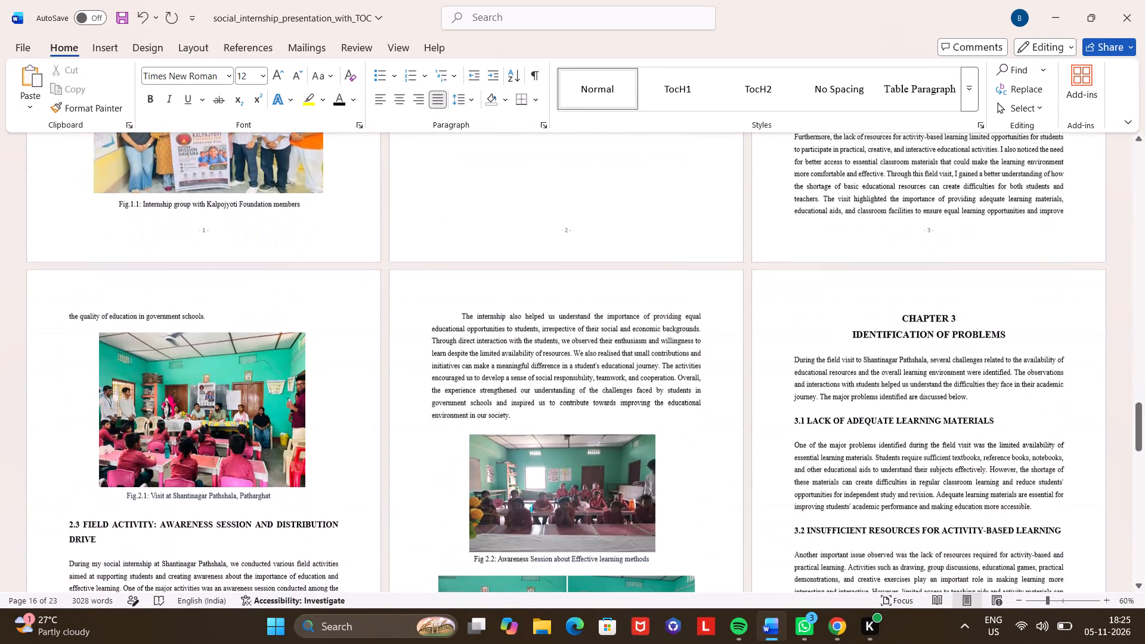
pyautogui.scroll(-4, 815, 360)
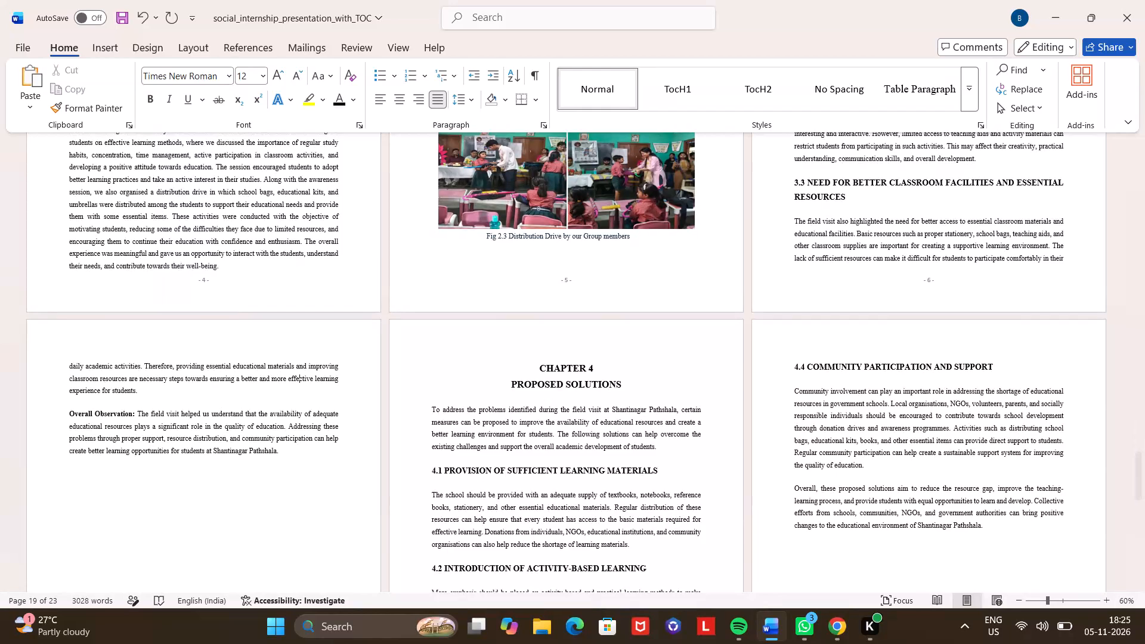
# Examine how the pages break across Chapters 1 to 4 of the internship report, including the chapter headings and figures.
pyautogui.scroll(-2, 815, 360)
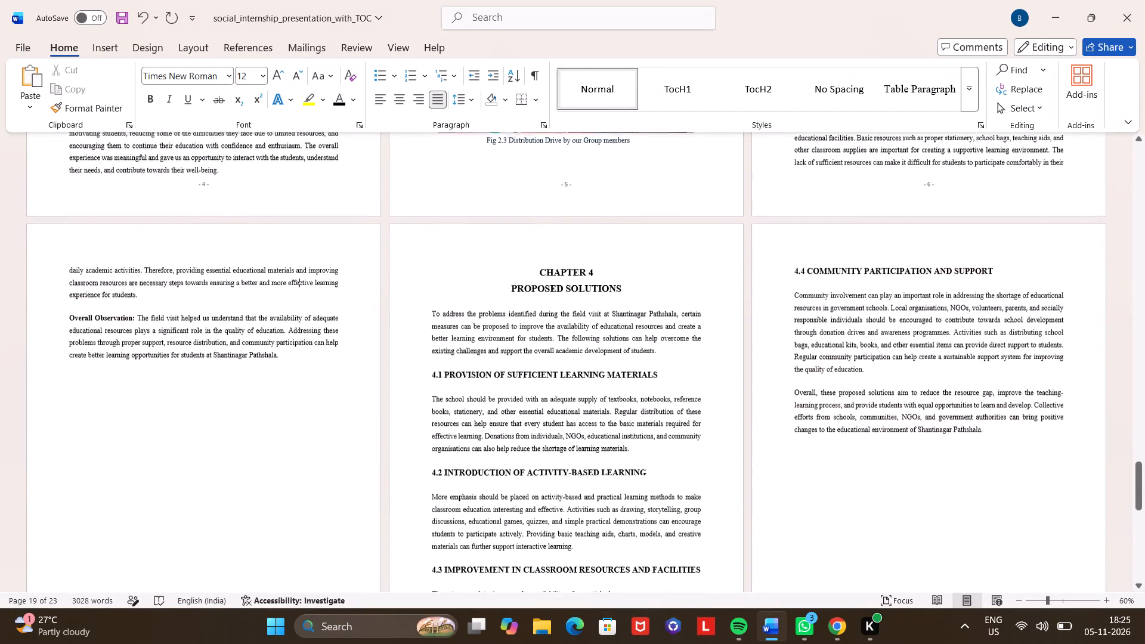
pyautogui.scroll(-1, 815, 360)
pyautogui.scroll(6, 815, 360)
pyautogui.scroll(-2, 815, 360)
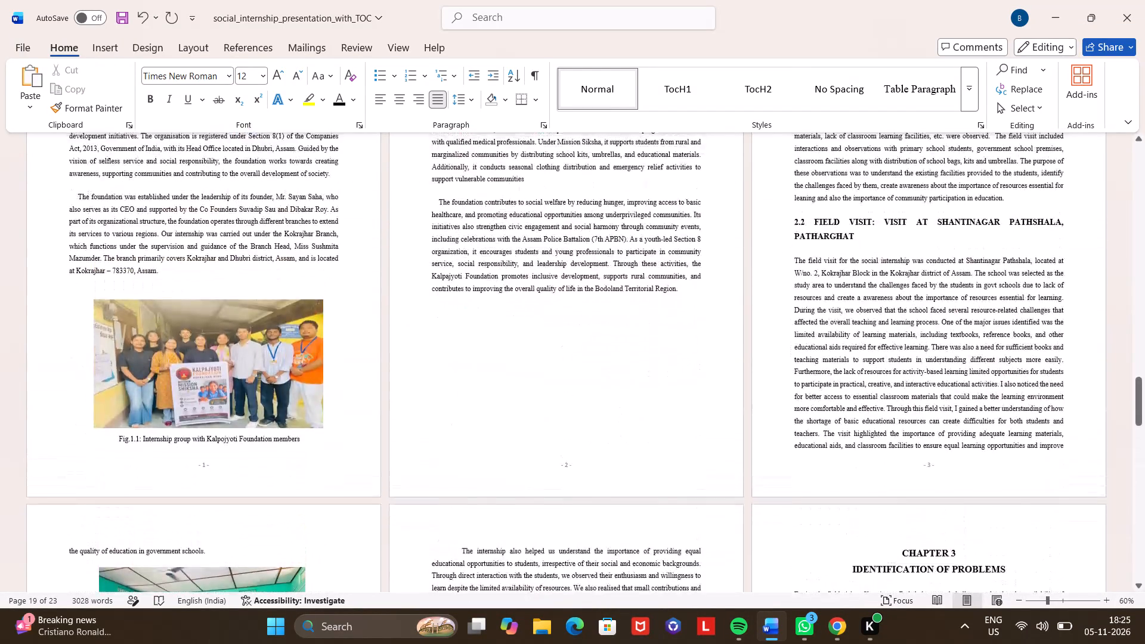
pyautogui.scroll(-4, 815, 360)
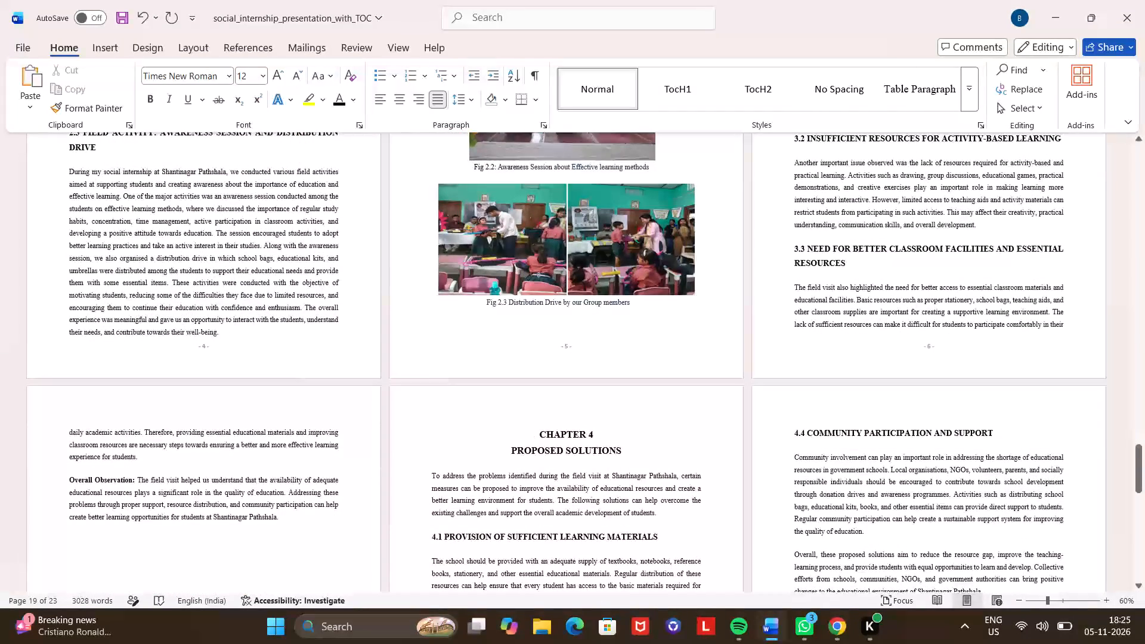
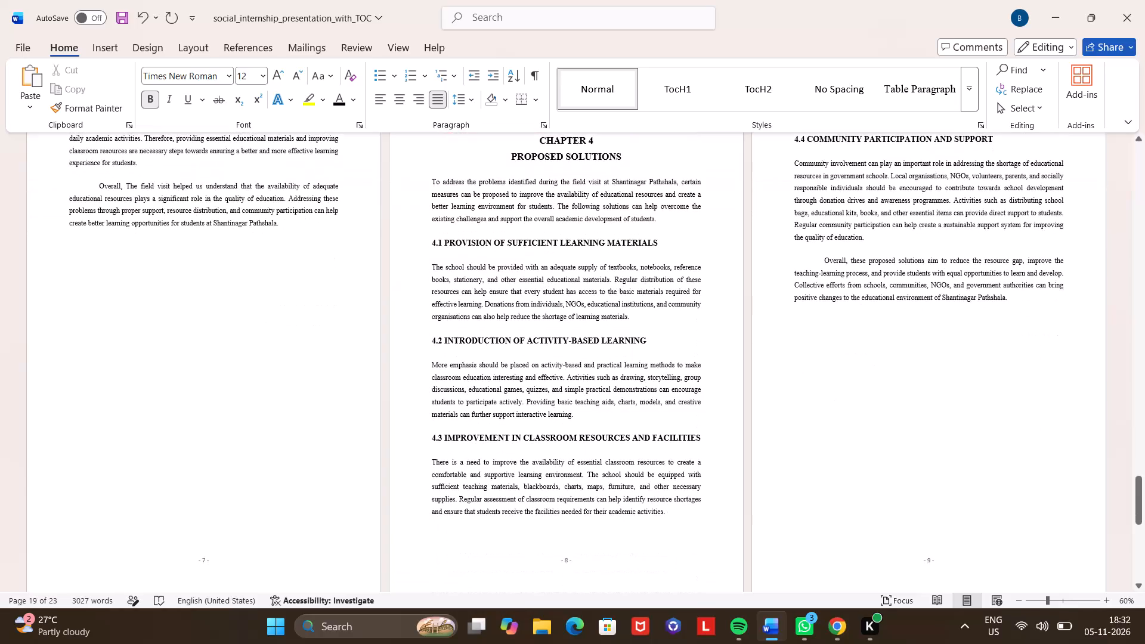
# Examine the page breaks, figures and captions across Chapters 2 to 4 of the report.
pyautogui.scroll(3, 748, 345)
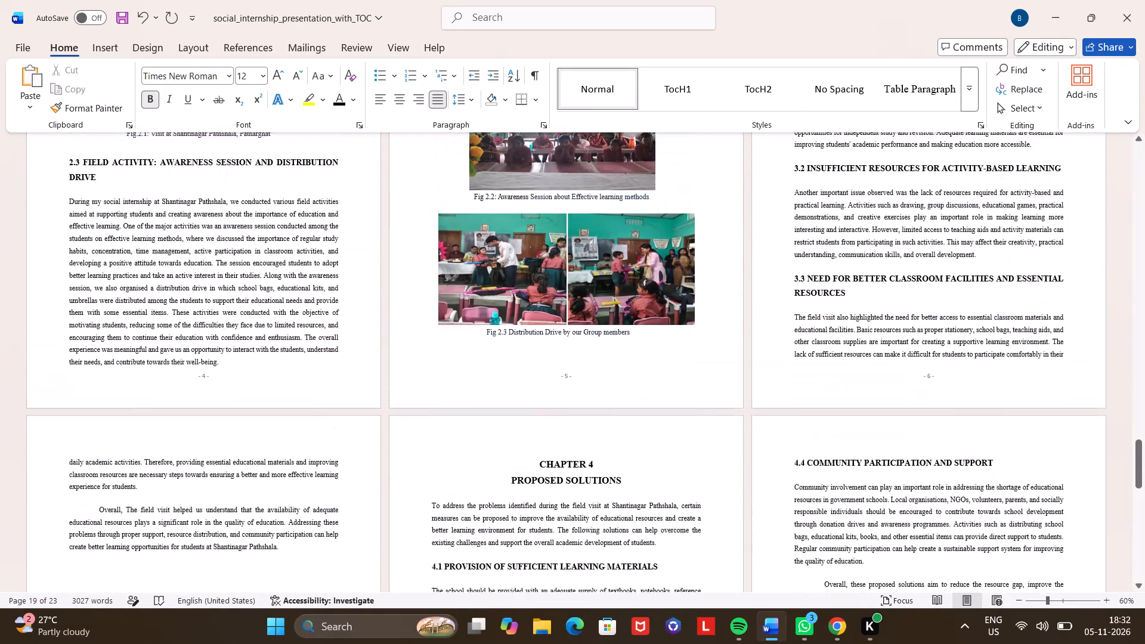
pyautogui.scroll(1, 748, 345)
pyautogui.scroll(-2, 748, 345)
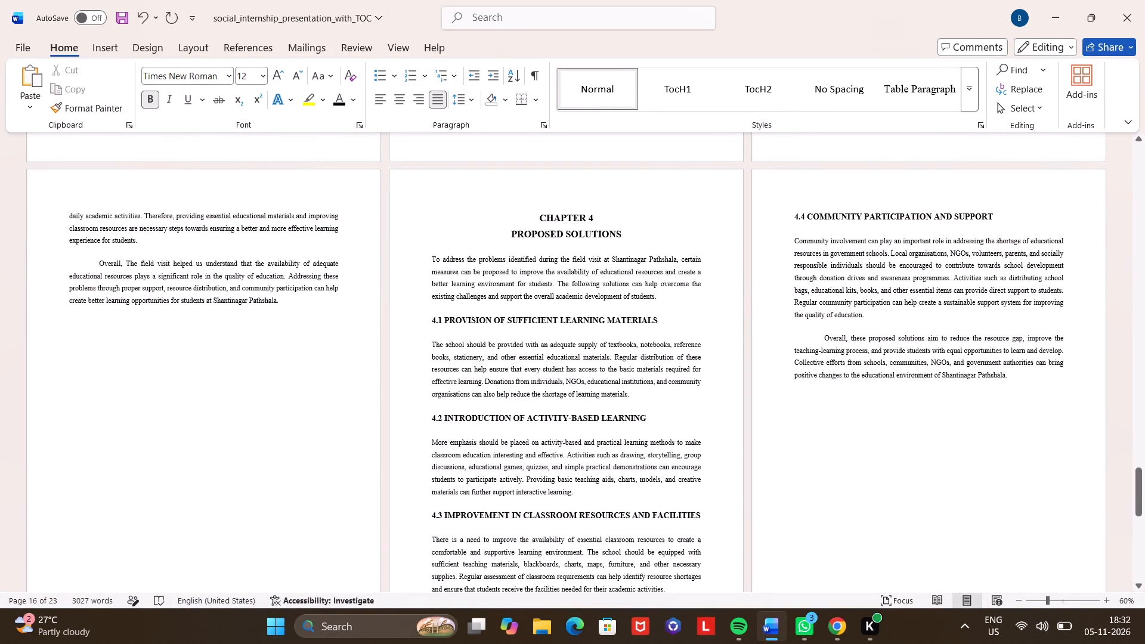
pyautogui.scroll(1, 111, 287)
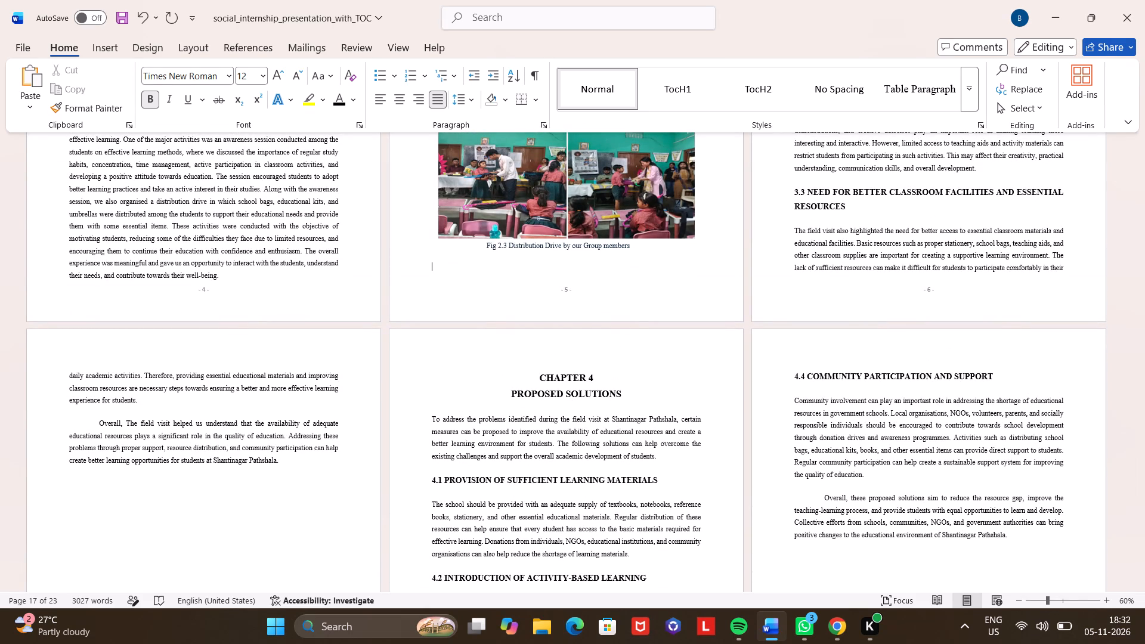
pyautogui.scroll(5, 436, 288)
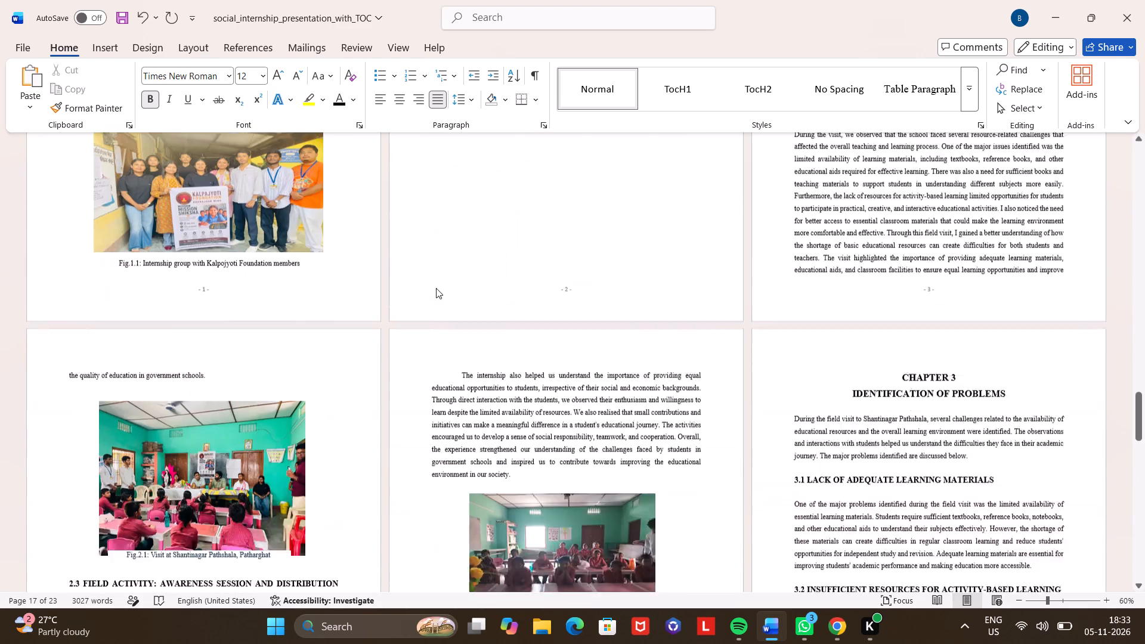
pyautogui.scroll(1, 436, 288)
pyautogui.scroll(-2, 436, 288)
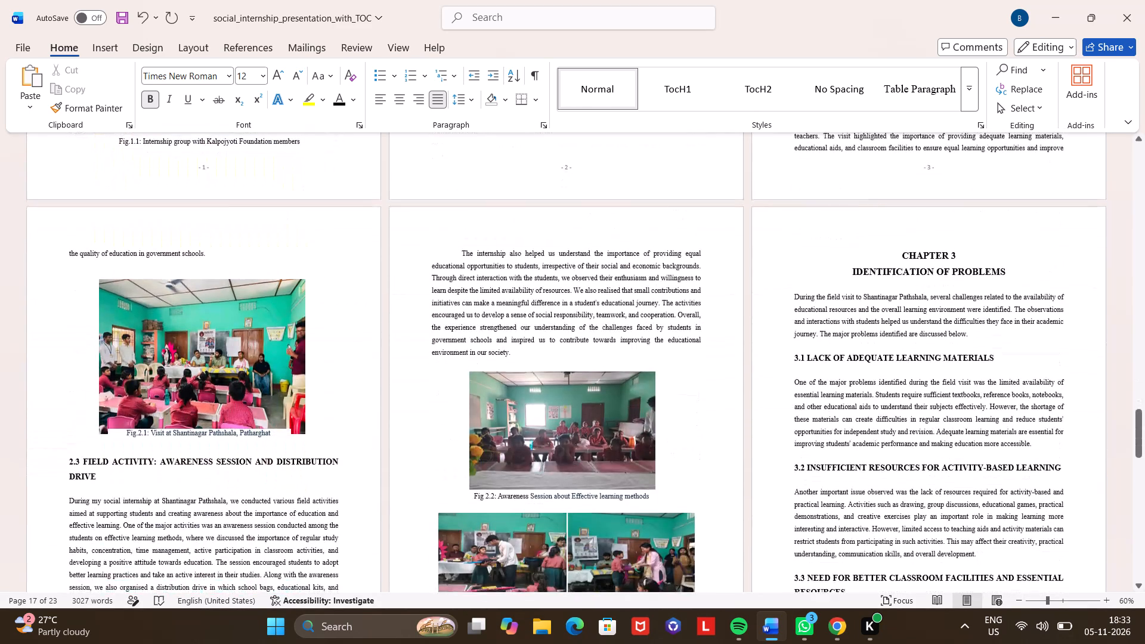
pyautogui.scroll(3, 436, 288)
pyautogui.scroll(-4, 436, 288)
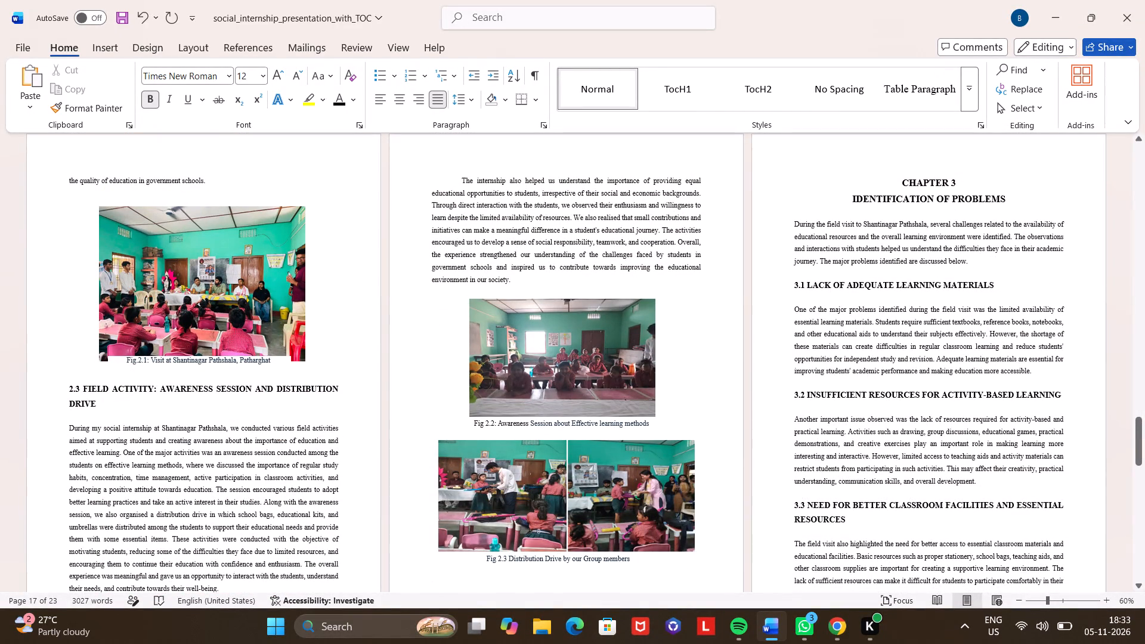
# Nudge the Fig. 2.1 school visit photo slightly up and reduce its height to about 9 cm.
pyautogui.click(206, 315)
pyautogui.press('Up')
pyautogui.press('Up')
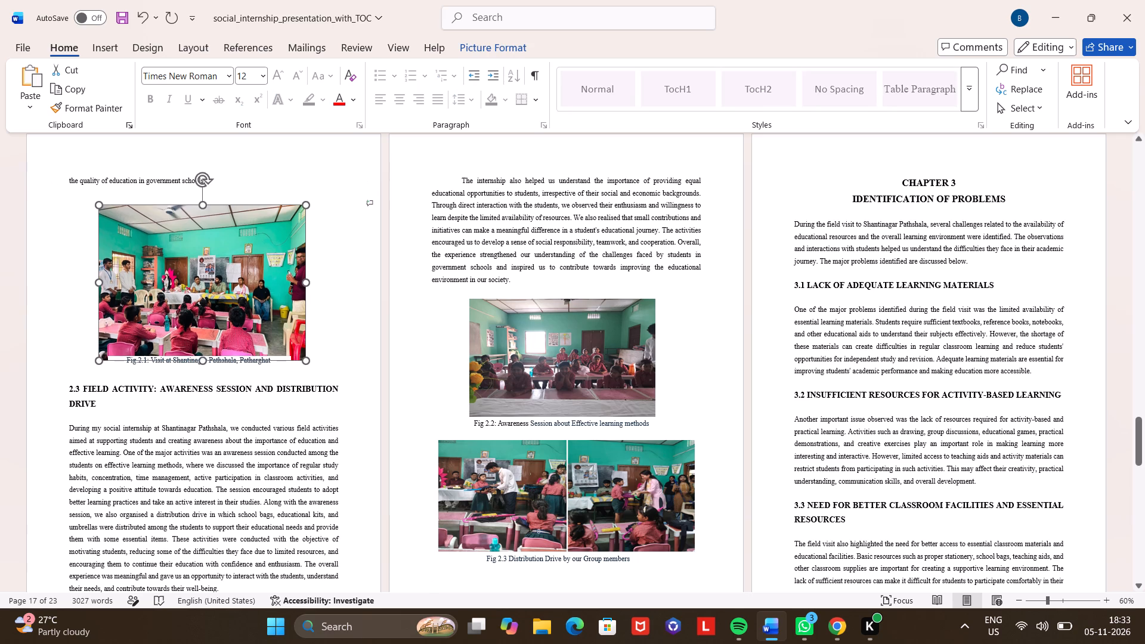
pyautogui.press('Up')
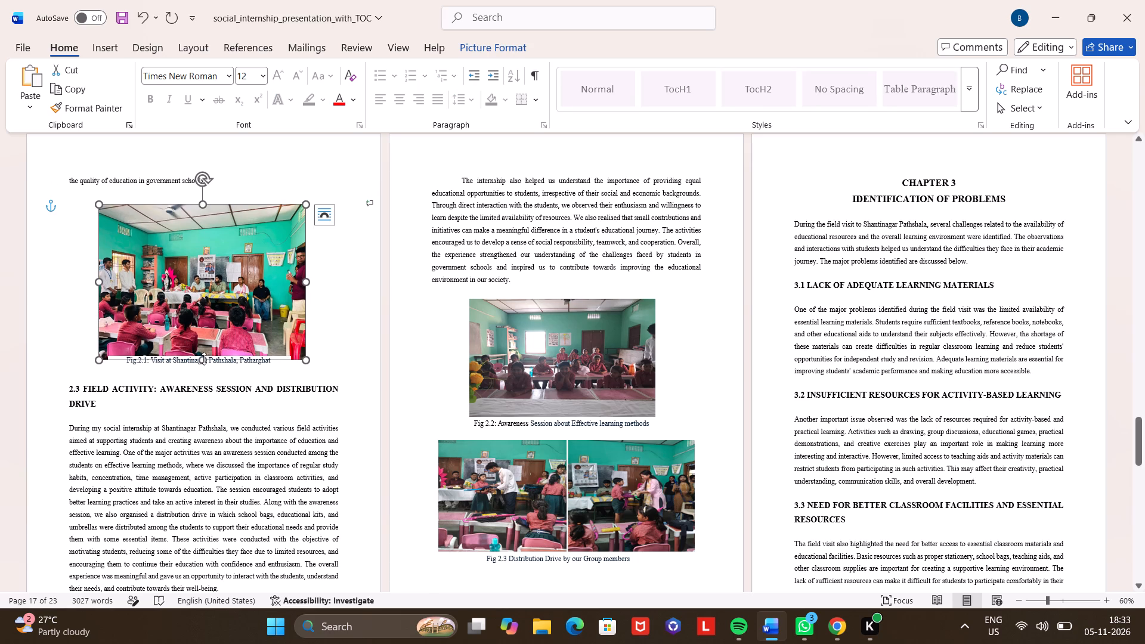
pyautogui.click(203, 358)
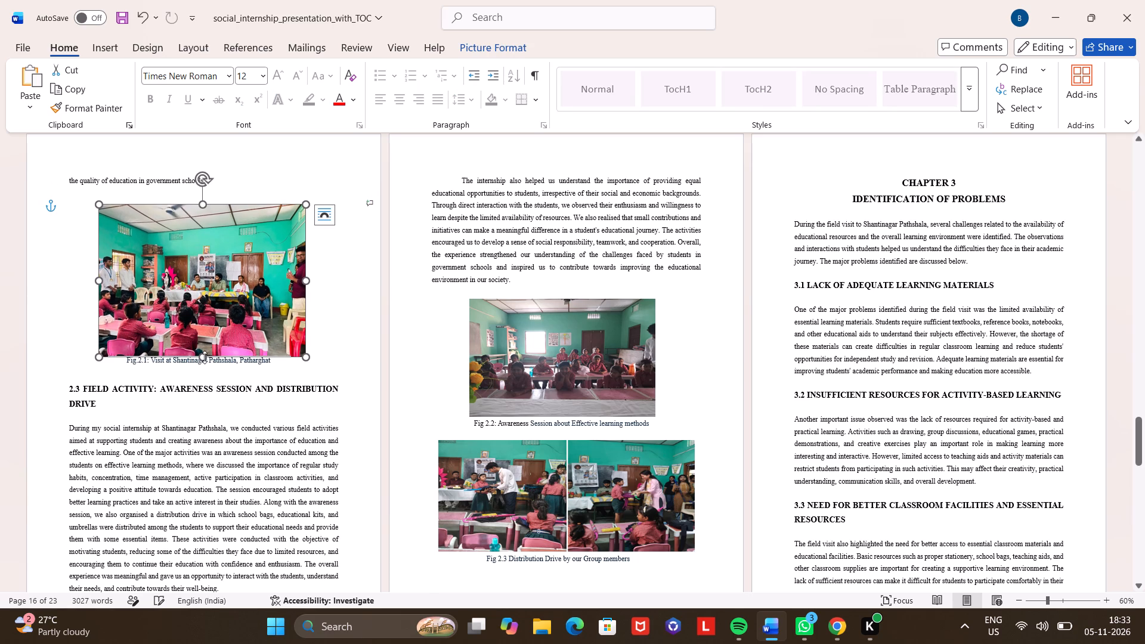
pyautogui.click(203, 357)
# Crop the top edge of the Fig. 2.1 photo to a height of about 8.08 cm.
pyautogui.click(207, 339)
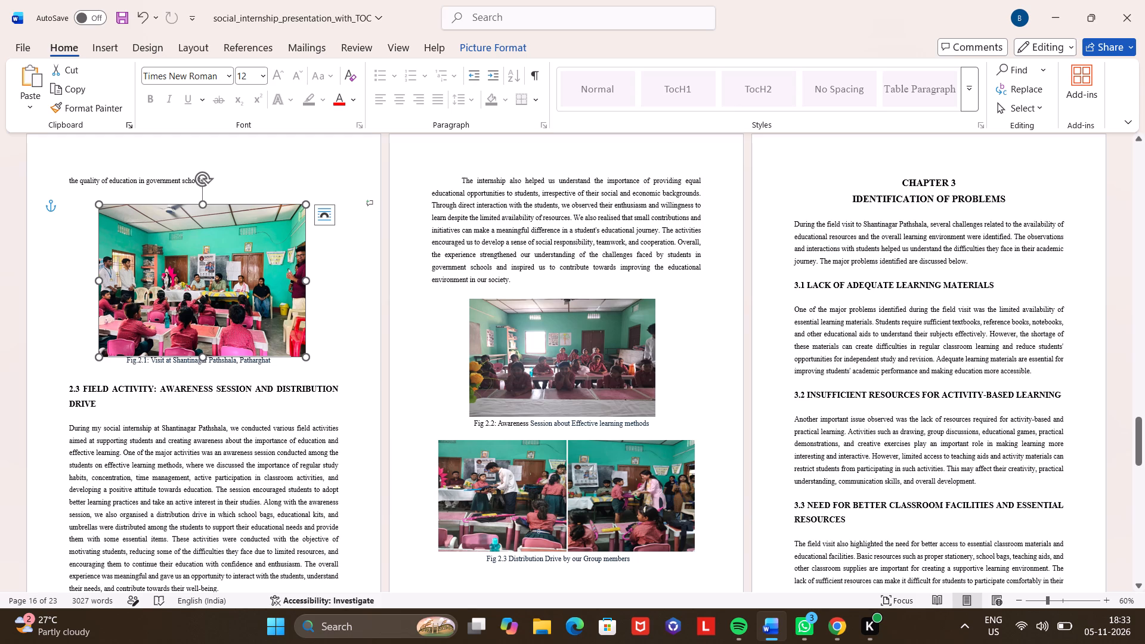
pyautogui.click(207, 339)
pyautogui.doubleClick(207, 339)
pyautogui.click(1021, 73)
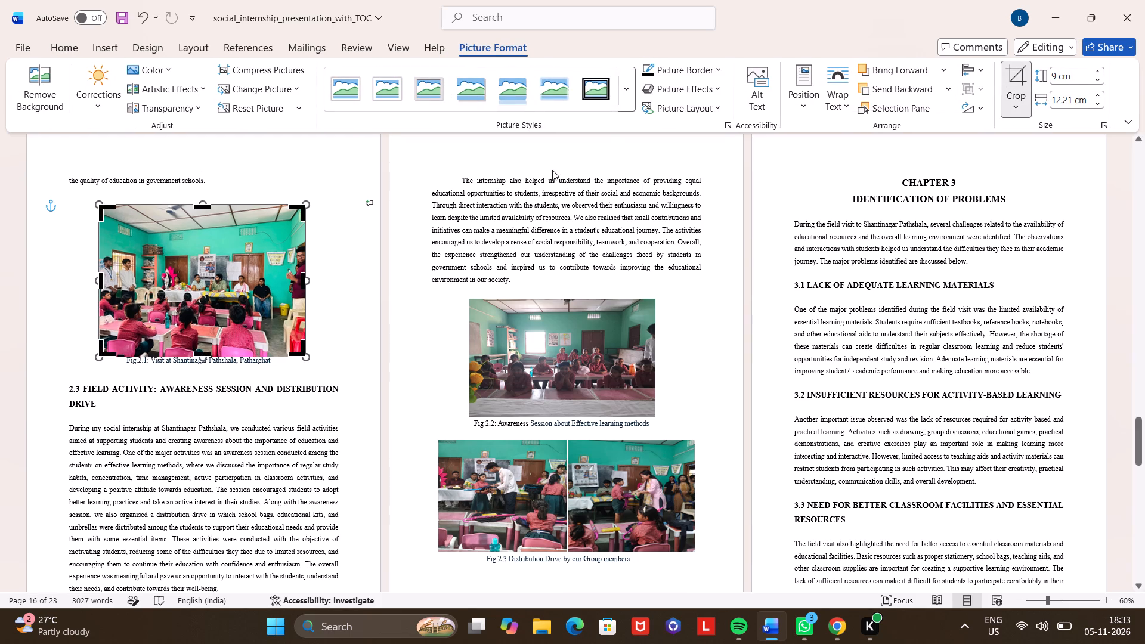
pyautogui.moveTo(200, 207); pyautogui.dragTo(203, 220)
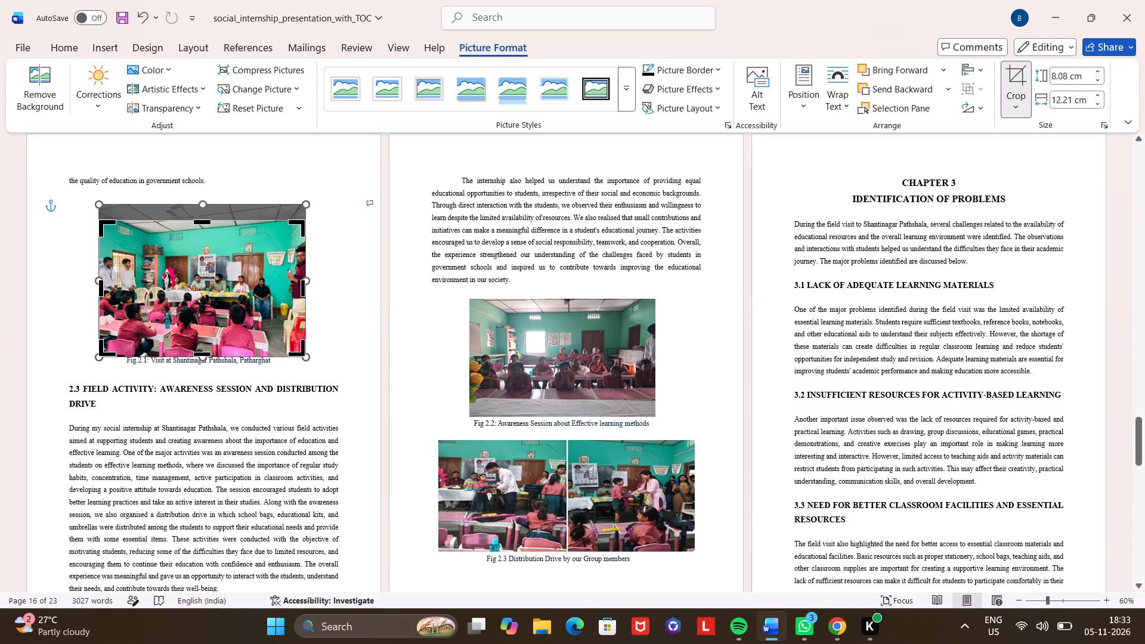
pyautogui.click(209, 250)
pyautogui.click(372, 233)
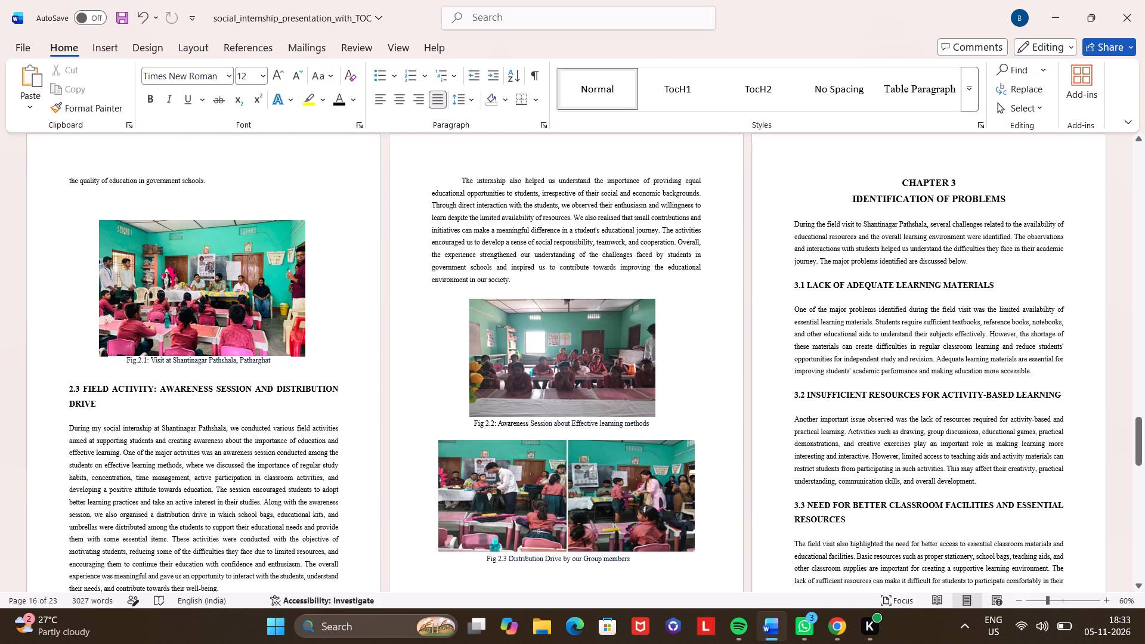
# Move the cropped Fig. 2.1 photo up in small increments until it sits just below the text line above it.
pyautogui.click(180, 273)
pyautogui.press('Up')
pyautogui.press('Up')
pyautogui.press('Up')
pyautogui.press('Up')
pyautogui.press('Up')
pyautogui.press('Up')
pyautogui.press('Up')
pyautogui.press('Up')
pyautogui.press('Up')
pyautogui.press('Up')
pyautogui.press('Up')
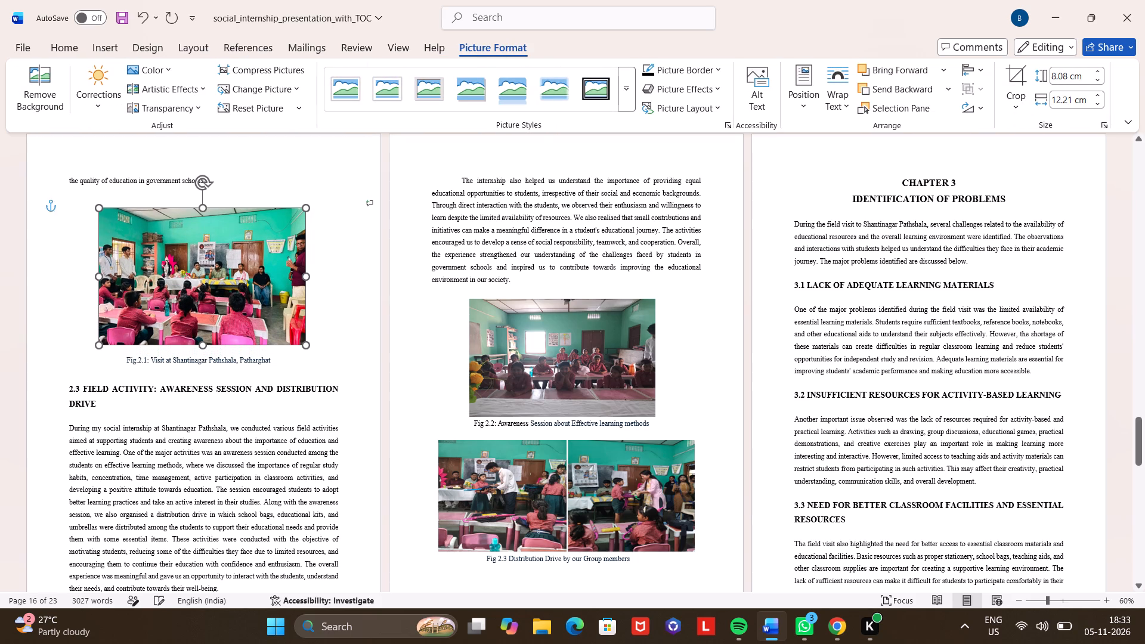
pyautogui.press('Up')
pyautogui.press('Up')
pyautogui.press('Up')
pyautogui.press('Up')
pyautogui.press('Up')
pyautogui.press('Up')
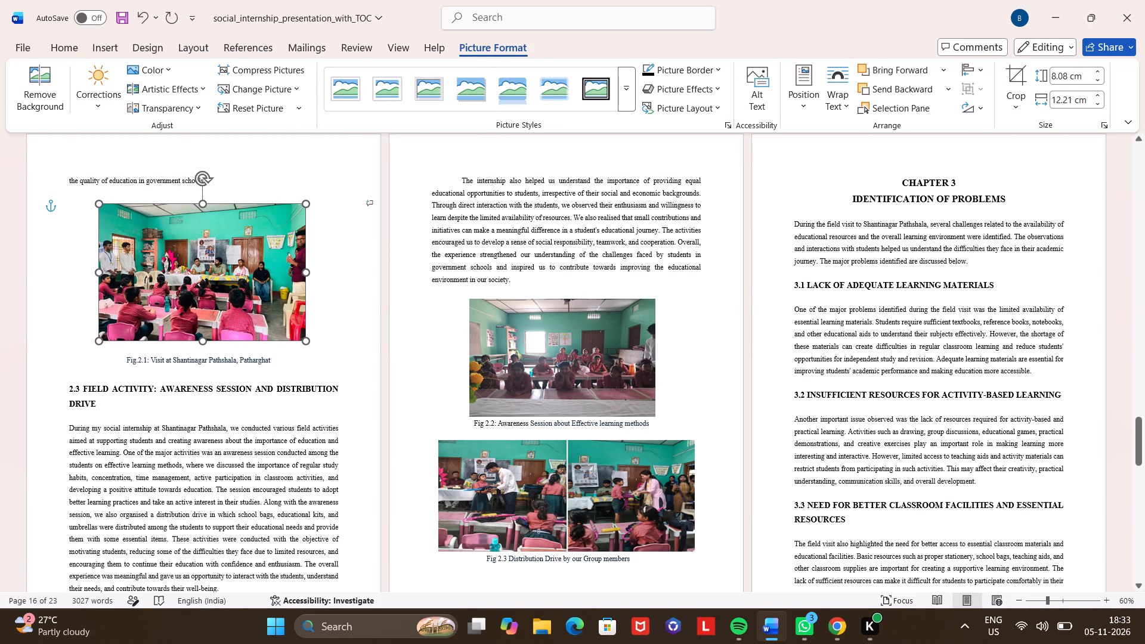
# Move the Fig. 2.1 caption box up to just beneath the photo and shift it slightly to the right.
pyautogui.click(204, 361)
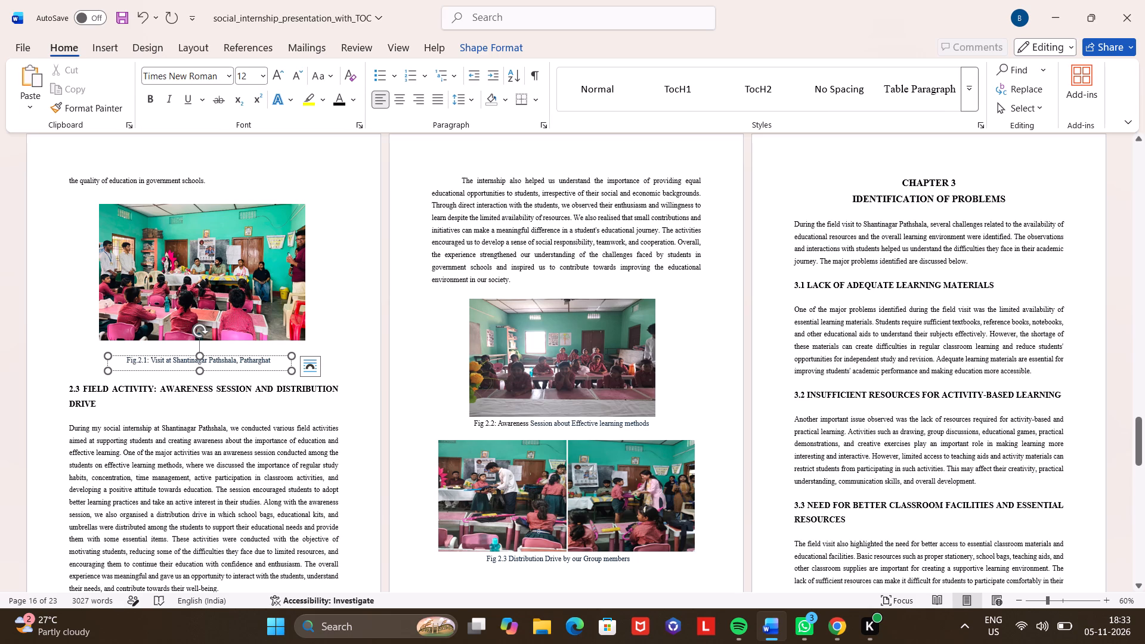
pyautogui.press('Up')
pyautogui.press('Up')
pyautogui.press('Up')
pyautogui.press('Up')
pyautogui.press('Up')
pyautogui.press('Up')
pyautogui.press('Up')
pyautogui.press('Up')
pyautogui.press('Up')
pyautogui.press('Up')
pyautogui.press('Up')
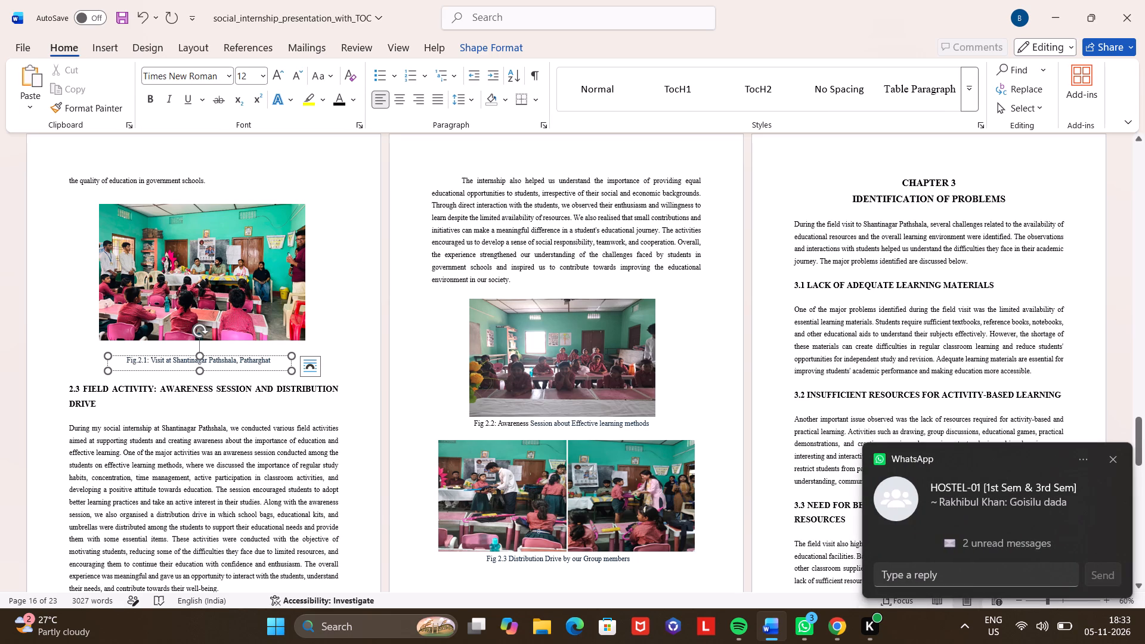
pyautogui.click(215, 355)
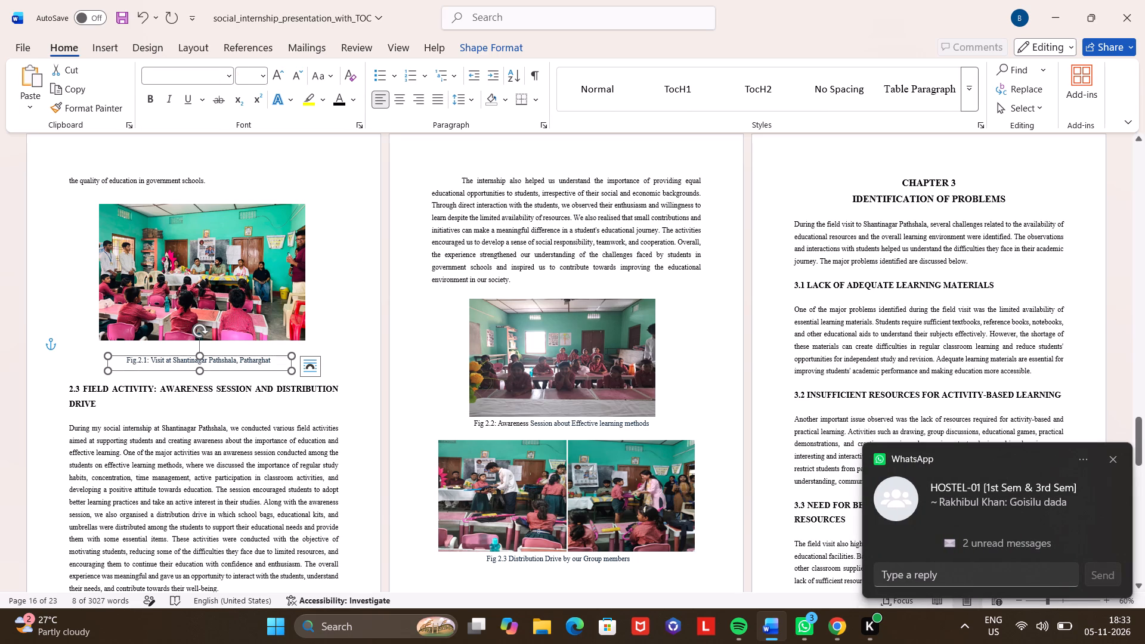
pyautogui.press('Up')
pyautogui.press('Up')
pyautogui.press('Up')
pyautogui.press('Up')
pyautogui.press('Up')
pyautogui.press('Up')
pyautogui.press('Up')
pyautogui.press('Up')
pyautogui.press('Up')
pyautogui.press('Up')
pyautogui.press('Up')
pyautogui.press('Up')
pyautogui.press('Up')
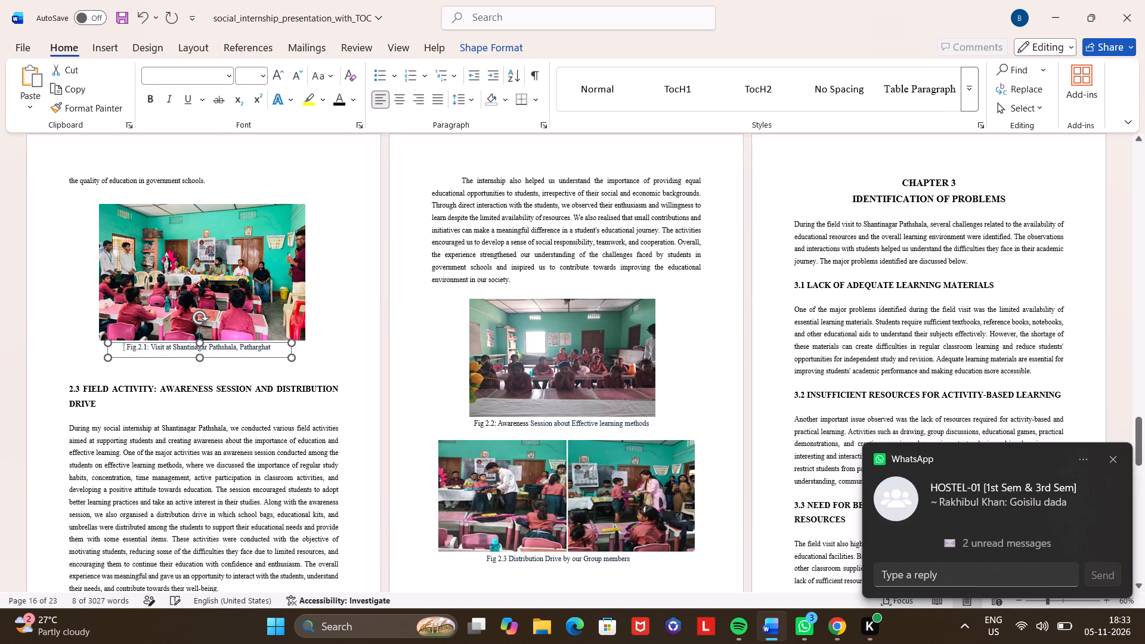
pyautogui.press('Down')
pyautogui.press('Down')
pyautogui.press('Down')
pyautogui.press('Right')
pyautogui.press('Right')
pyautogui.press('Right')
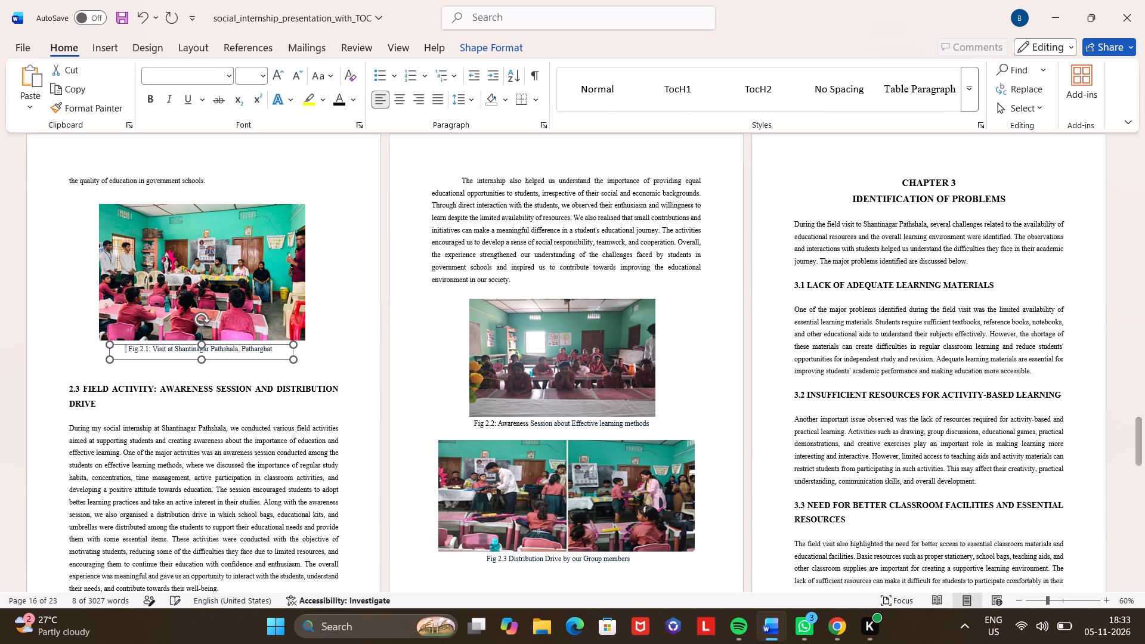
pyautogui.click(324, 304)
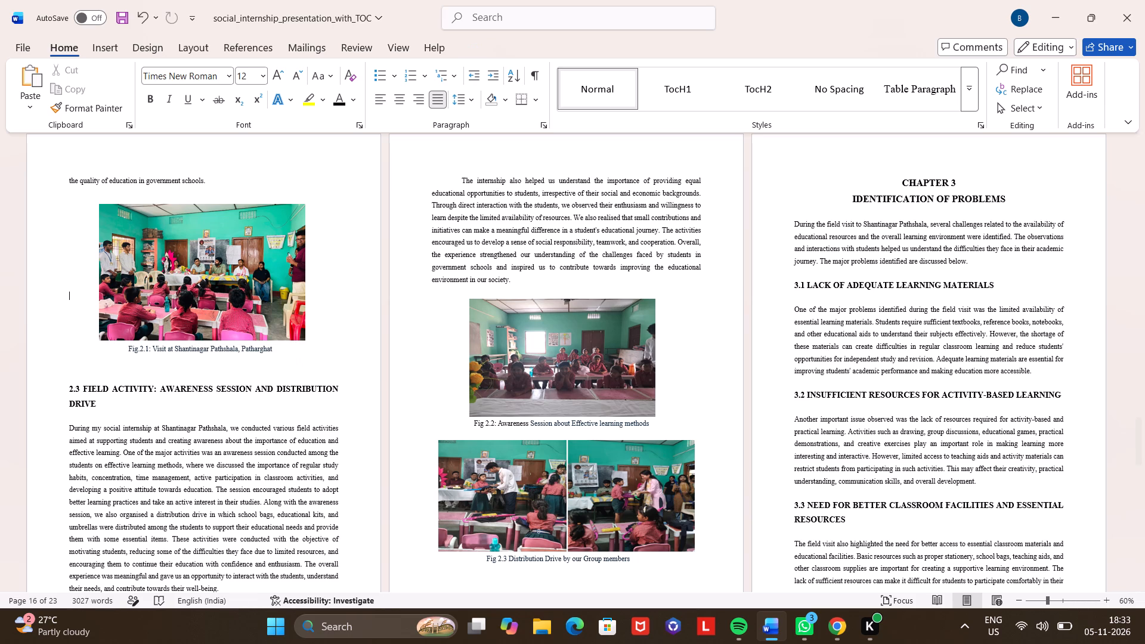
# Turn on bold below the TABLE OF FIGURES heading, clear the empty spacing there and start a new line.
pyautogui.scroll(-1, 269, 363)
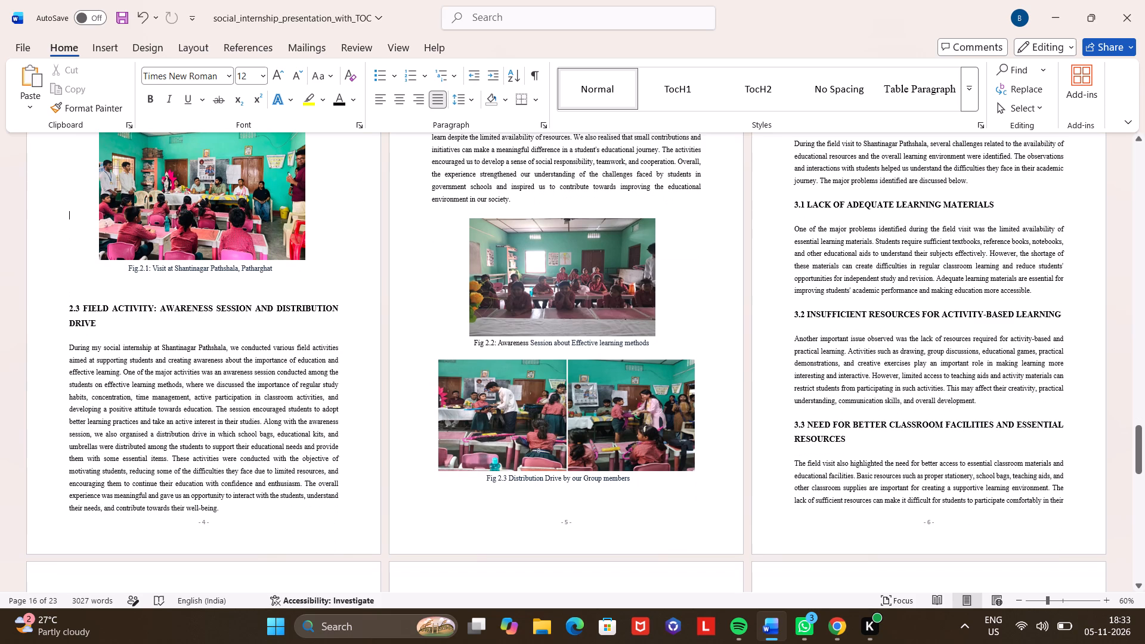
pyautogui.scroll(-3, 278, 441)
pyautogui.scroll(3, 278, 441)
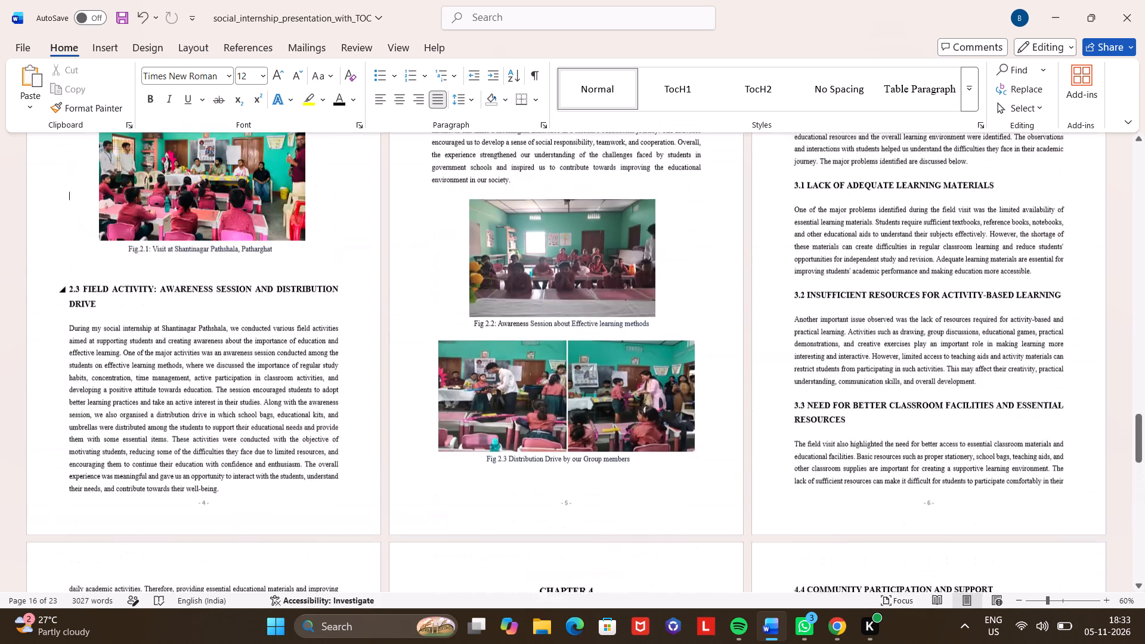
pyautogui.scroll(4, 278, 441)
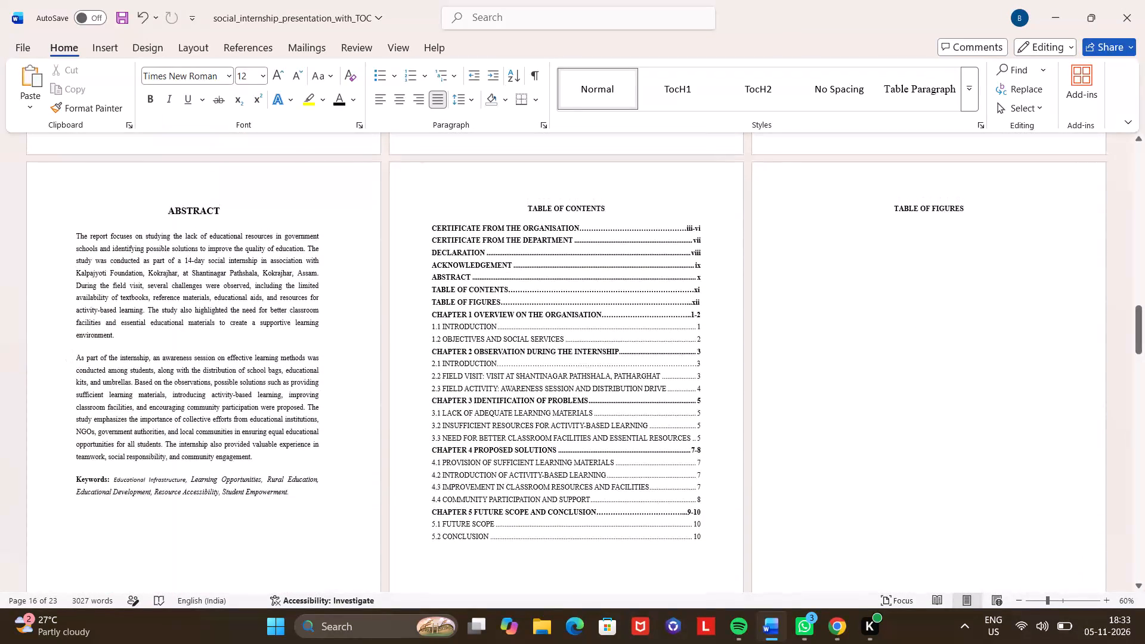
pyautogui.click(806, 230)
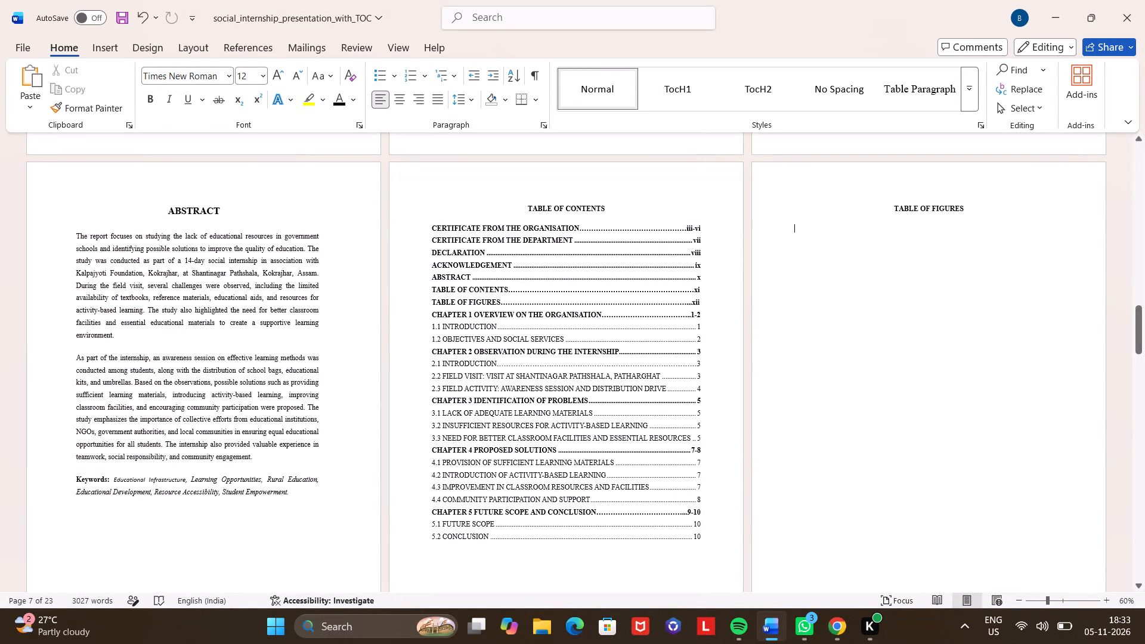
pyautogui.hotkey('ctrl', 'b')
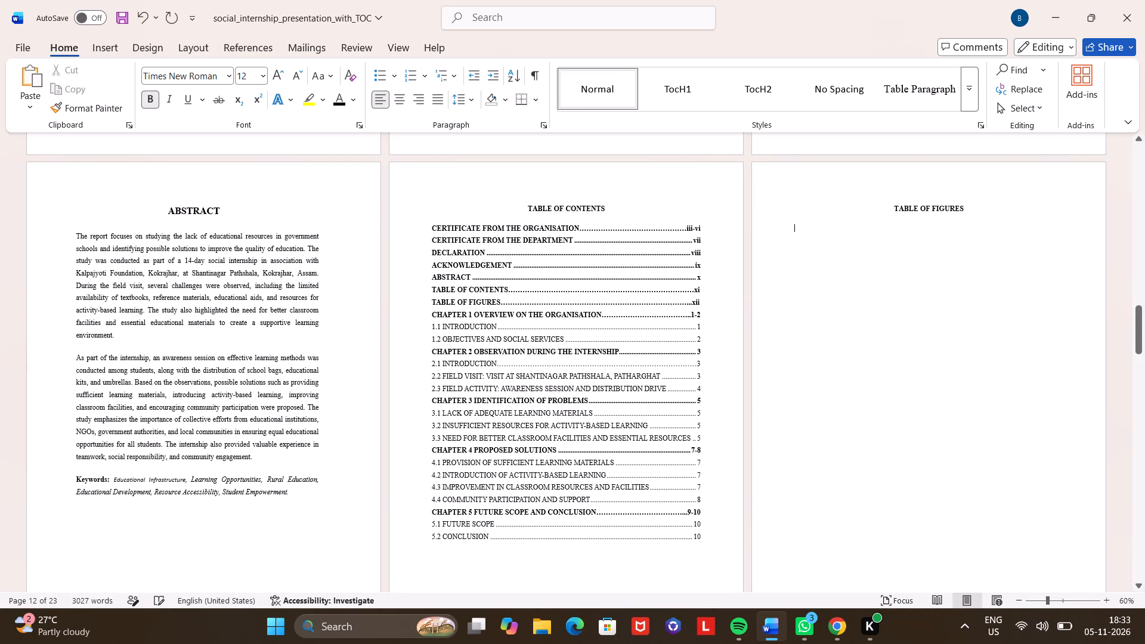
pyautogui.press('Tab')
pyautogui.press('BackSpace')
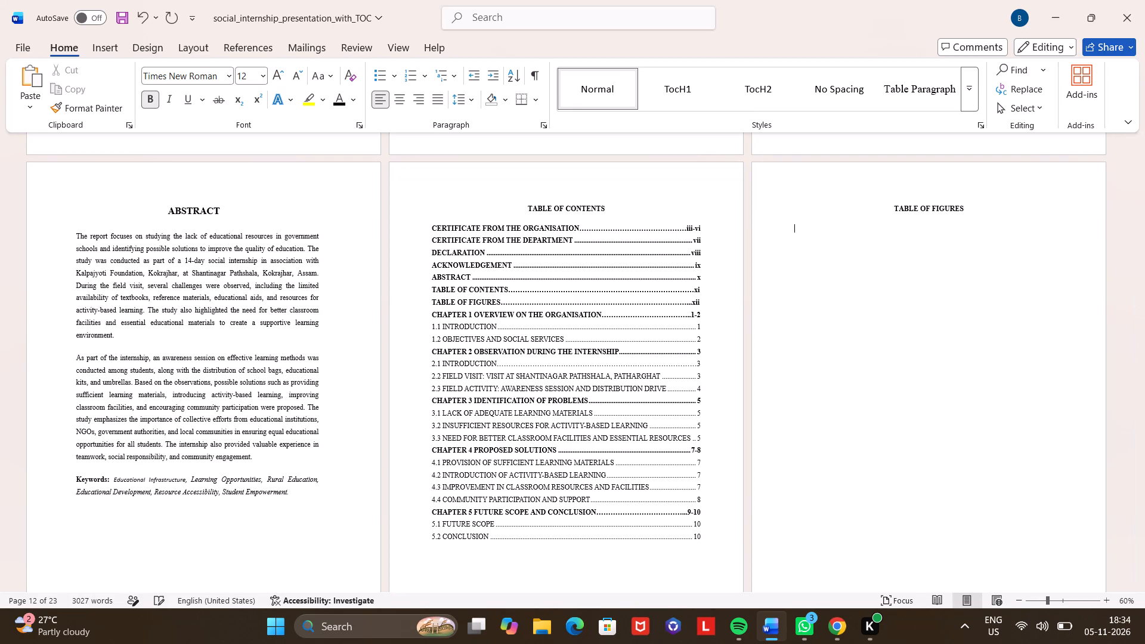
pyautogui.press('BackSpace')
pyautogui.press('Return')
# Delete empty lines from the blank page between the Table of Figures page and Chapter 1.
pyautogui.scroll(-1, 806, 230)
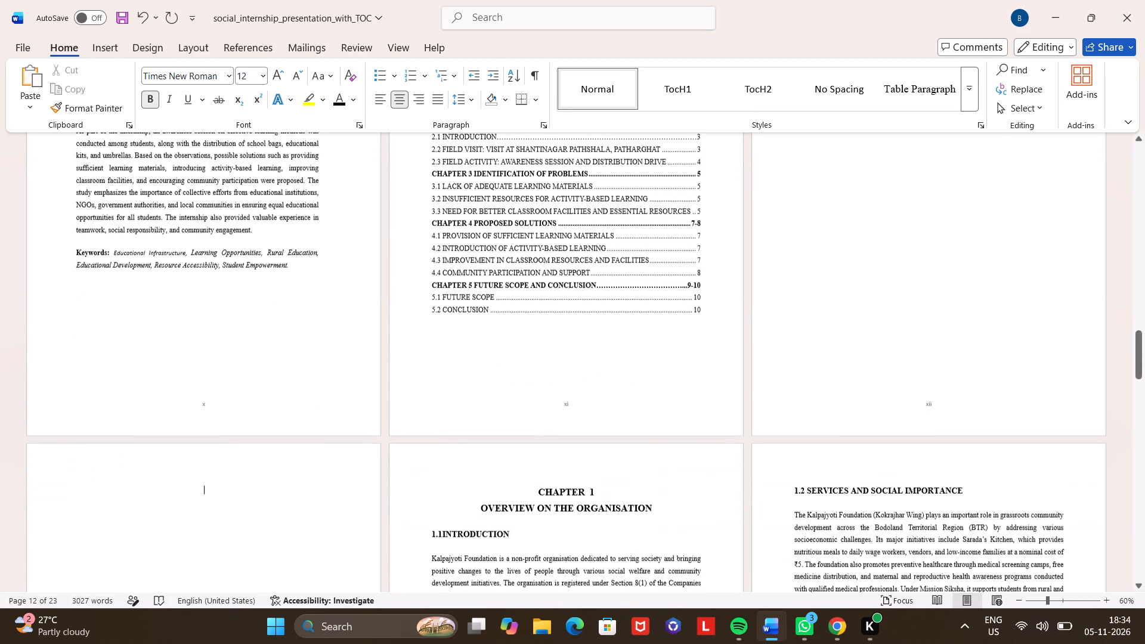
pyautogui.scroll(-1, 806, 230)
pyautogui.press('BackSpace')
pyautogui.press('BackSpace')
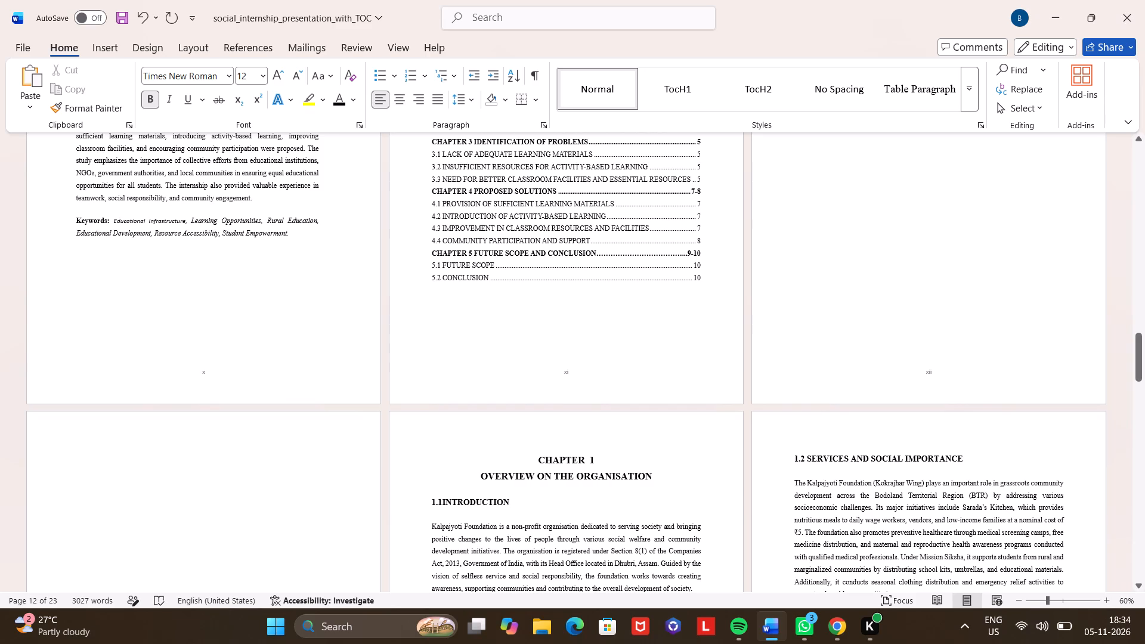
pyautogui.press('BackSpace')
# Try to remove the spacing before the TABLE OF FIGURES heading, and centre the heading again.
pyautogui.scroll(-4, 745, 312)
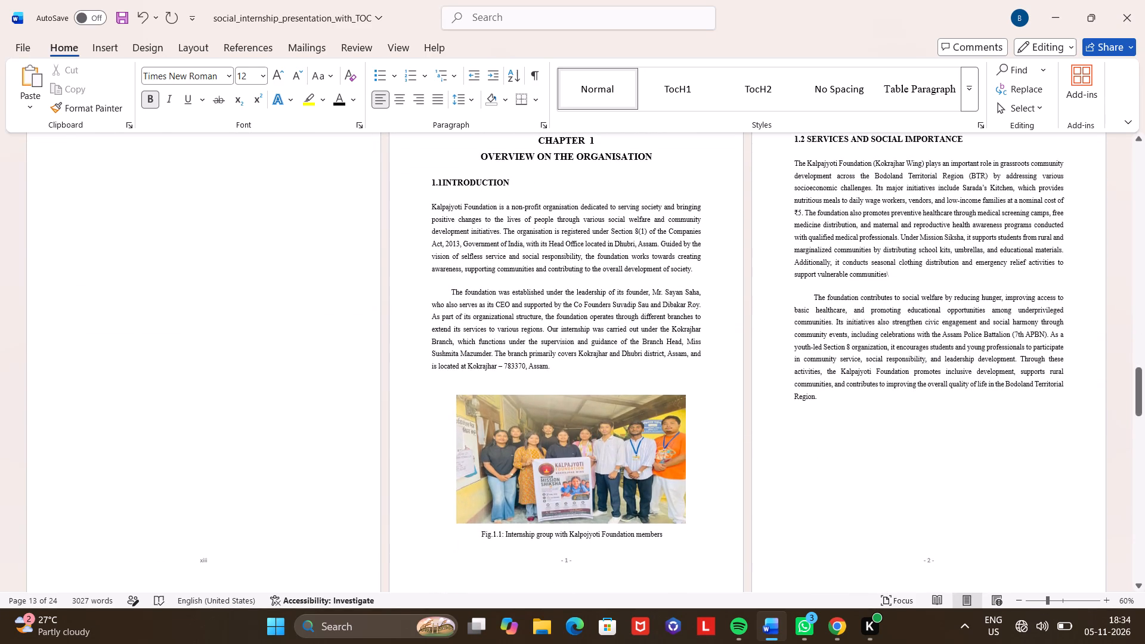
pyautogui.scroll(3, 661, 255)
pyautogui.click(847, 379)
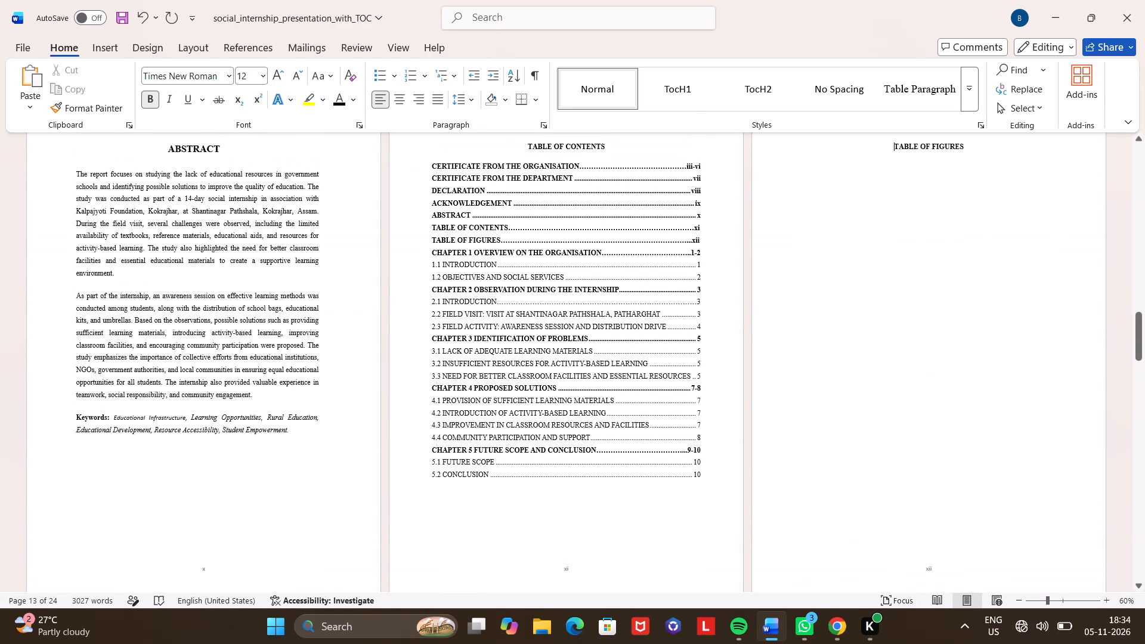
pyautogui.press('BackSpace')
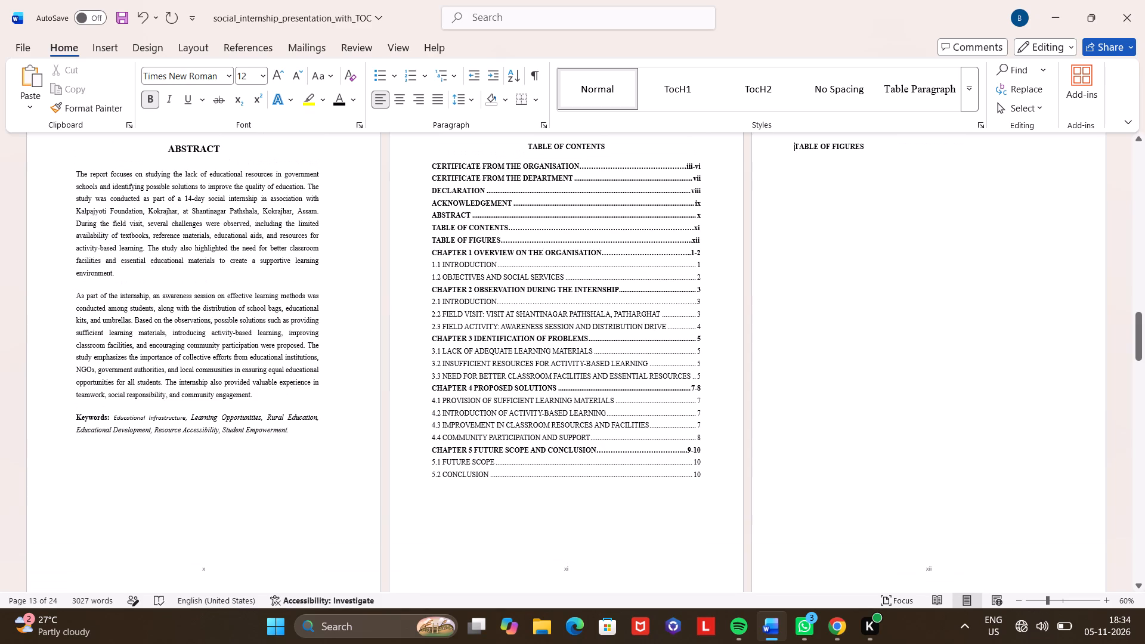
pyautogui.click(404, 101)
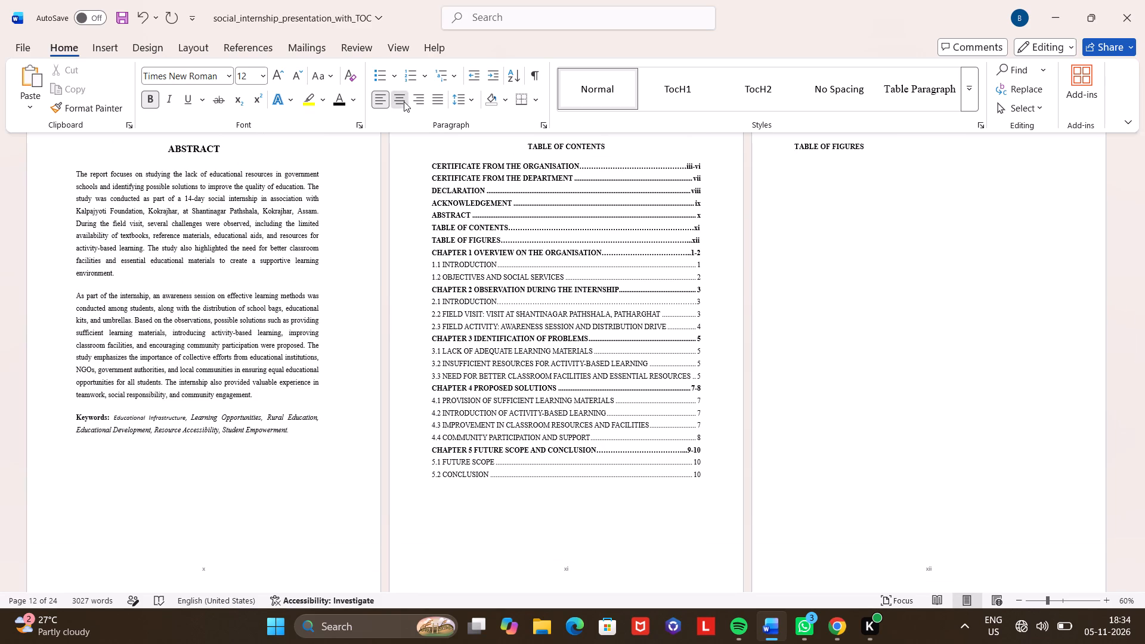
# Clear the empty lines in the lower part of the Table of Figures page.
pyautogui.scroll(-2, 882, 392)
pyautogui.scroll(2, 882, 392)
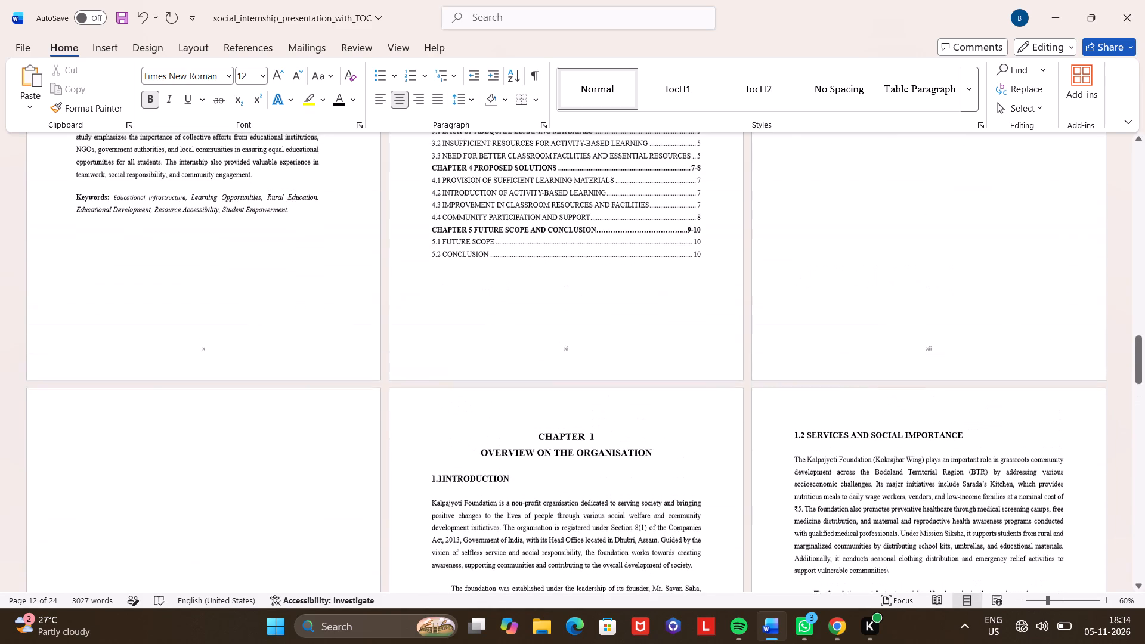
pyautogui.click(862, 298)
pyautogui.doubleClick(862, 298)
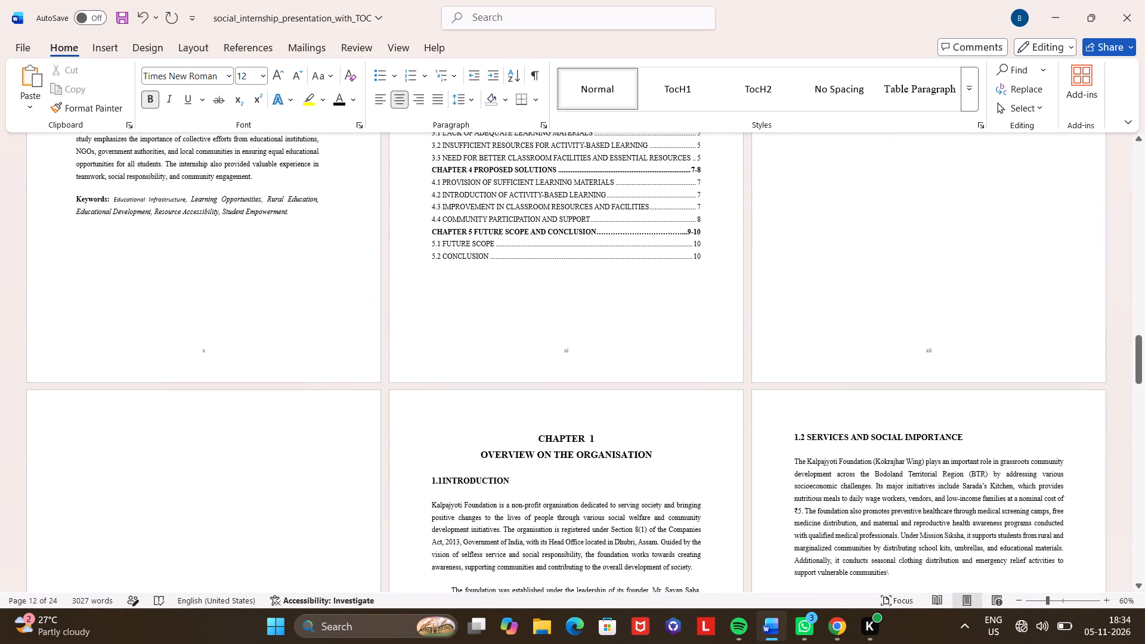
pyautogui.press('BackSpace')
pyautogui.press('BackSpace')
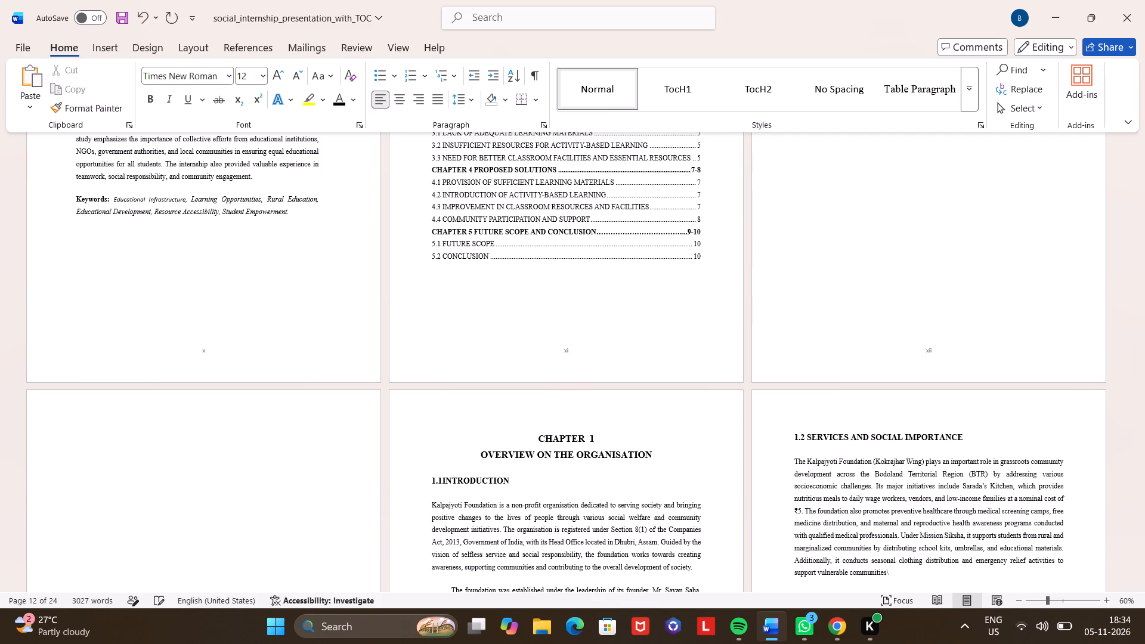
pyautogui.press('BackSpace')
pyautogui.press('BackSpace')
pyautogui.press('BackSpace')
pyautogui.press('BackSpace')
pyautogui.press('BackSpace')
pyautogui.press('BackSpace')
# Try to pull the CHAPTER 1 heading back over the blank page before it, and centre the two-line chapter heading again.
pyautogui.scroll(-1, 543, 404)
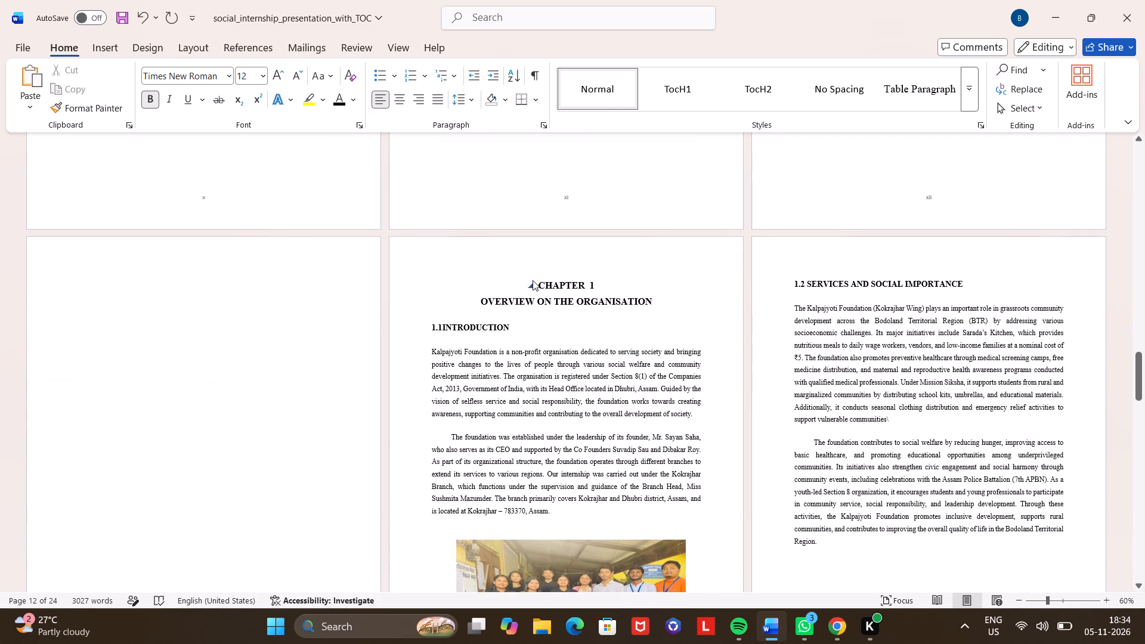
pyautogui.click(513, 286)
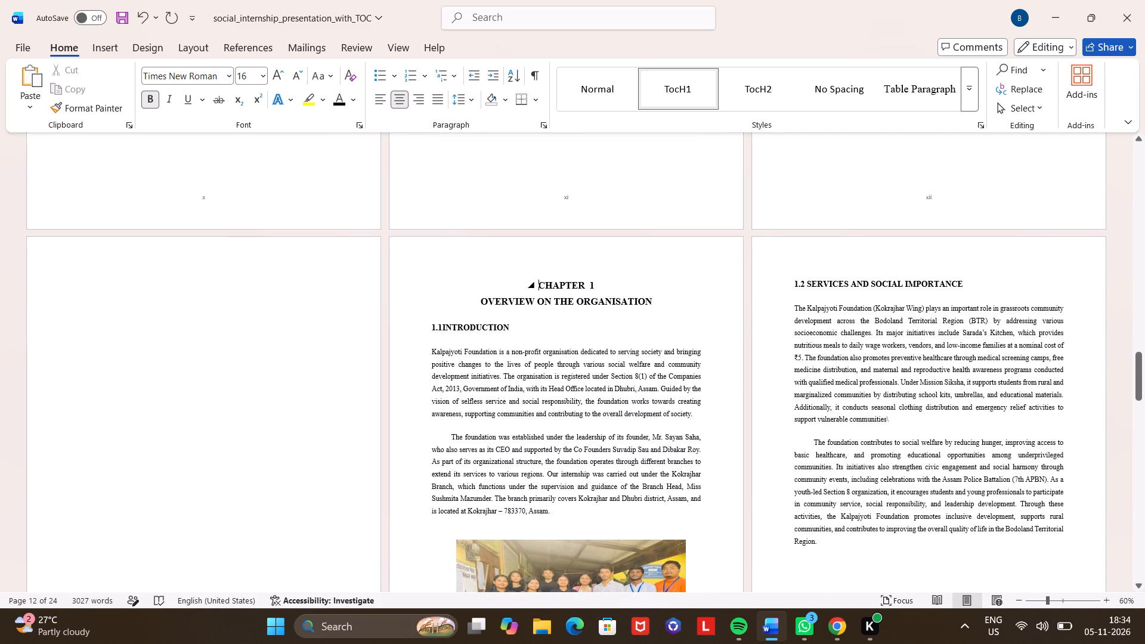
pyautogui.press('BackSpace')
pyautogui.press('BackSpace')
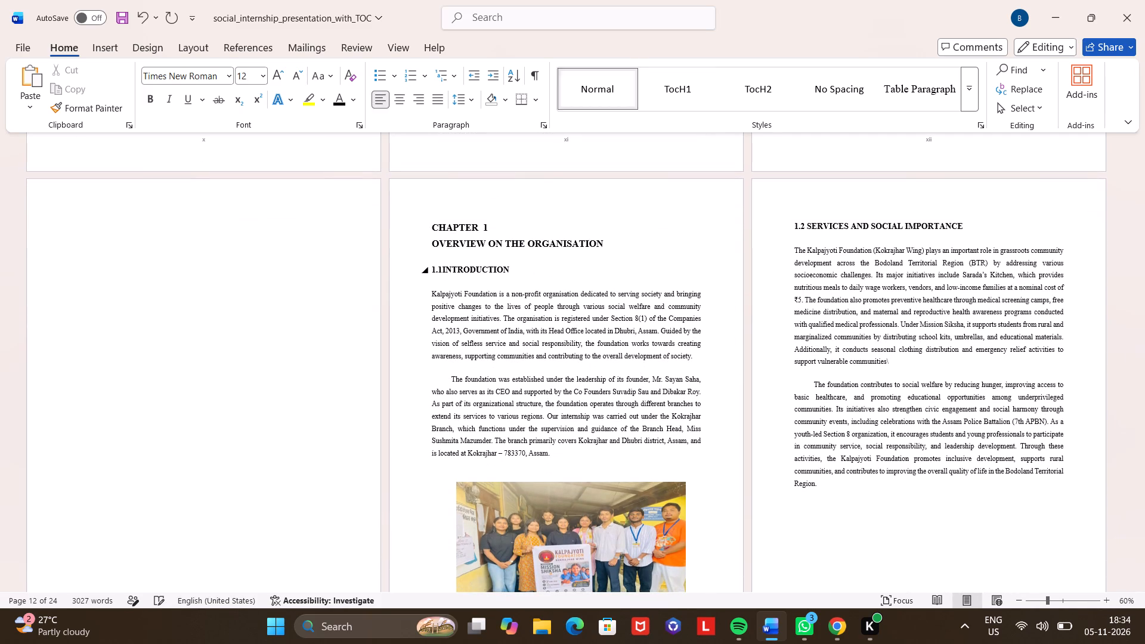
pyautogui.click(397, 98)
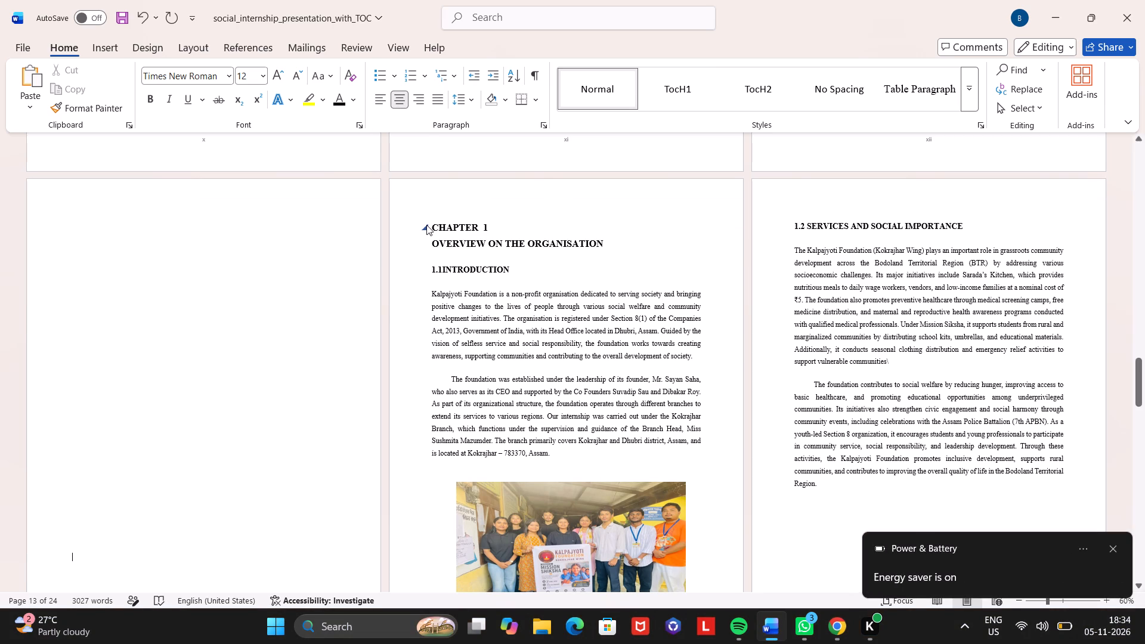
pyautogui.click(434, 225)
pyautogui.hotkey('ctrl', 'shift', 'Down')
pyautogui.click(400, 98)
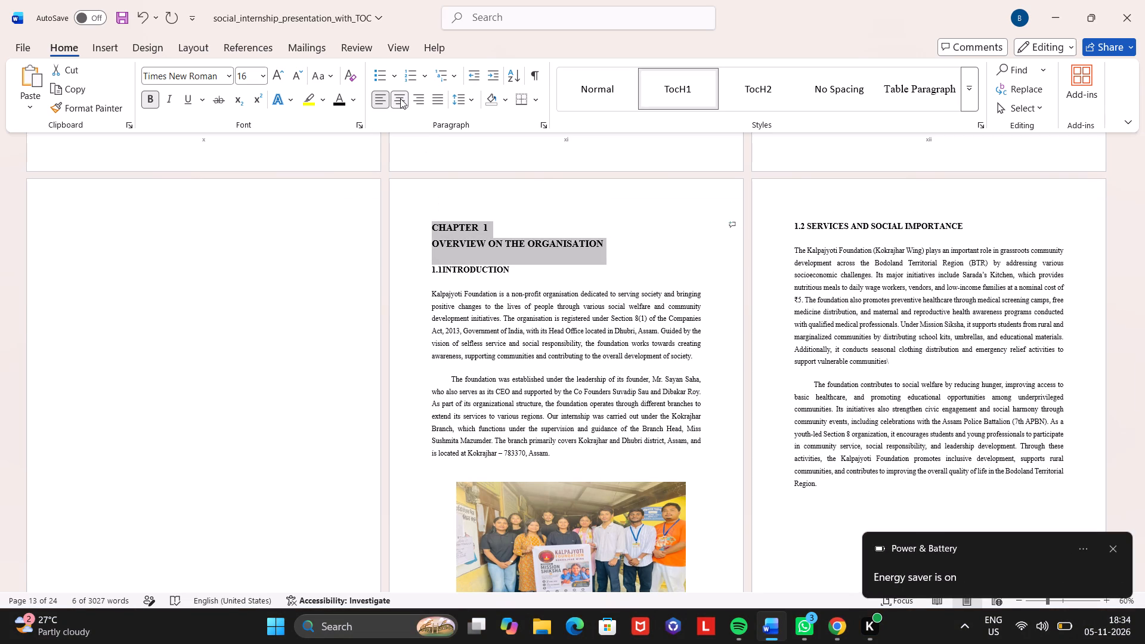
# Try to remove the blank page before Chapter 1 by clearing its remaining empty lines.
pyautogui.click(286, 302)
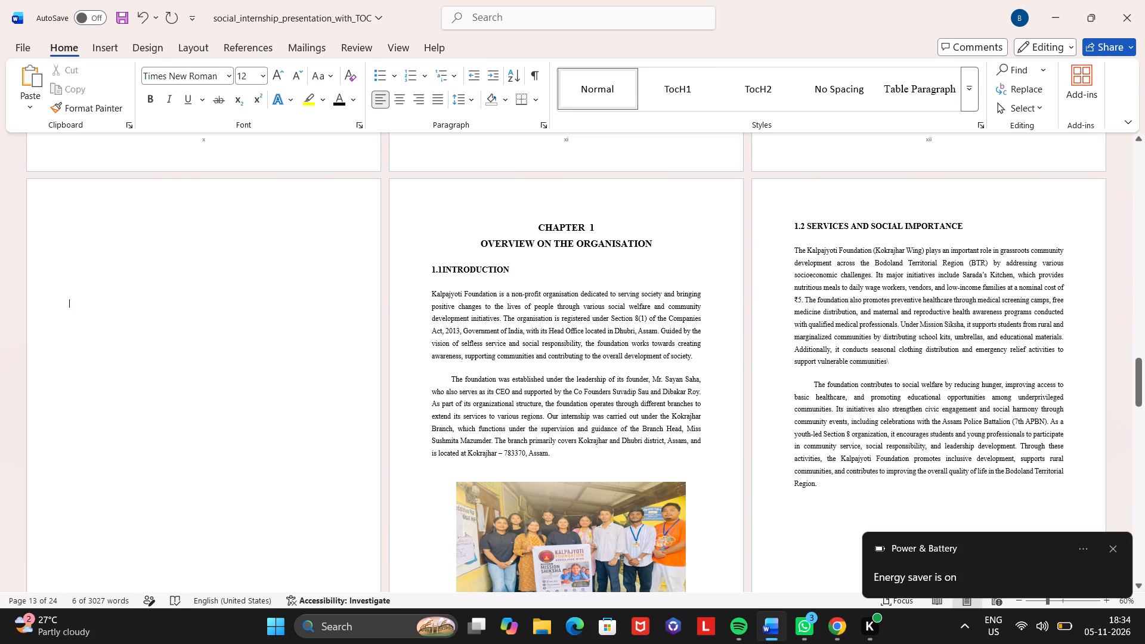
pyautogui.scroll(-1, 233, 275)
pyautogui.scroll(1, 233, 275)
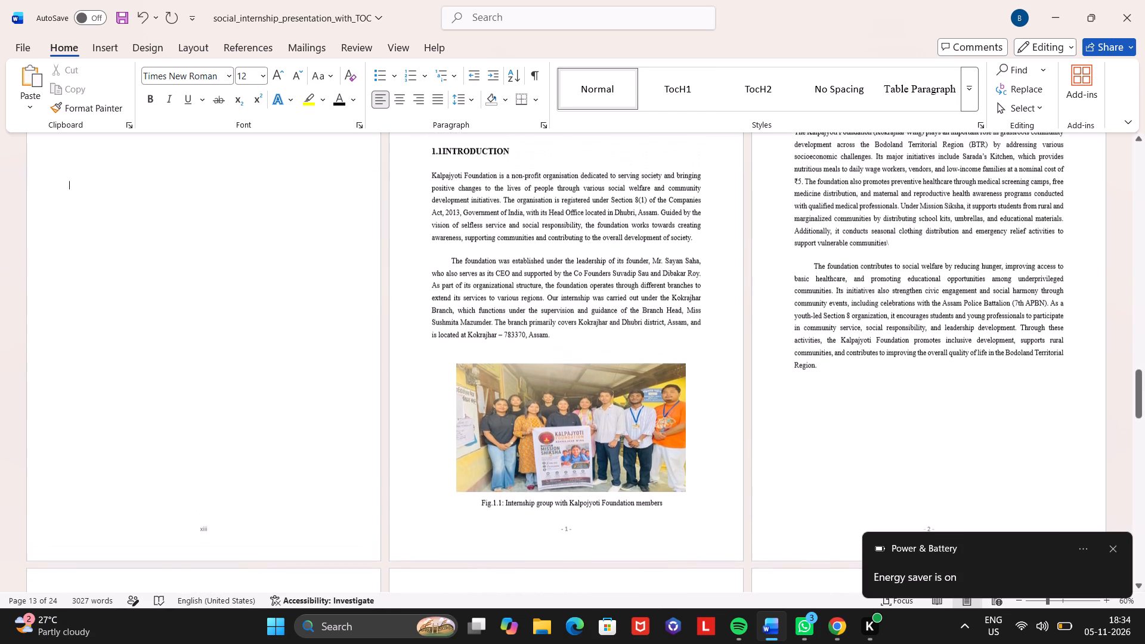
pyautogui.scroll(-1, 209, 298)
pyautogui.scroll(1, 209, 298)
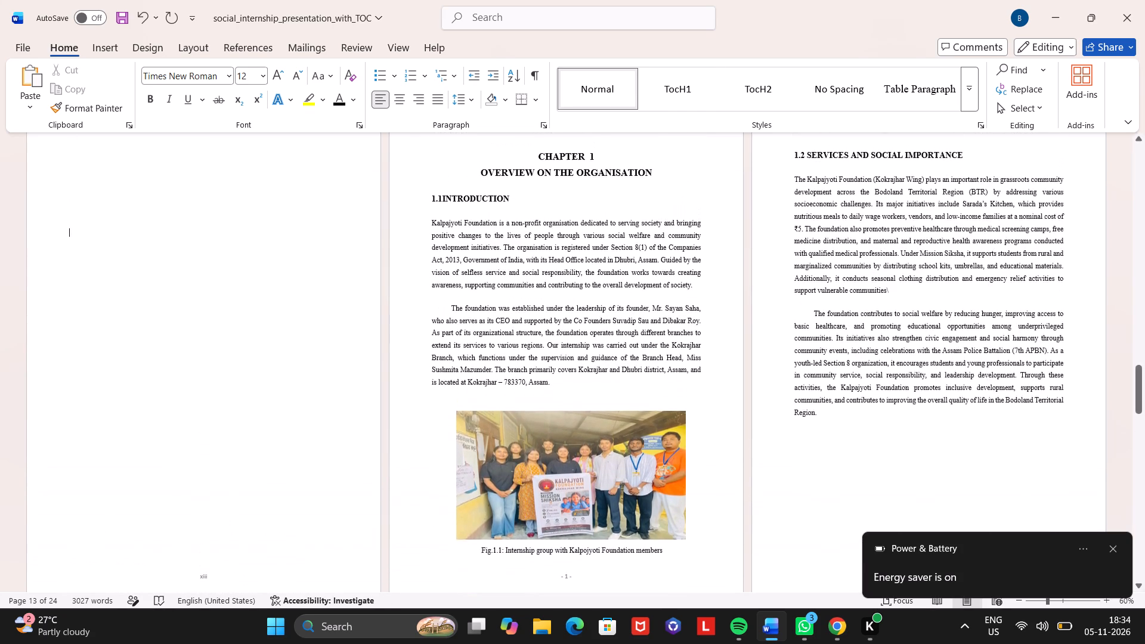
pyautogui.press('BackSpace')
pyautogui.press('BackSpace')
pyautogui.press('BackSpace')
pyautogui.press('BackSpace')
pyautogui.press('BackSpace')
pyautogui.press('BackSpace')
pyautogui.press('BackSpace')
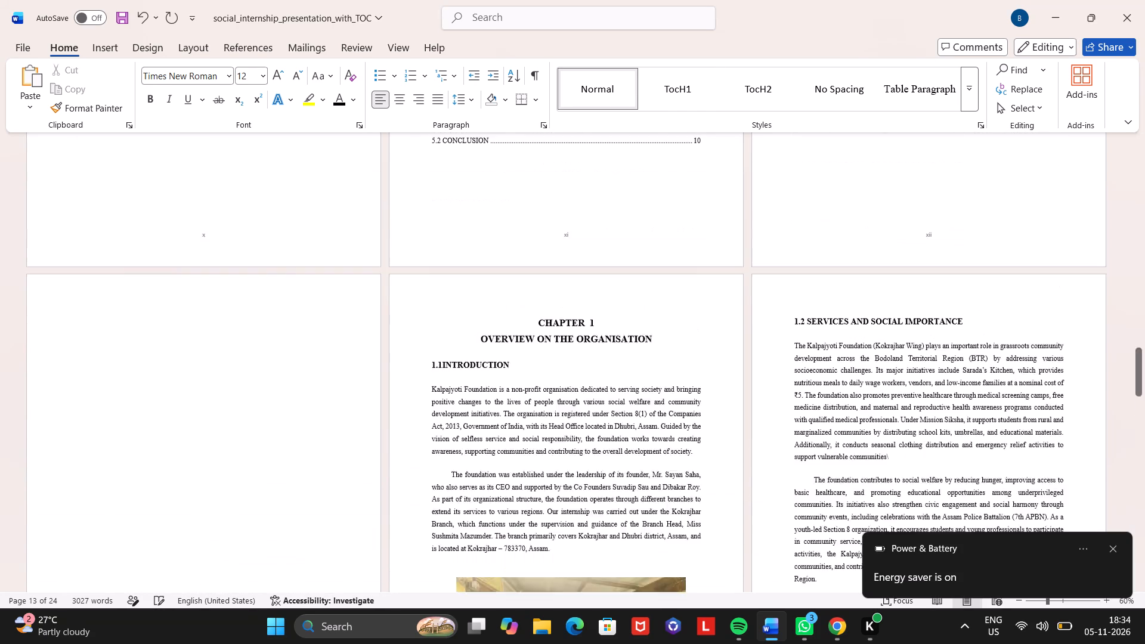
# Delete all empty lines back to the Table of Figures page so Chapter 1 follows it with no blank page between.
pyautogui.scroll(4, 209, 298)
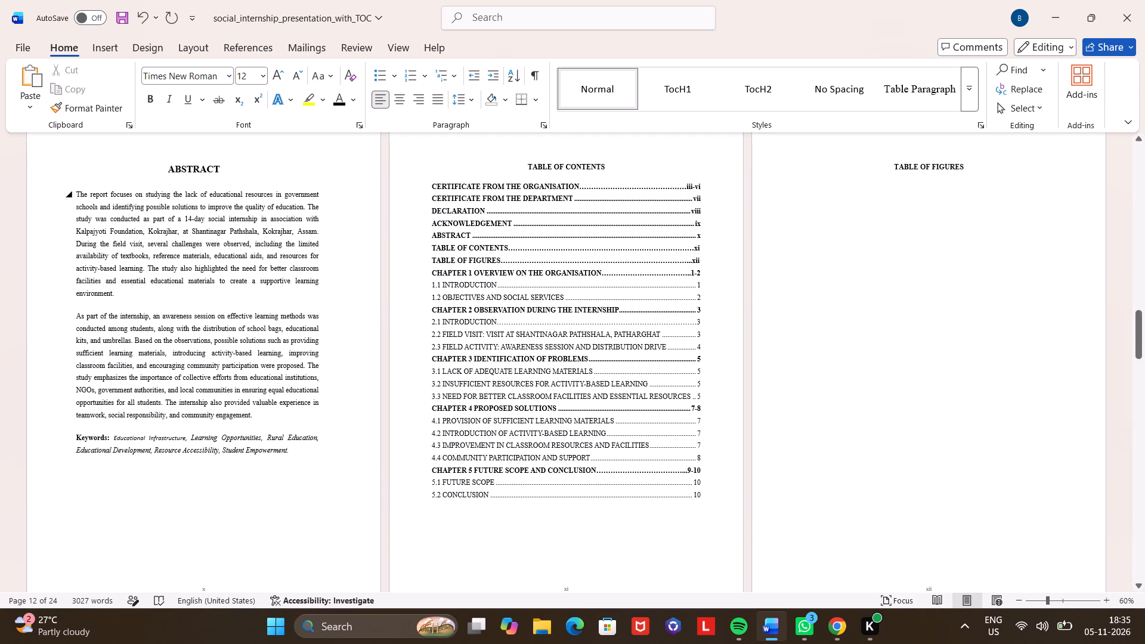
pyautogui.scroll(-4, 292, 267)
pyautogui.scroll(1, 292, 267)
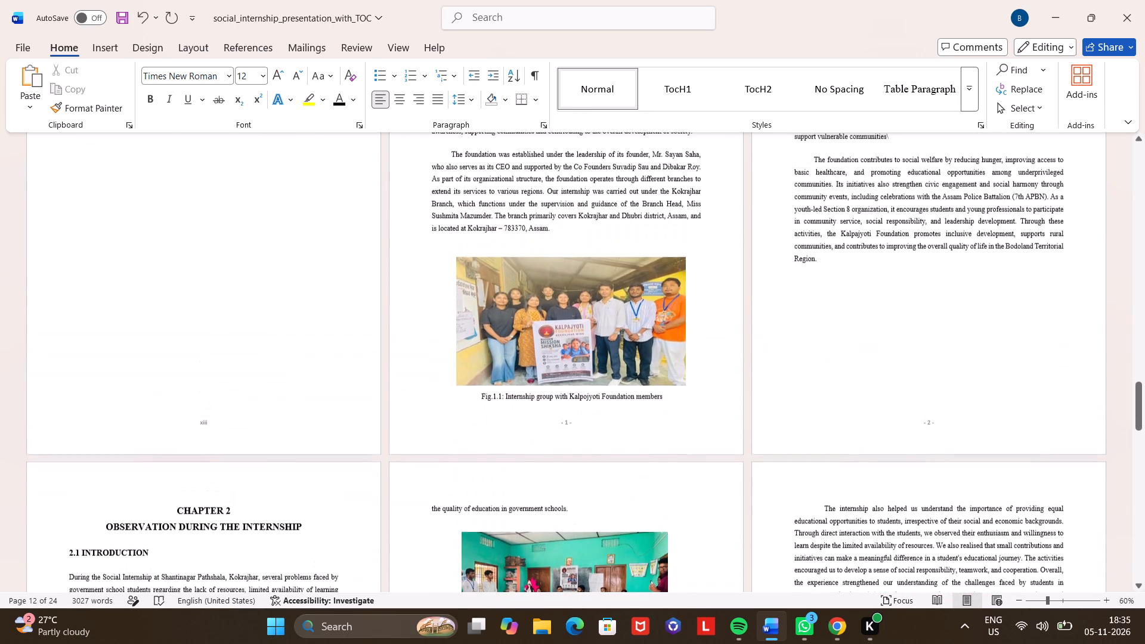
pyautogui.scroll(2, 210, 384)
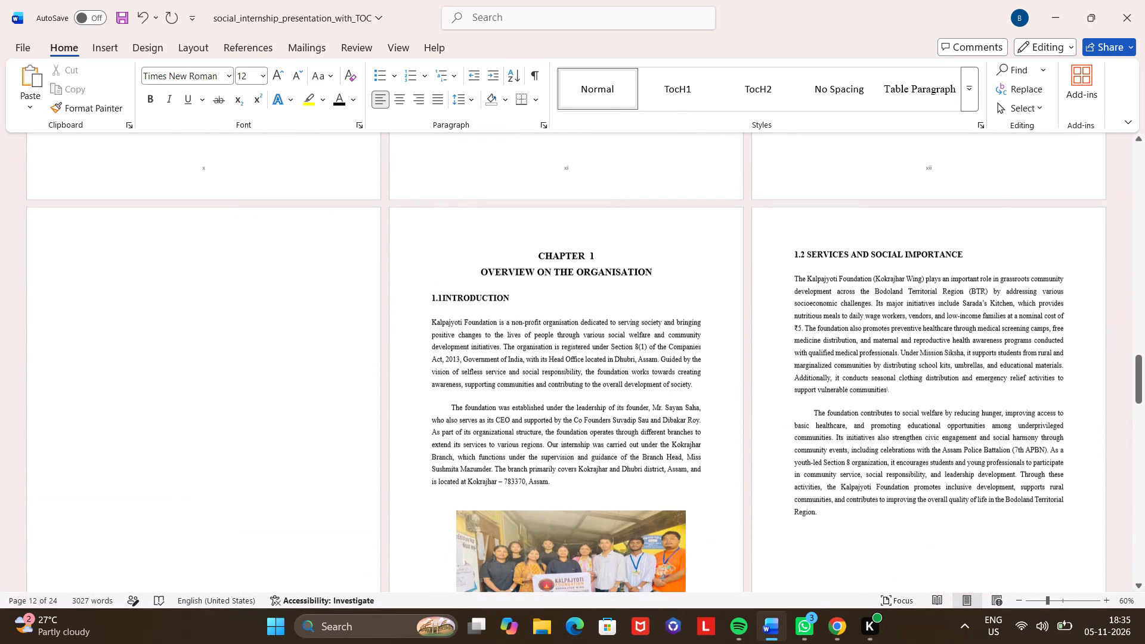
pyautogui.scroll(-1, 212, 517)
pyautogui.click(208, 464)
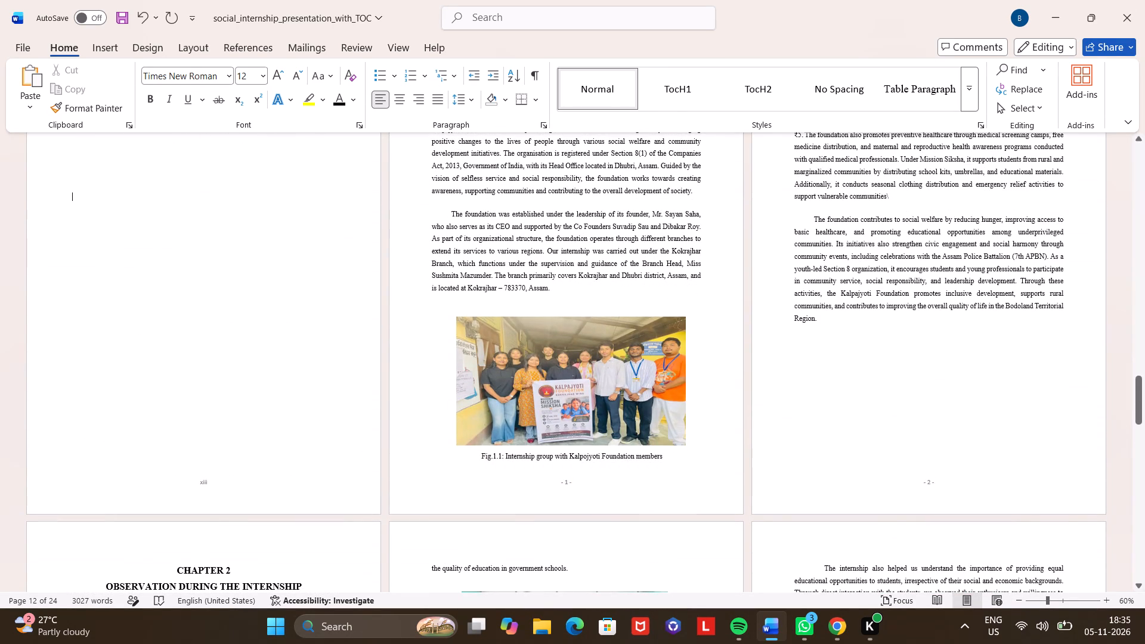
pyautogui.doubleClick(208, 464)
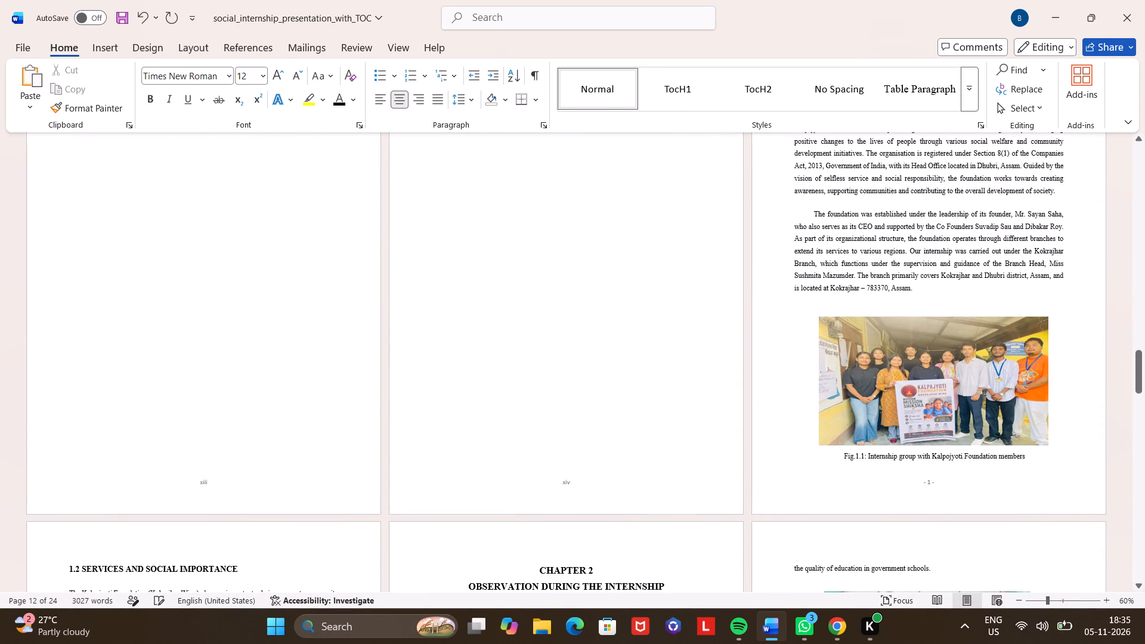
pyautogui.press('BackSpace')
pyautogui.press('BackSpace')
pyautogui.press('BackSpace')
pyautogui.press('BackSpace')
pyautogui.press('BackSpace')
pyautogui.press('BackSpace')
pyautogui.press('BackSpace')
pyautogui.press('BackSpace')
pyautogui.press('BackSpace')
pyautogui.press('BackSpace')
pyautogui.press('BackSpace')
pyautogui.press('BackSpace')
pyautogui.press('BackSpace')
pyautogui.press('BackSpace')
pyautogui.press('BackSpace')
pyautogui.press('BackSpace')
pyautogui.press('BackSpace')
pyautogui.press('BackSpace')
pyautogui.press('BackSpace')
pyautogui.press('BackSpace')
pyautogui.press('BackSpace')
pyautogui.press('BackSpace')
pyautogui.press('BackSpace')
pyautogui.press('BackSpace')
pyautogui.press('BackSpace')
pyautogui.press('BackSpace')
pyautogui.press('BackSpace')
pyautogui.press('BackSpace')
pyautogui.press('BackSpace')
pyautogui.press('BackSpace')
pyautogui.press('BackSpace')
pyautogui.press('BackSpace')
pyautogui.press('BackSpace')
pyautogui.press('BackSpace')
pyautogui.press('BackSpace')
pyautogui.press('BackSpace')
pyautogui.press('BackSpace')
pyautogui.press('BackSpace')
pyautogui.press('BackSpace')
pyautogui.press('BackSpace')
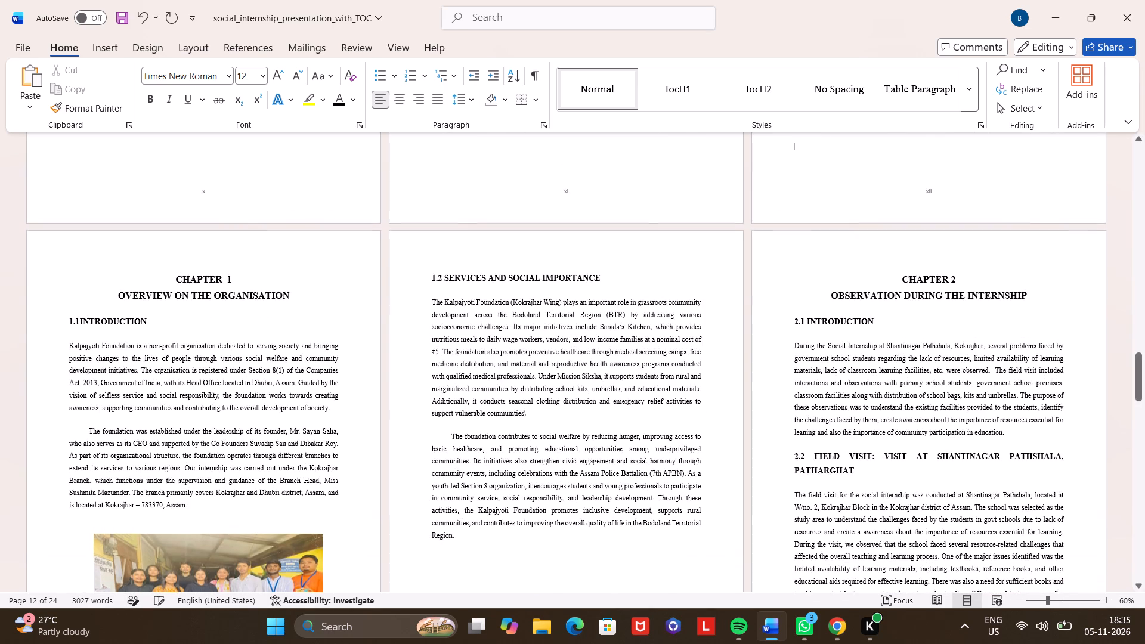
# Turn on bold on the empty line directly below the TABLE OF FIGURES heading.
pyautogui.scroll(6, 208, 450)
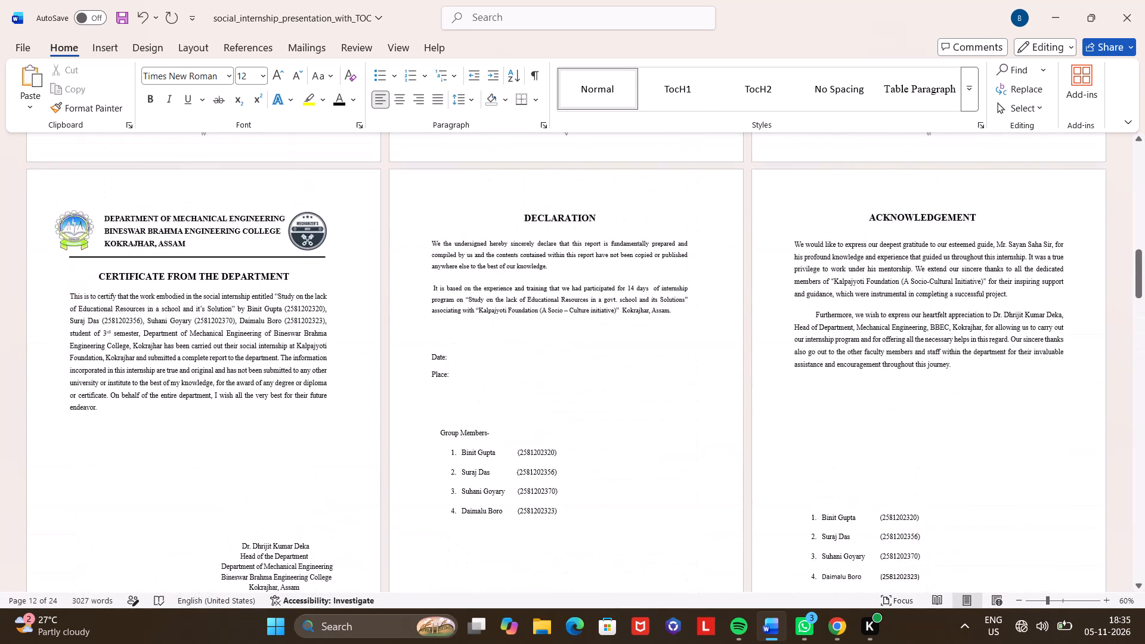
pyautogui.scroll(-5, 208, 450)
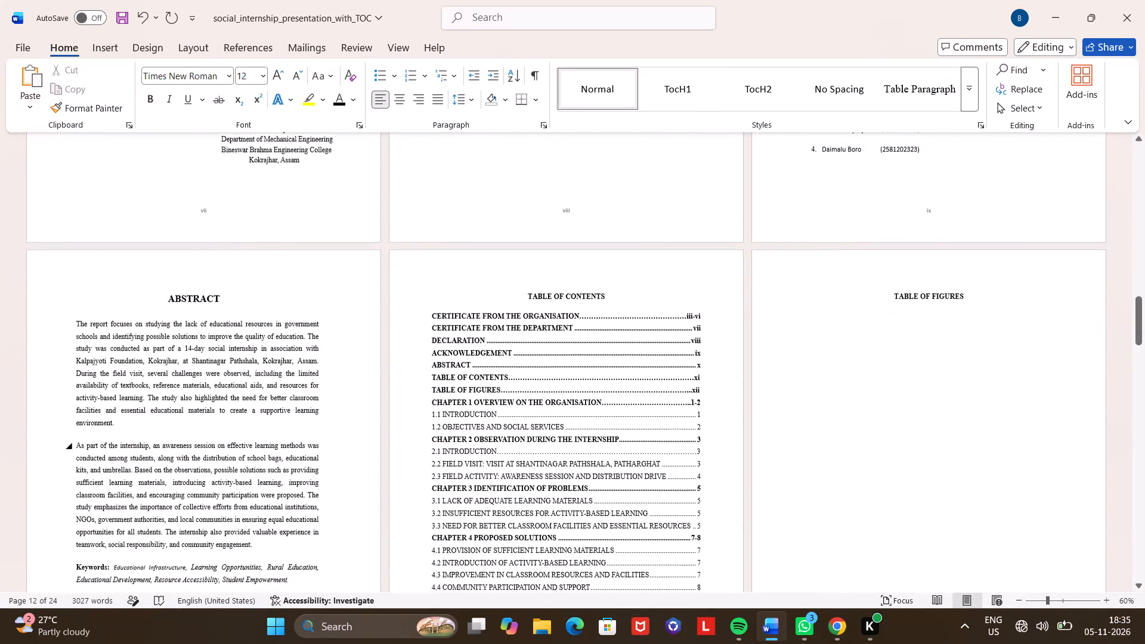
pyautogui.click(781, 313)
pyautogui.click(816, 311)
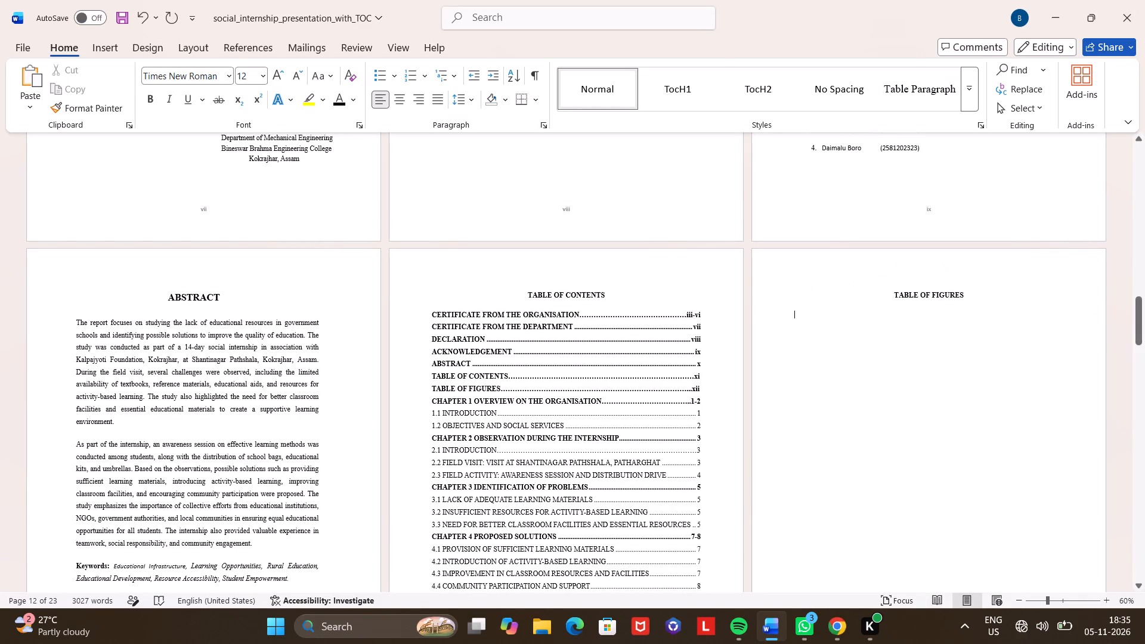
pyautogui.hotkey('ctrl', 'b')
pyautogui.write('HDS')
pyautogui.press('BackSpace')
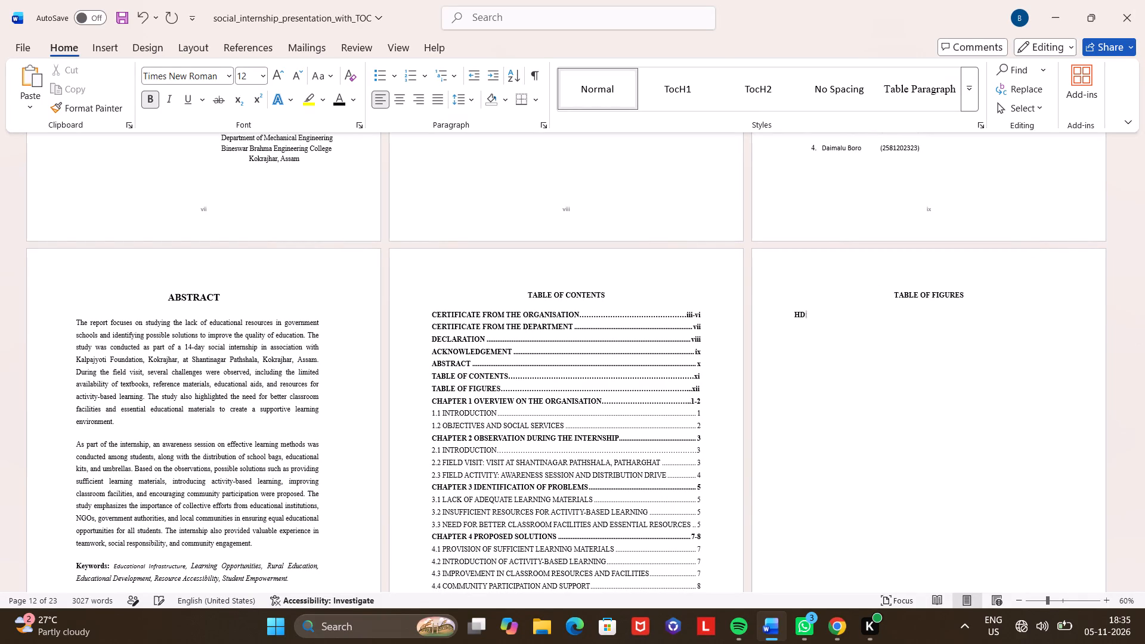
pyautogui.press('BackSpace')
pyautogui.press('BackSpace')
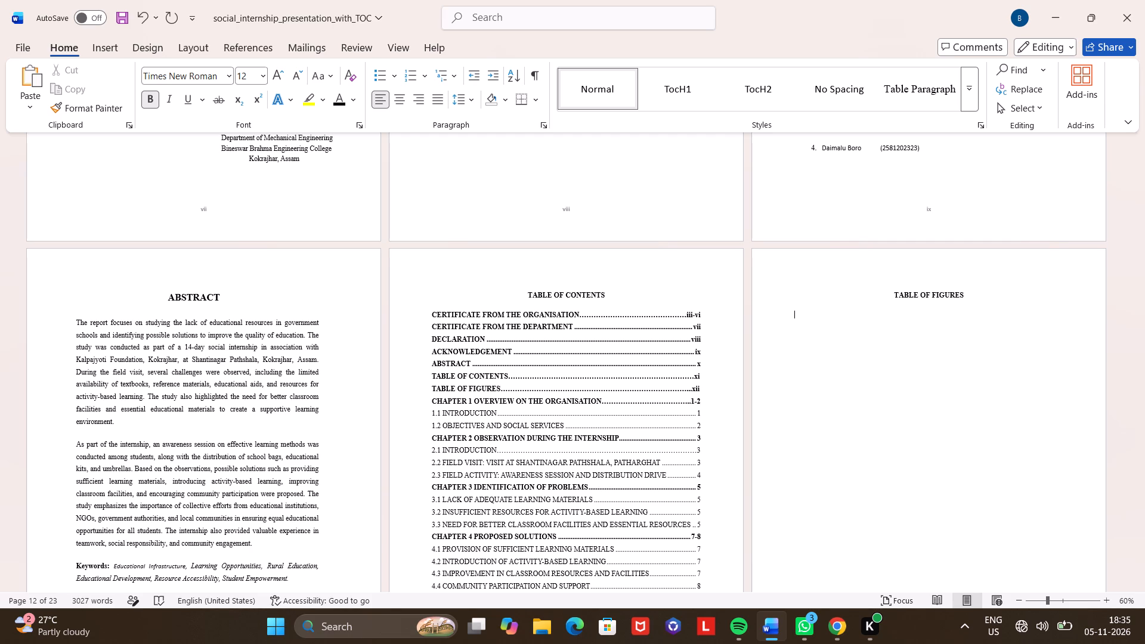
# Save the report under its existing file name.
pyautogui.click(18, 52)
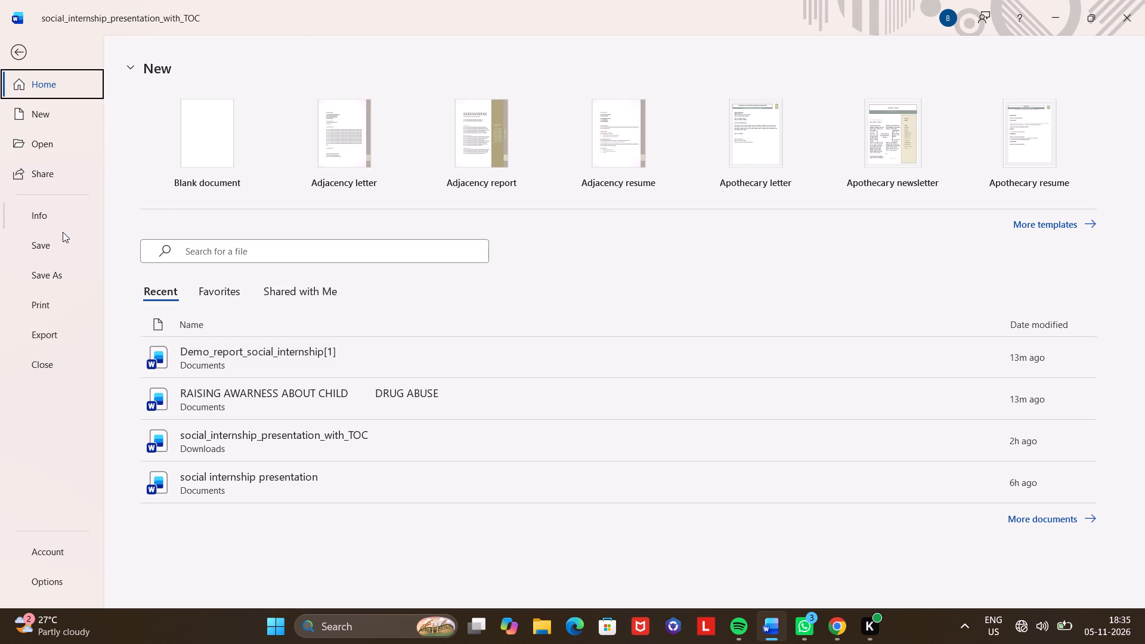
pyautogui.click(52, 247)
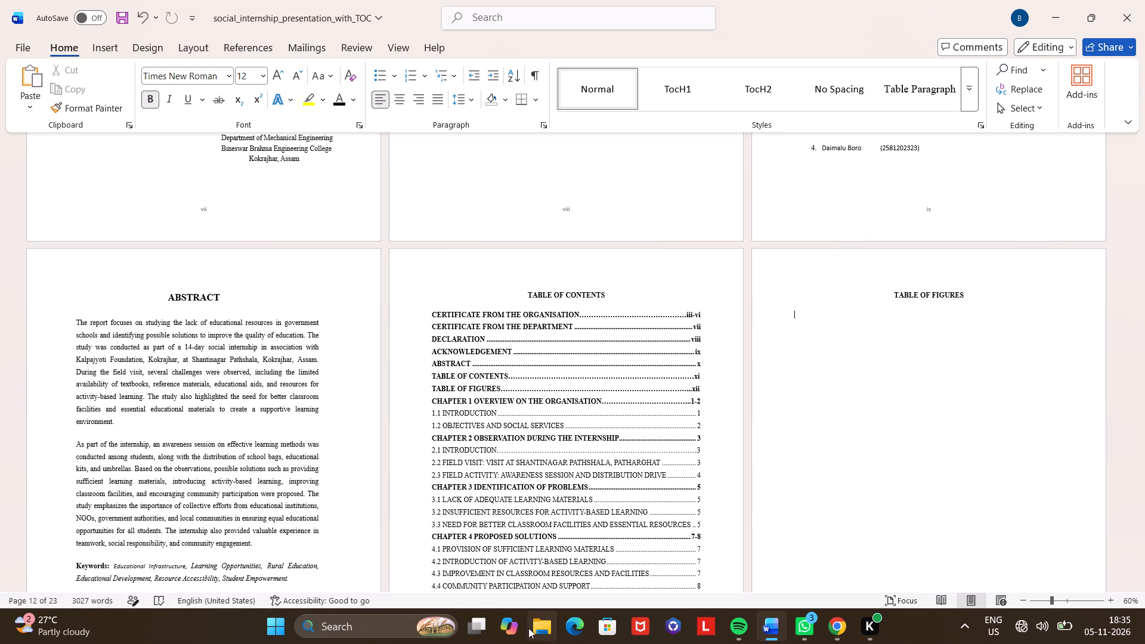
pyautogui.click(388, 630)
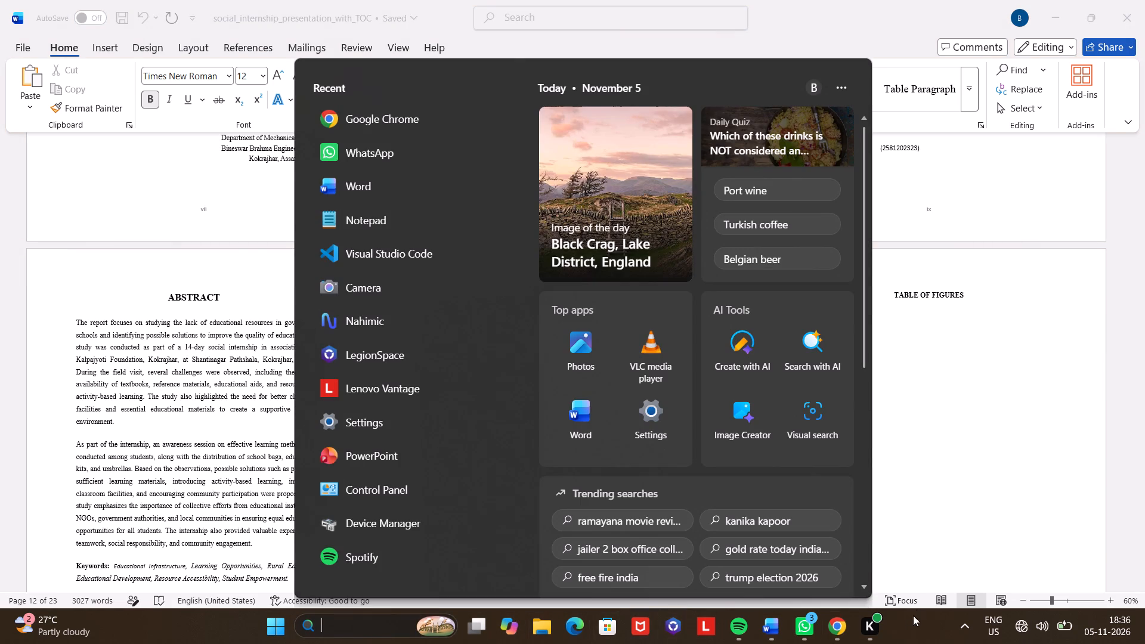
pyautogui.click(838, 620)
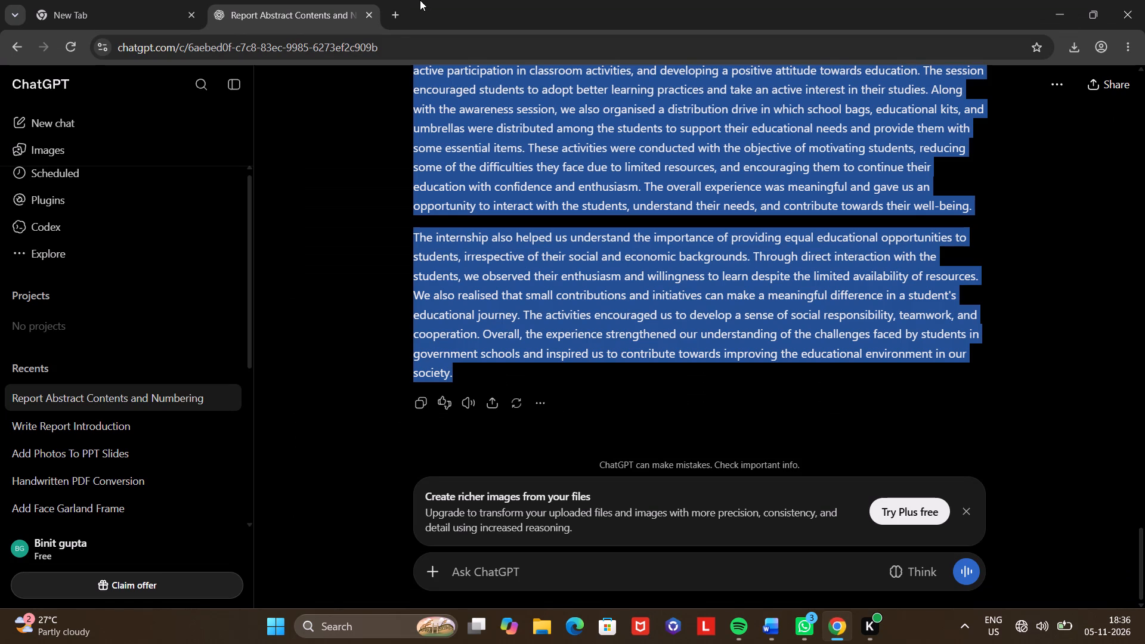
pyautogui.click(398, 10)
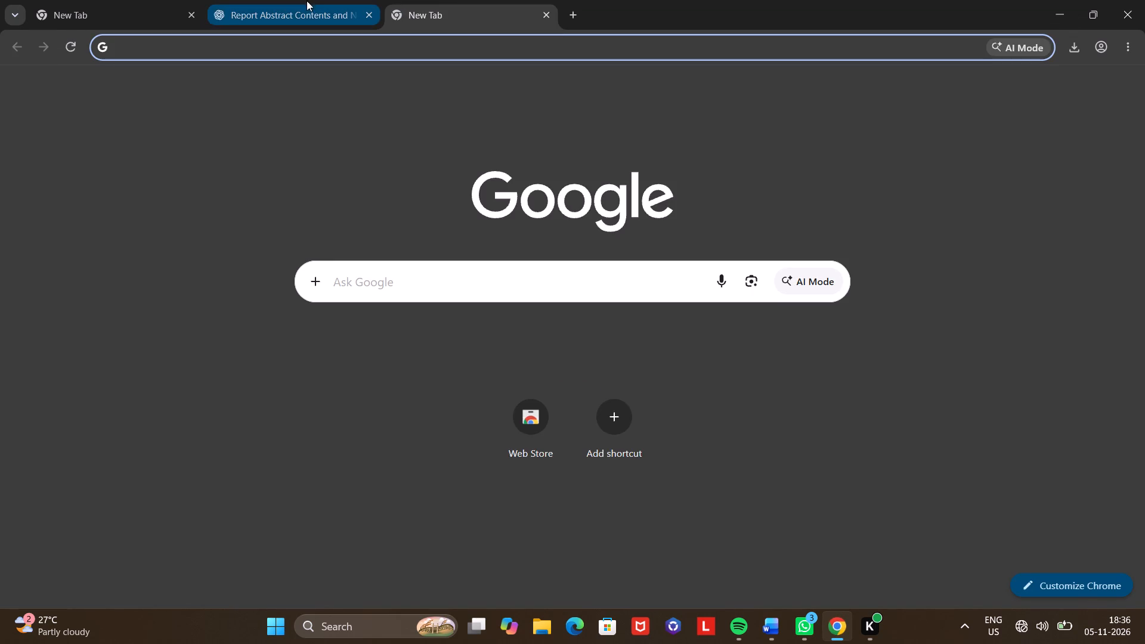
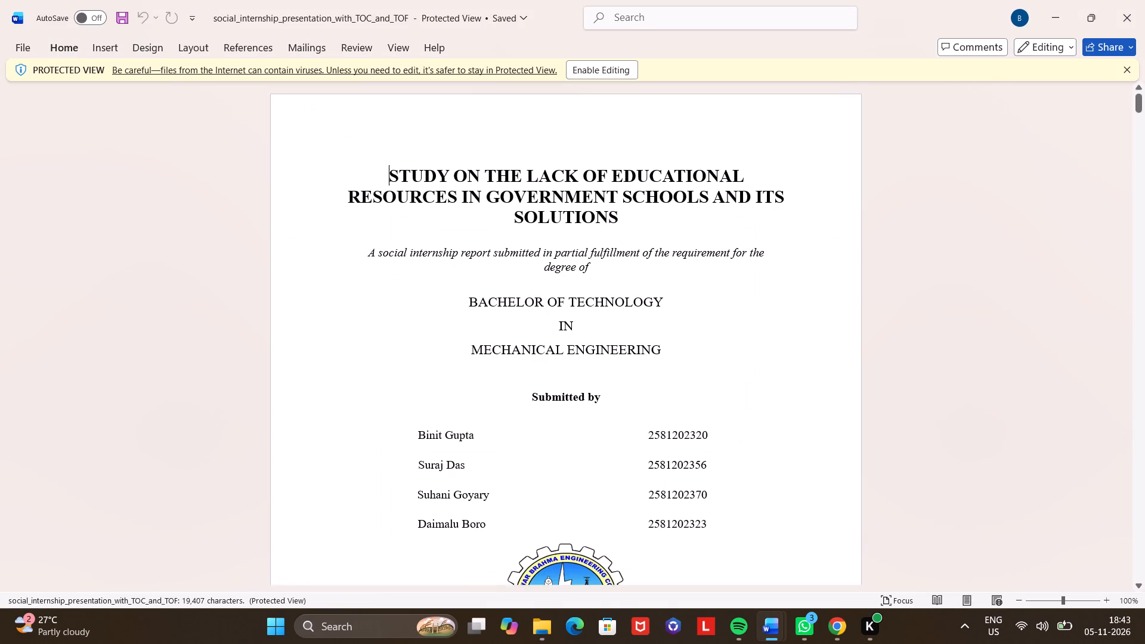
pyautogui.click(576, 66)
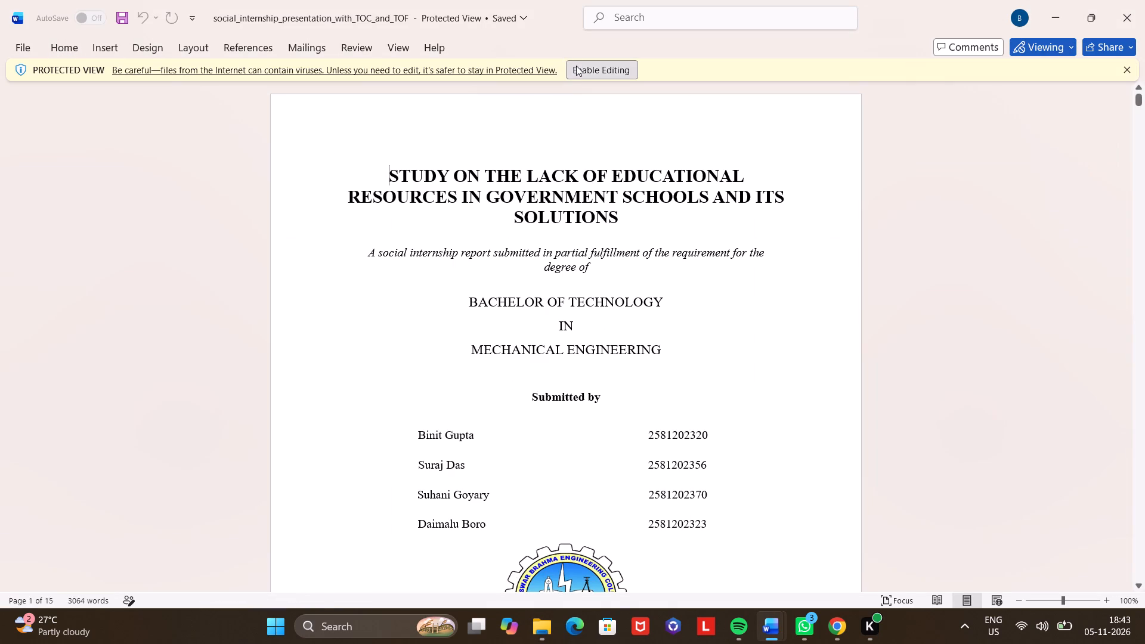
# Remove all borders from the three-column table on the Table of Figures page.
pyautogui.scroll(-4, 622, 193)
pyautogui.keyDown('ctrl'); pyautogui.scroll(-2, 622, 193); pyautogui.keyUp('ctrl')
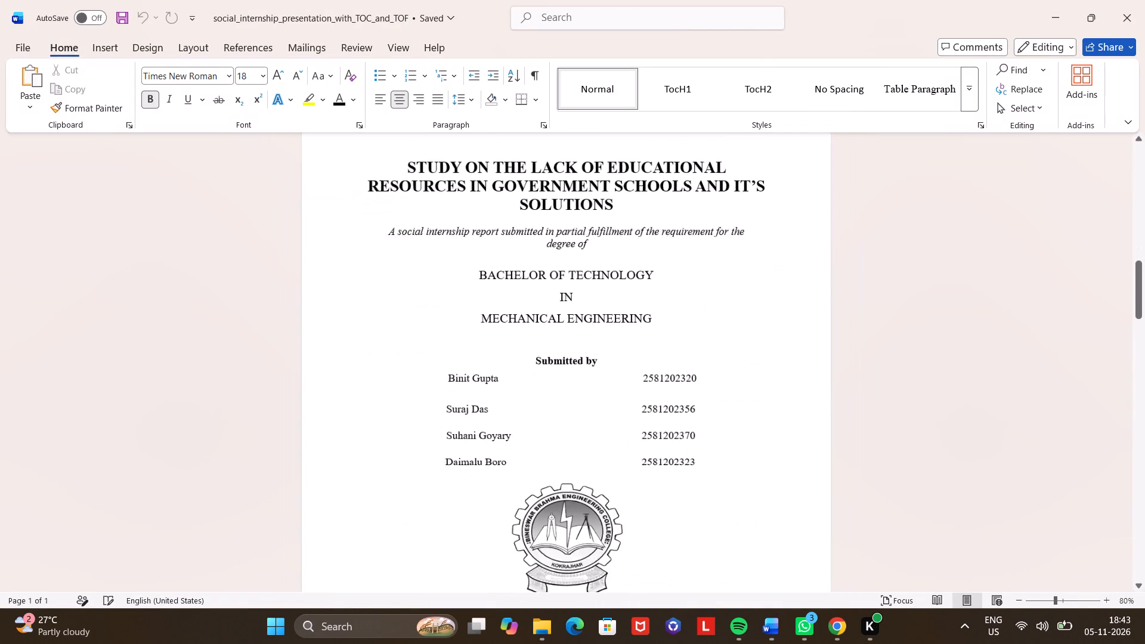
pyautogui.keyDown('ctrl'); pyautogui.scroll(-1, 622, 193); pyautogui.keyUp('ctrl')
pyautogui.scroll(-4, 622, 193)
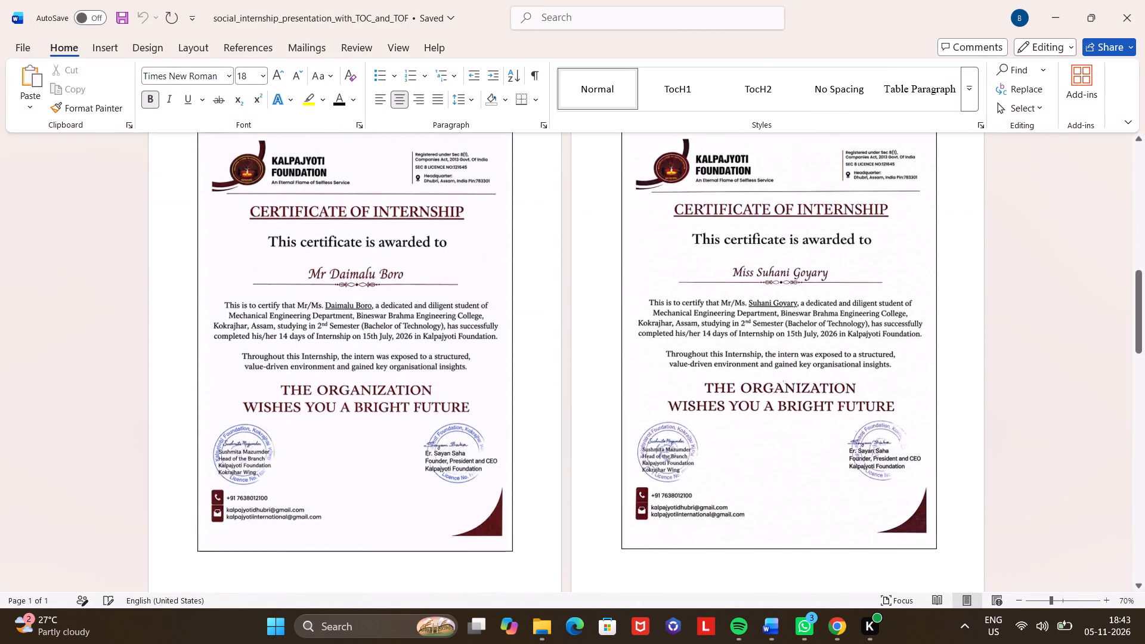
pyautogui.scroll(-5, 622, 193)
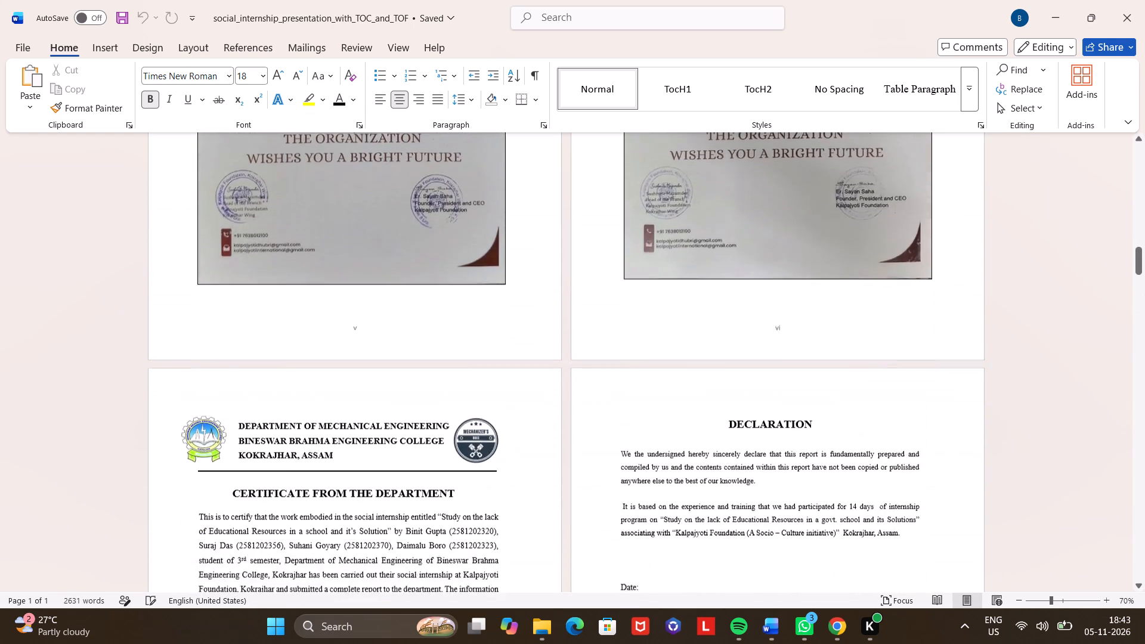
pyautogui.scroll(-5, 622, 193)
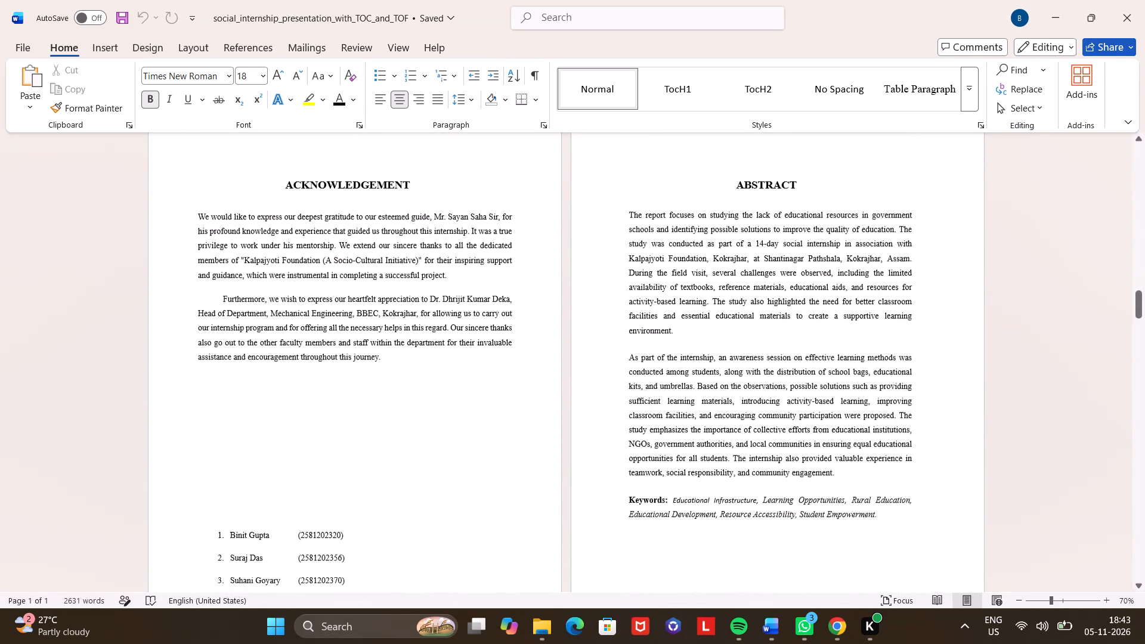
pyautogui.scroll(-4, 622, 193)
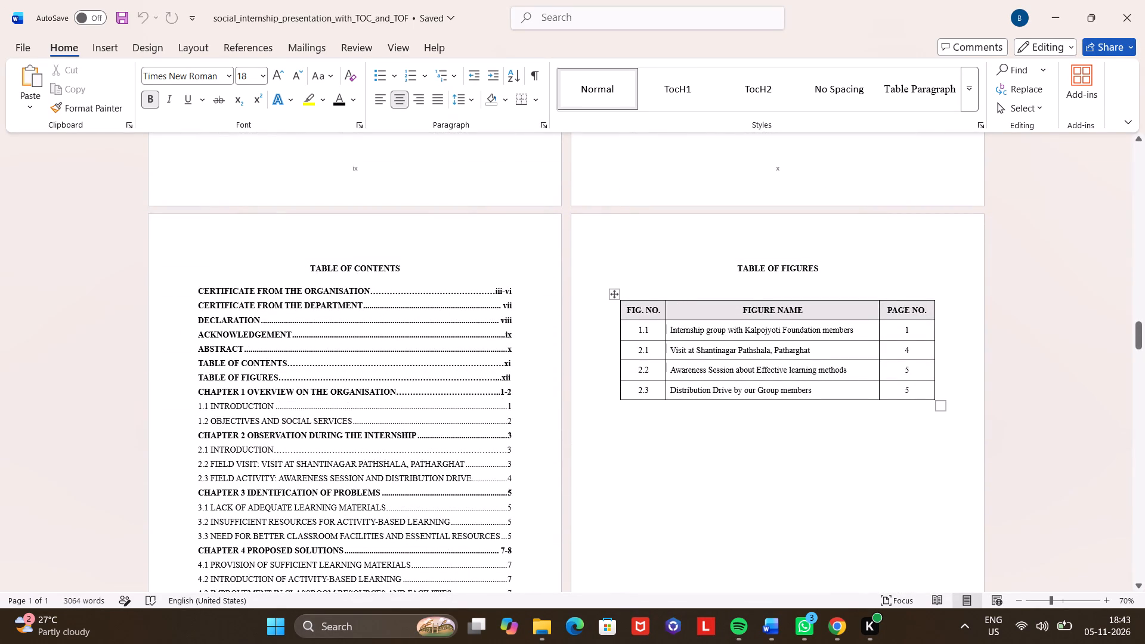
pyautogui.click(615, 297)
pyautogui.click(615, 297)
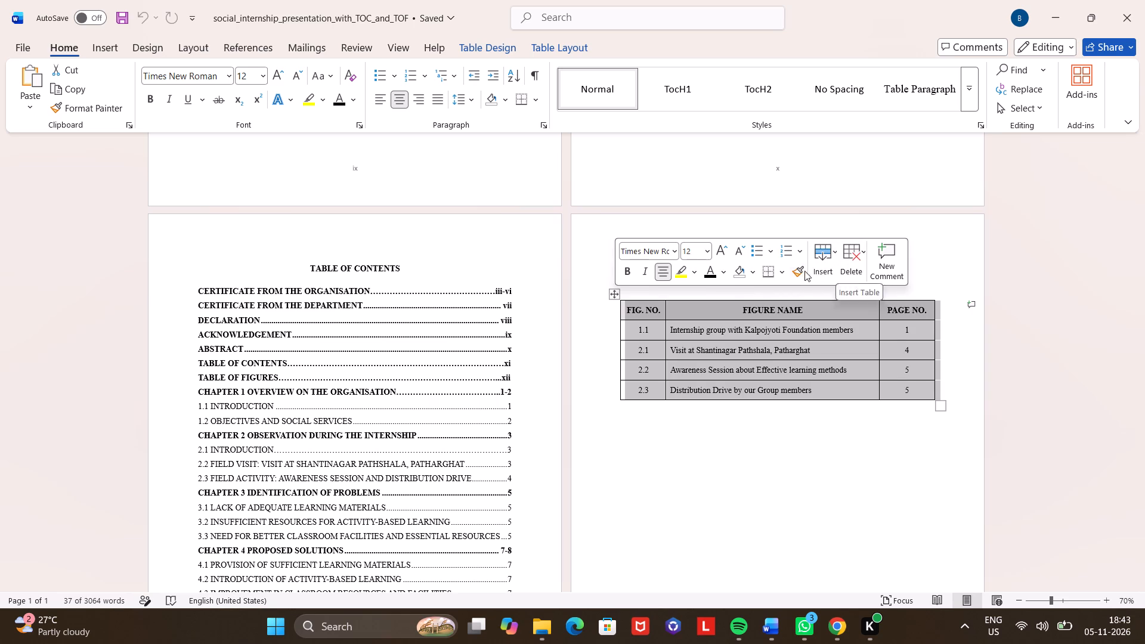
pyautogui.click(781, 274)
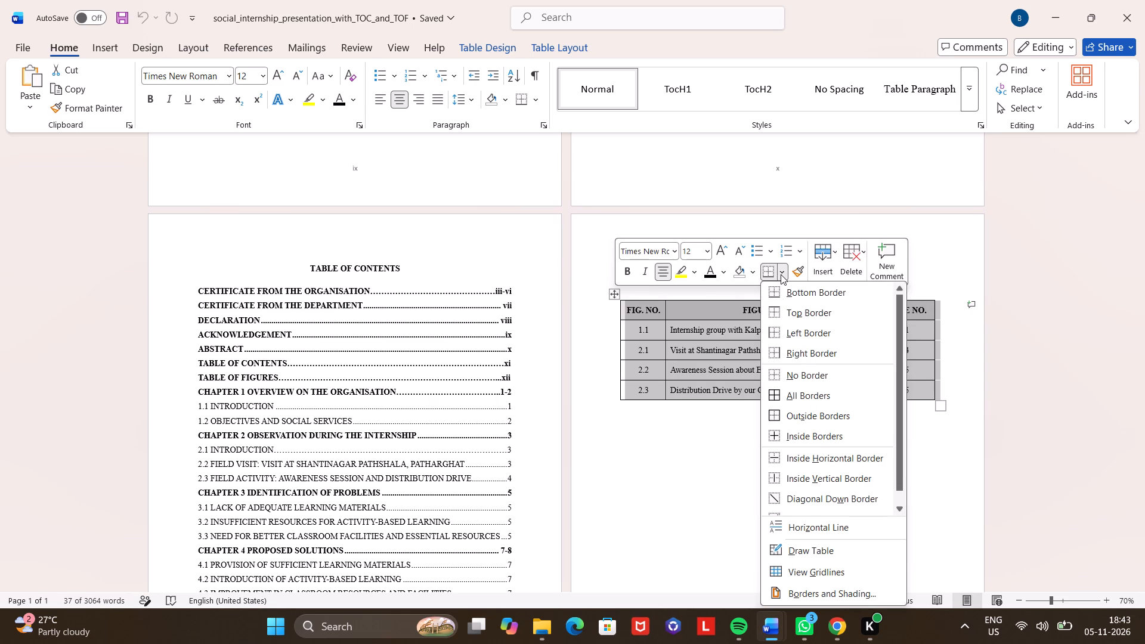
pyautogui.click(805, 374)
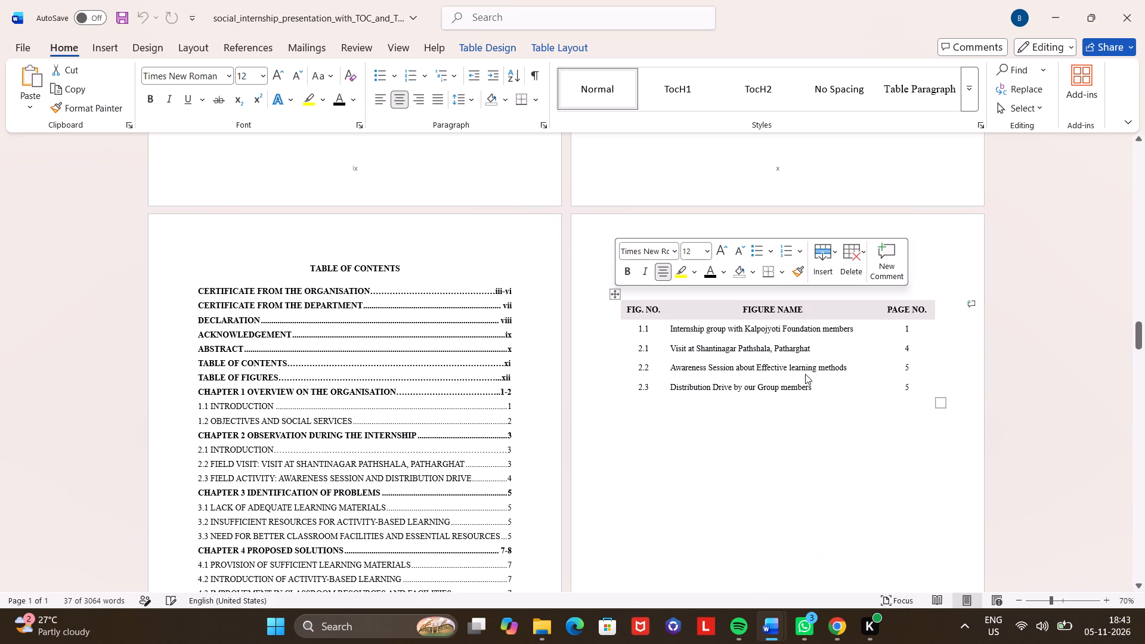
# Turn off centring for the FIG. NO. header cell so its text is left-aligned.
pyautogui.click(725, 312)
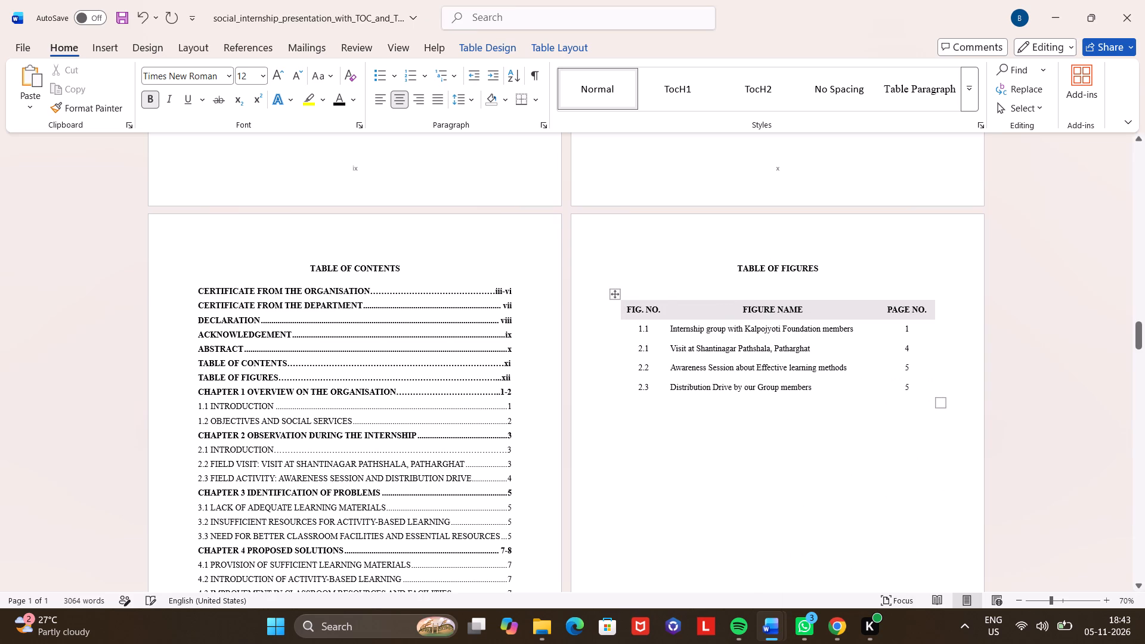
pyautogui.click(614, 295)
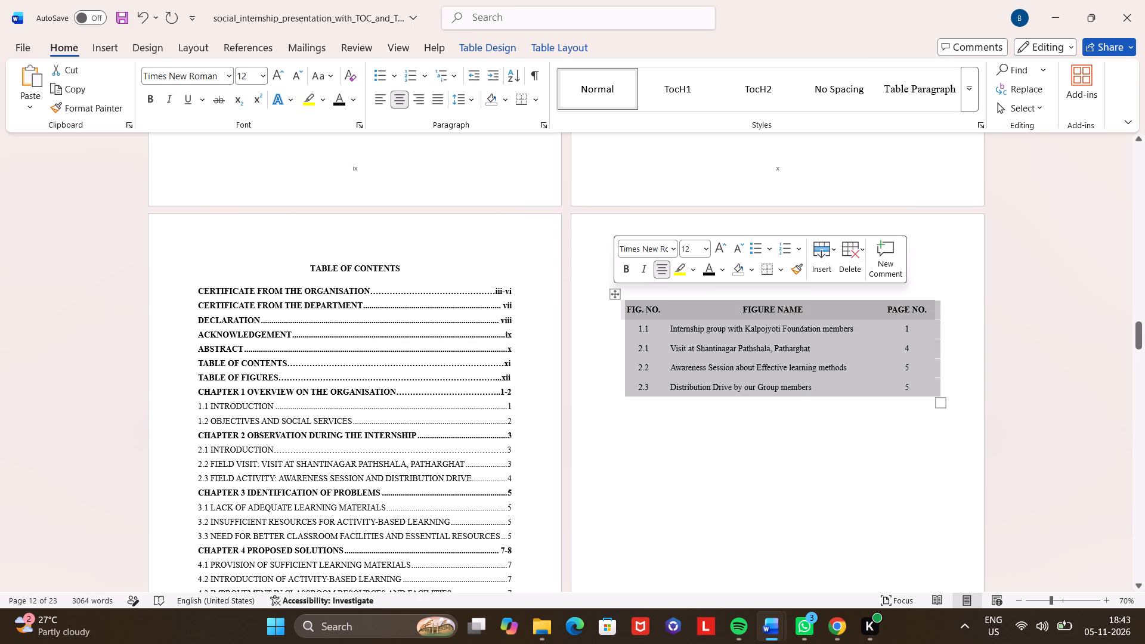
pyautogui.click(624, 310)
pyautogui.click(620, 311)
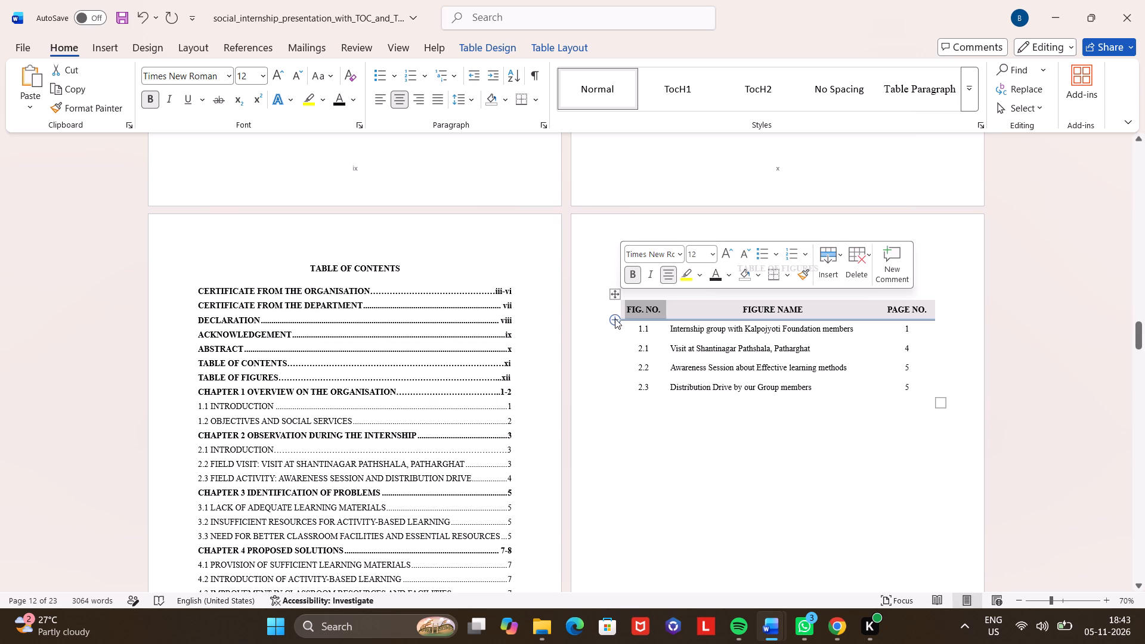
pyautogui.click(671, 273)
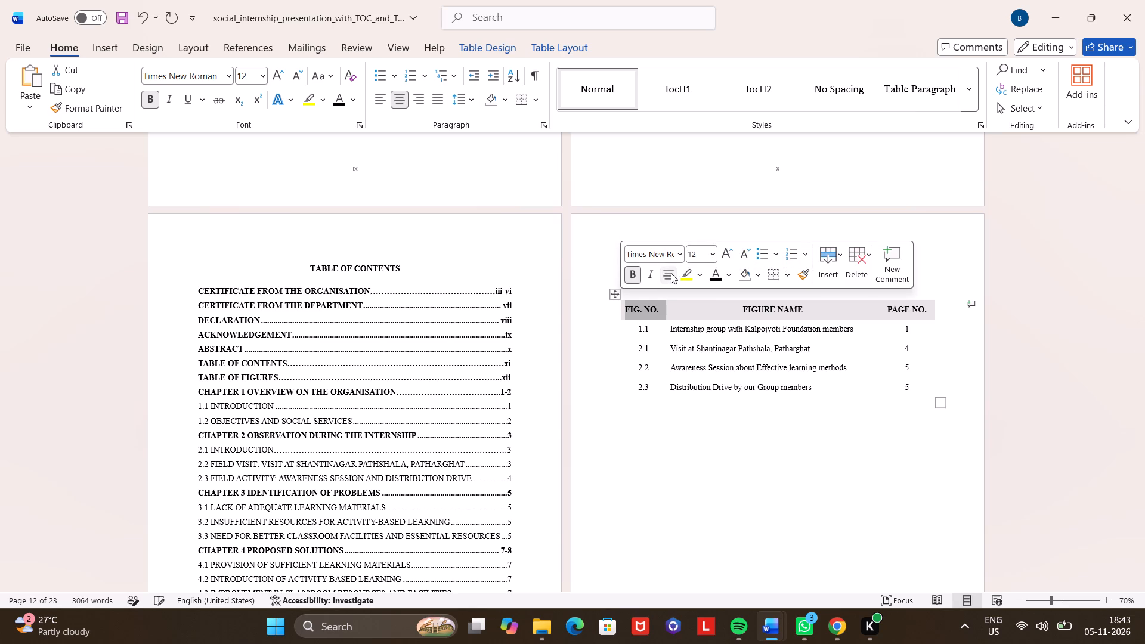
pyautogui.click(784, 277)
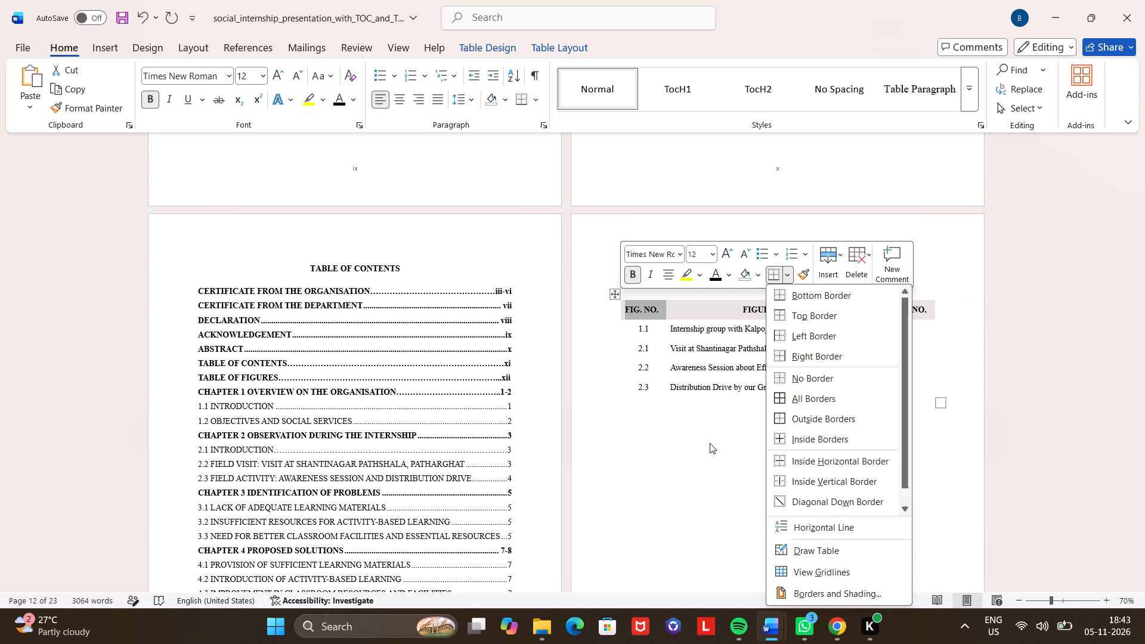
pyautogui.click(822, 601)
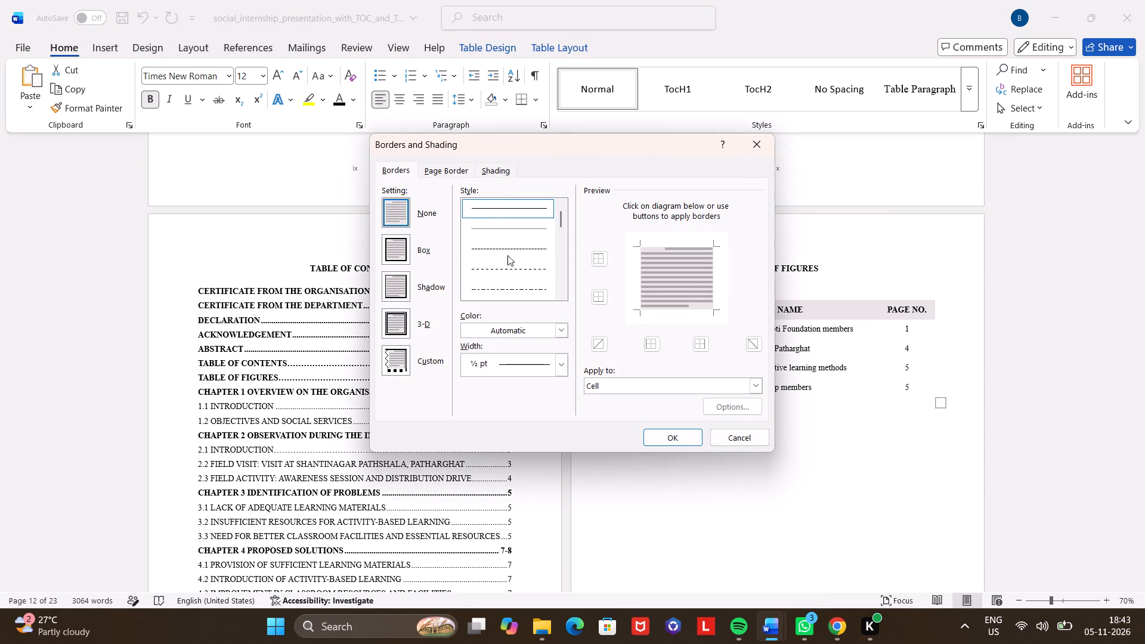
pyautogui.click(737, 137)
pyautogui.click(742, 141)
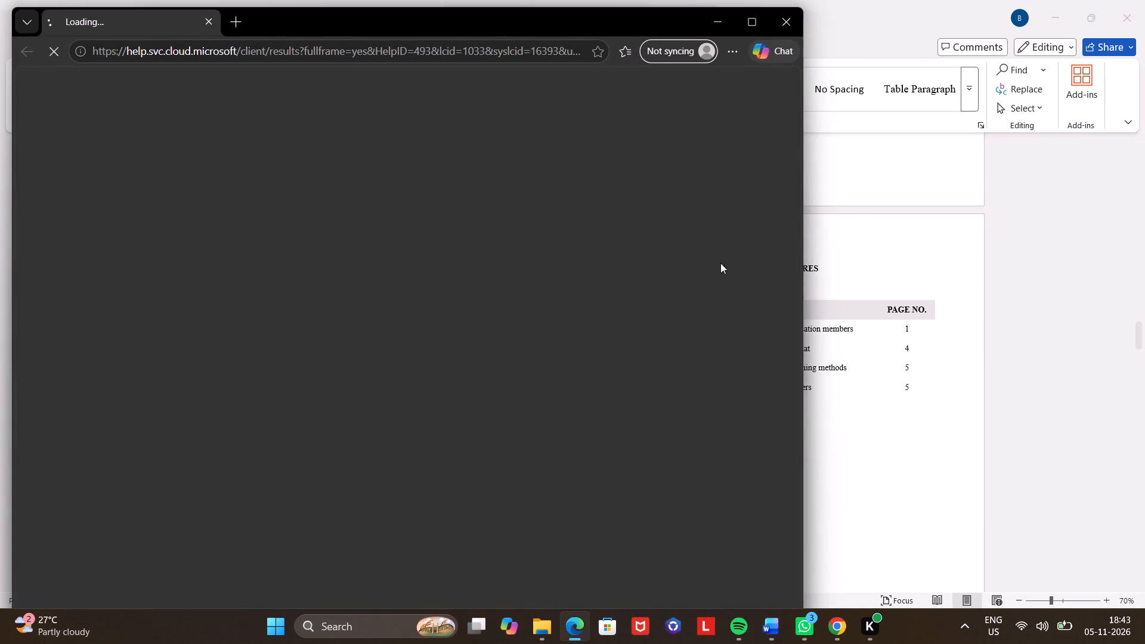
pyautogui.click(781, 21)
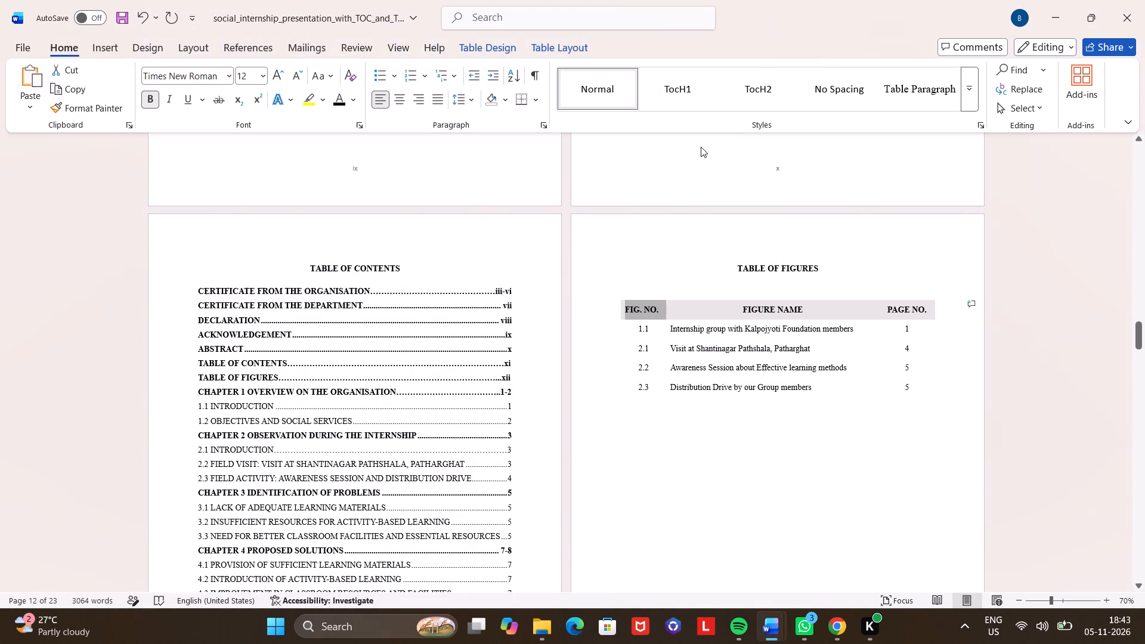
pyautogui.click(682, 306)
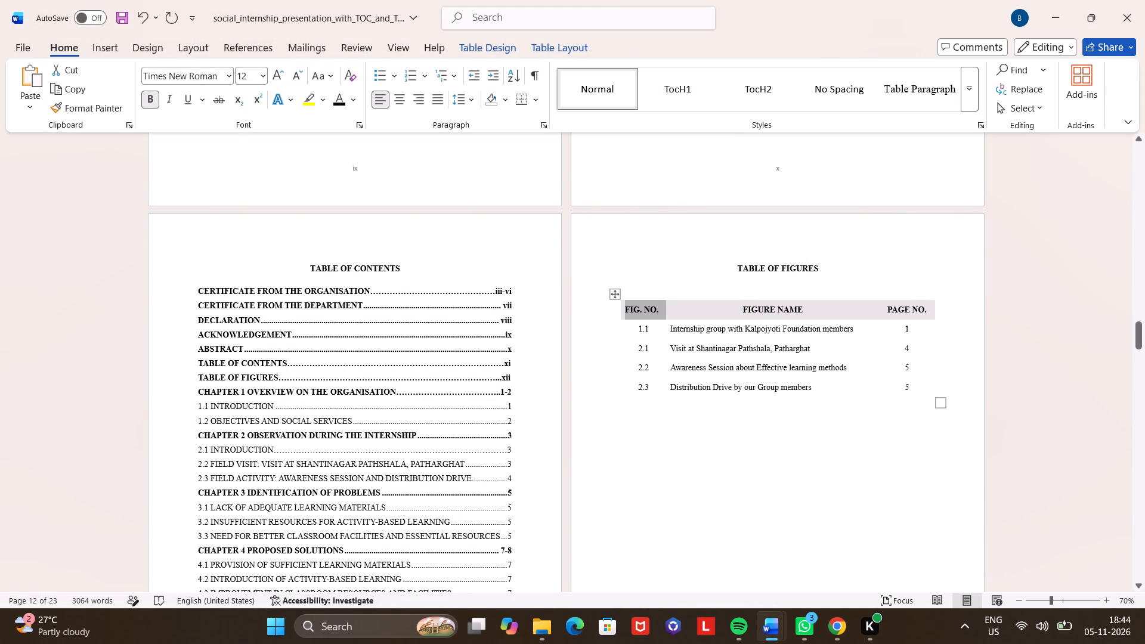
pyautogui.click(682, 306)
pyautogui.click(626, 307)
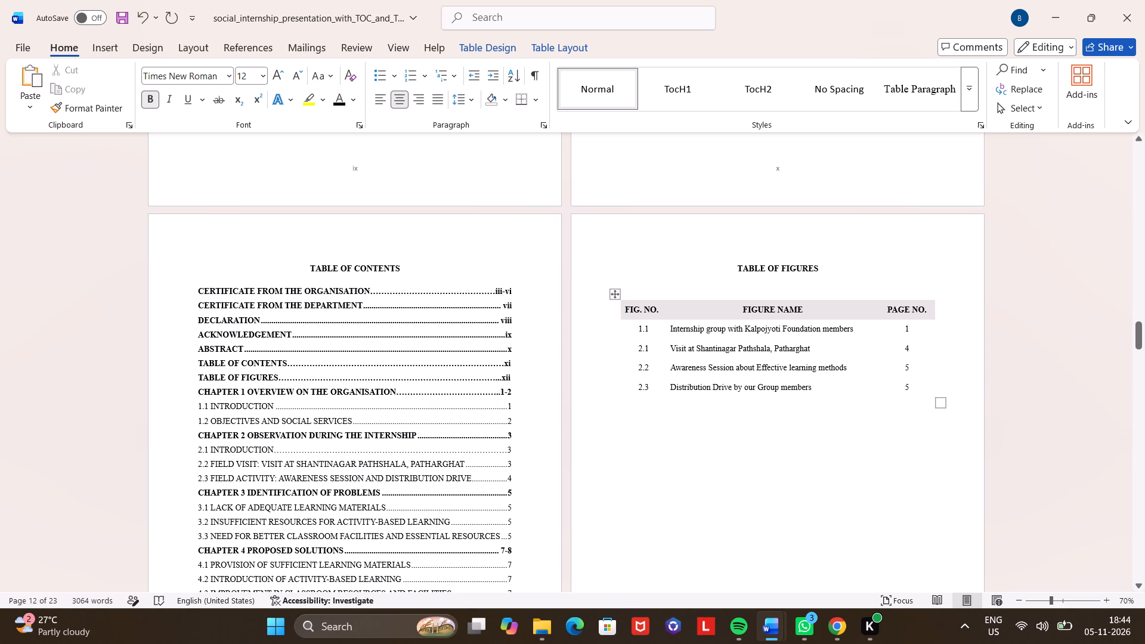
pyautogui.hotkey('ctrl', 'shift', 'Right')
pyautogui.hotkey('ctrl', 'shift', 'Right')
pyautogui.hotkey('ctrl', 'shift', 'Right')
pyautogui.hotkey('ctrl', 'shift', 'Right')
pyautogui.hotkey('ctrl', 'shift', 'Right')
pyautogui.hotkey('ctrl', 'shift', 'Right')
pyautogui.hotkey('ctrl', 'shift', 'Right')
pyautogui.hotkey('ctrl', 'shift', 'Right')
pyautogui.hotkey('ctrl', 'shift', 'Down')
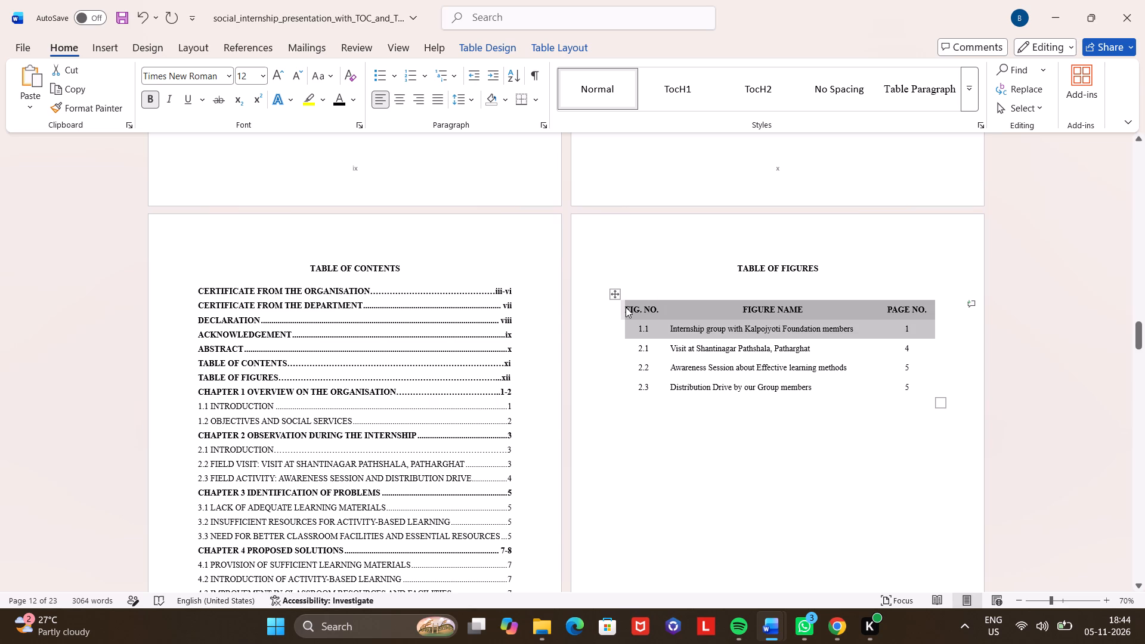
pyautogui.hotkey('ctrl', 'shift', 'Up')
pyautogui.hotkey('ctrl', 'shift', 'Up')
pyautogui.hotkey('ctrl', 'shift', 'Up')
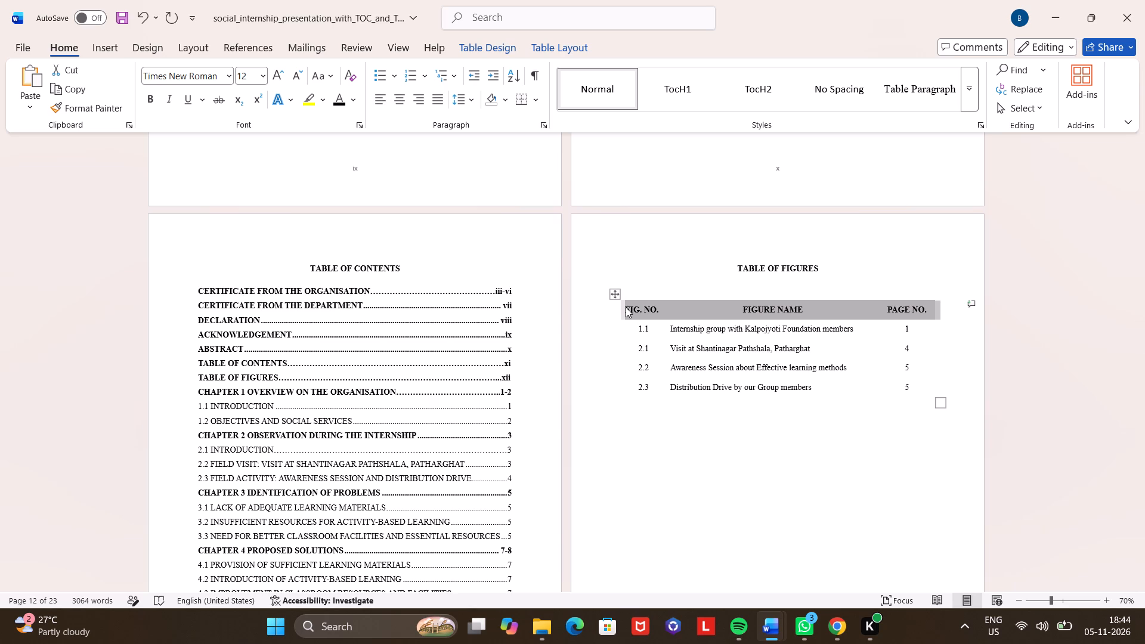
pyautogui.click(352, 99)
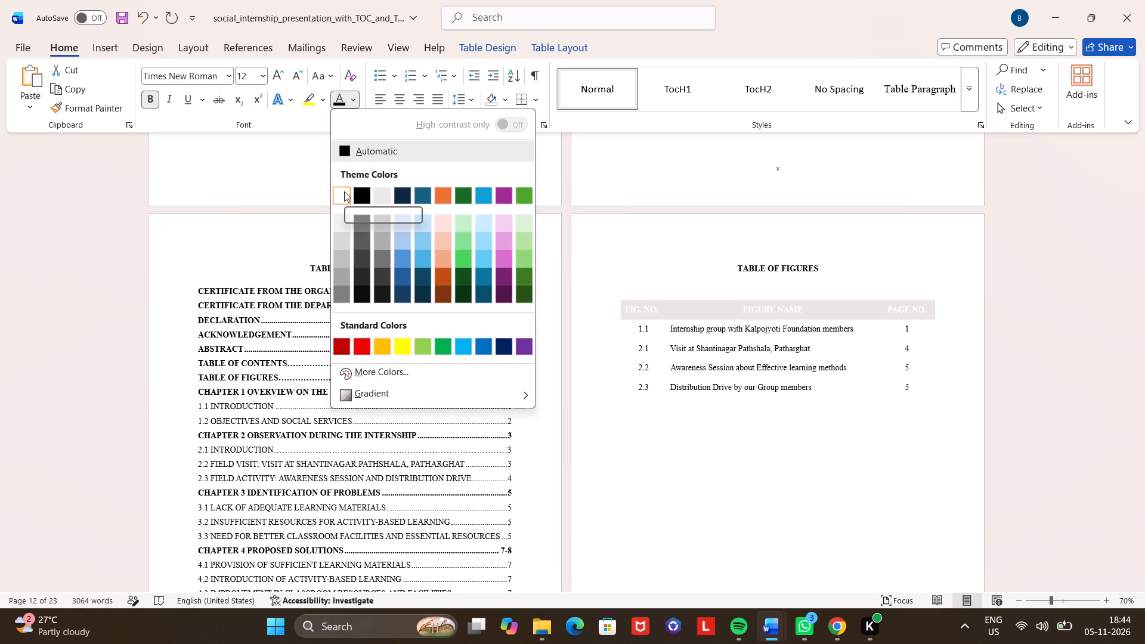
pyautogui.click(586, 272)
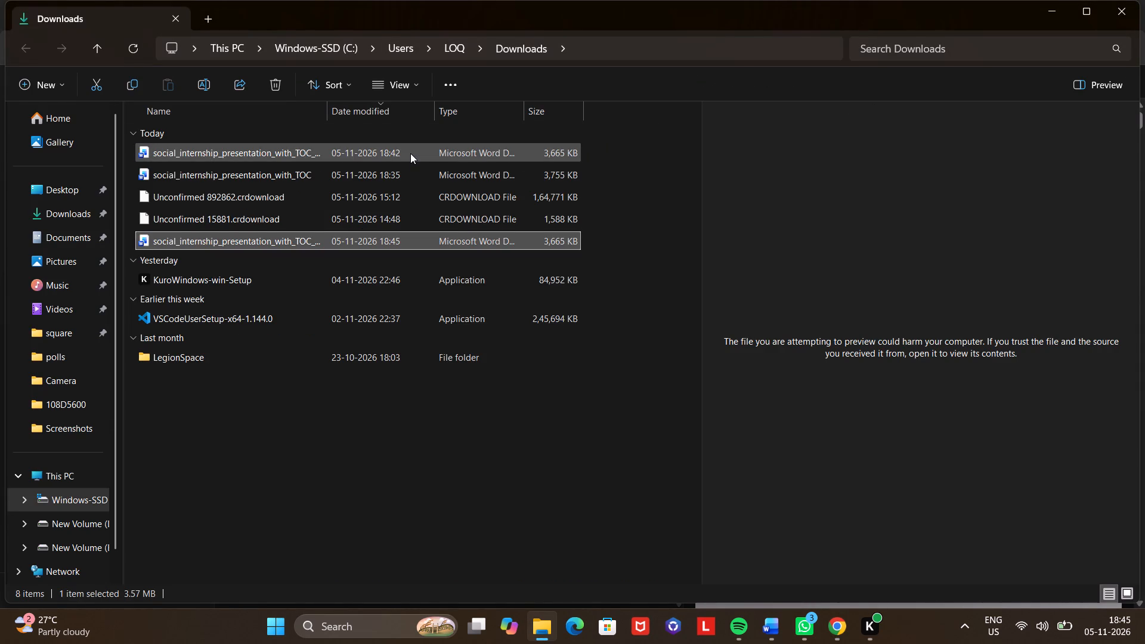
pyautogui.doubleClick(319, 233)
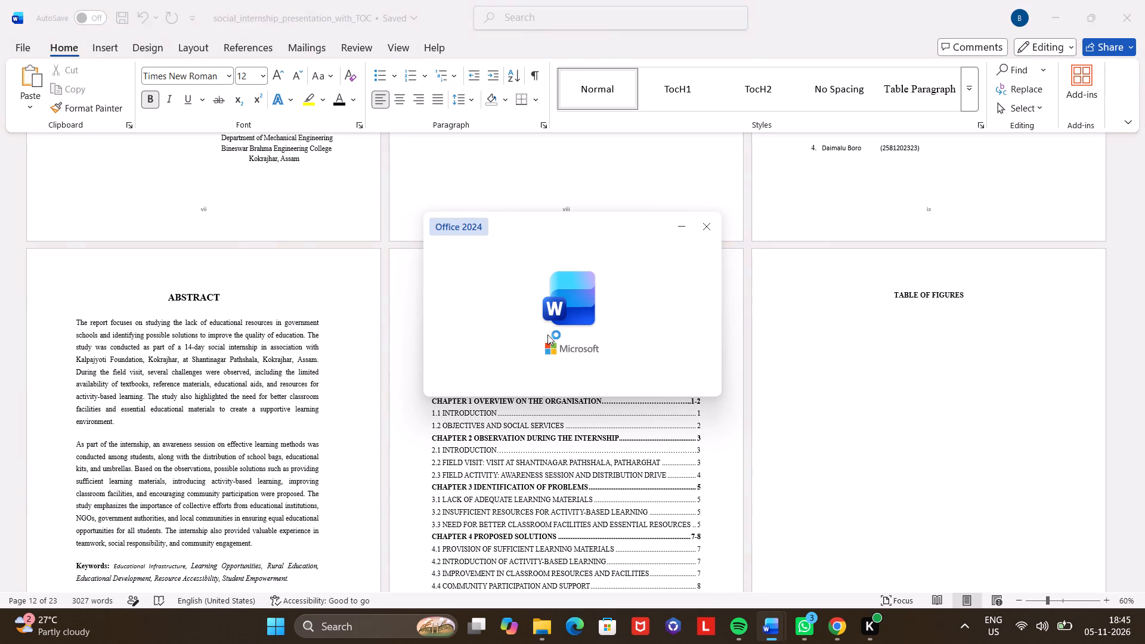
pyautogui.scroll(-5, 547, 335)
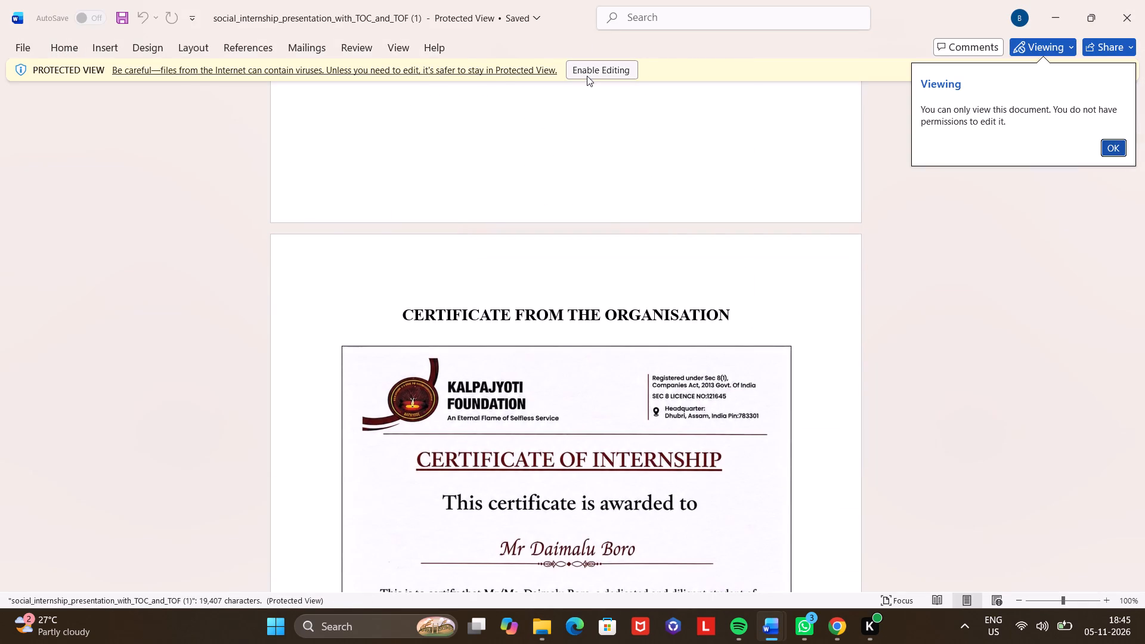
pyautogui.click(587, 76)
# Move the three-column figures table slightly up so it sits closer beneath the TABLE OF FIGURES heading.
pyautogui.keyDown('ctrl'); pyautogui.scroll(-2, 580, 246); pyautogui.keyUp('ctrl')
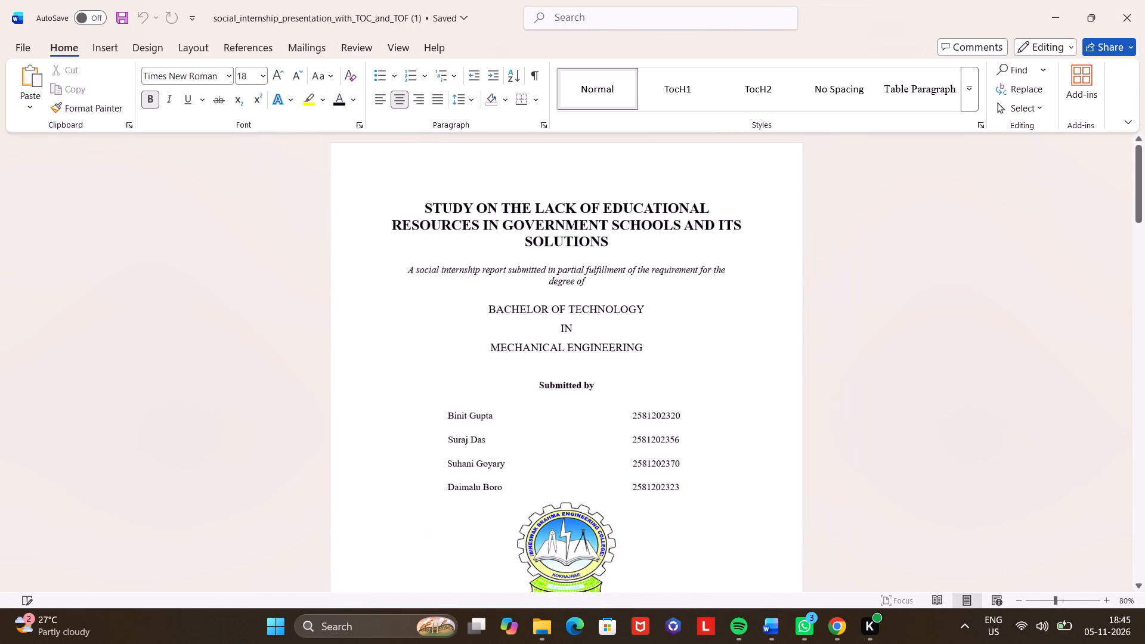
pyautogui.scroll(-13, 580, 246)
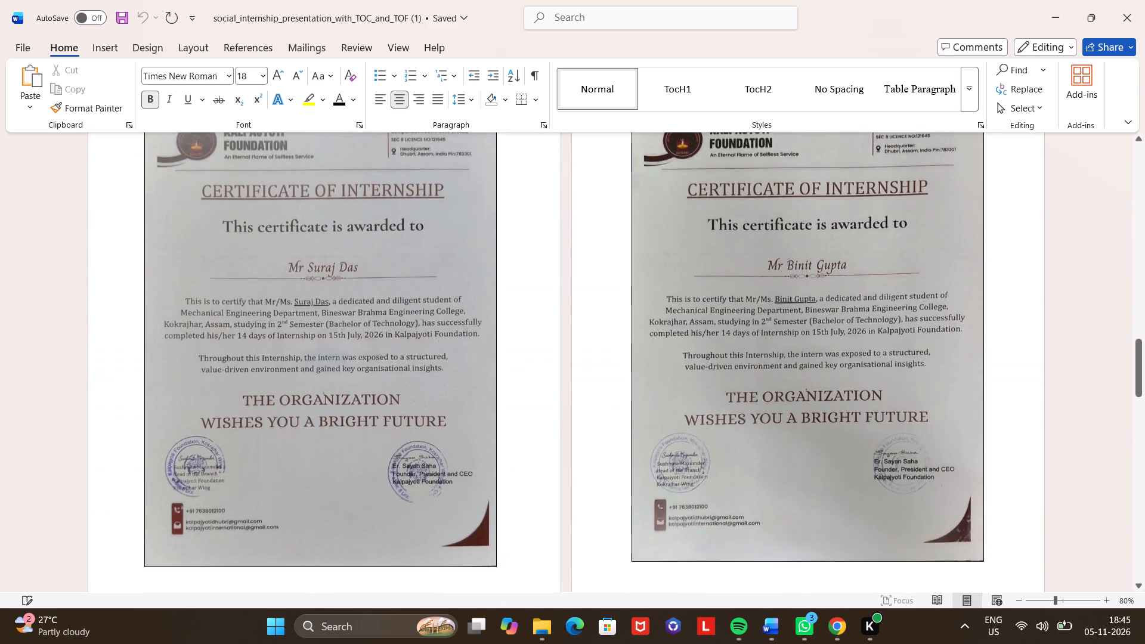
pyautogui.scroll(-17, 580, 246)
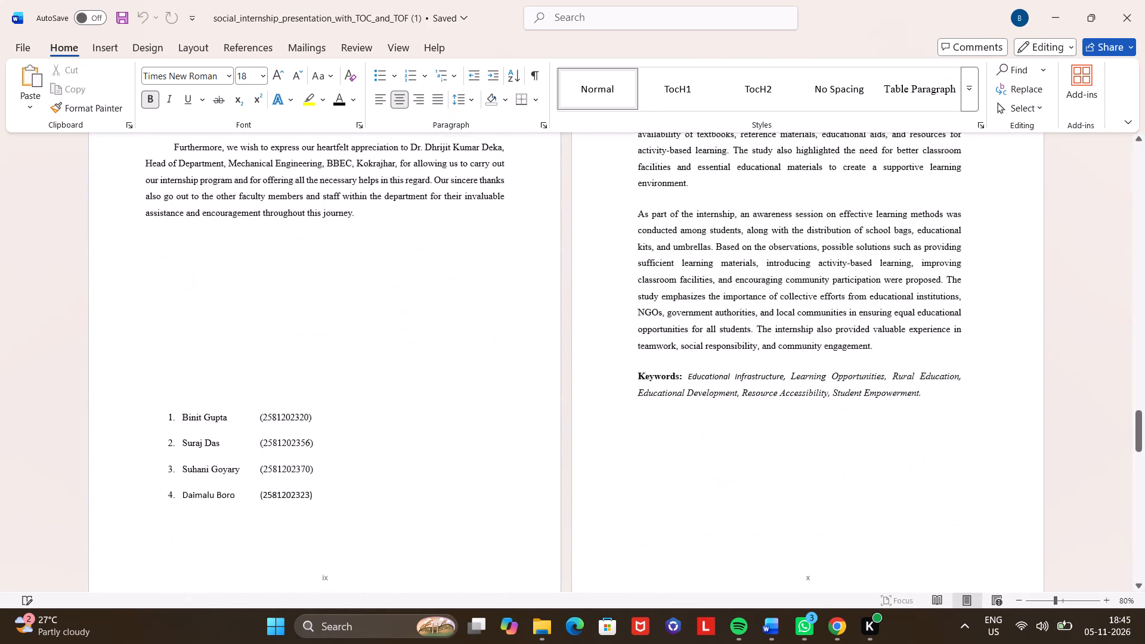
pyautogui.scroll(-1, 580, 246)
pyautogui.scroll(3, 580, 246)
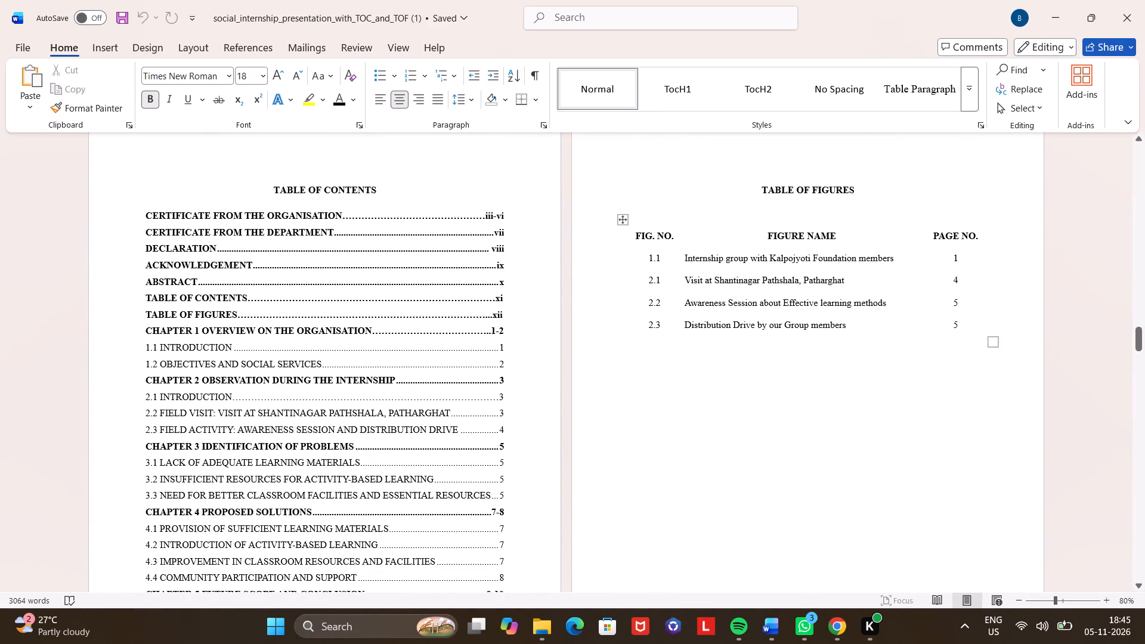
pyautogui.click(646, 205)
pyautogui.click(766, 166)
pyautogui.click(766, 166)
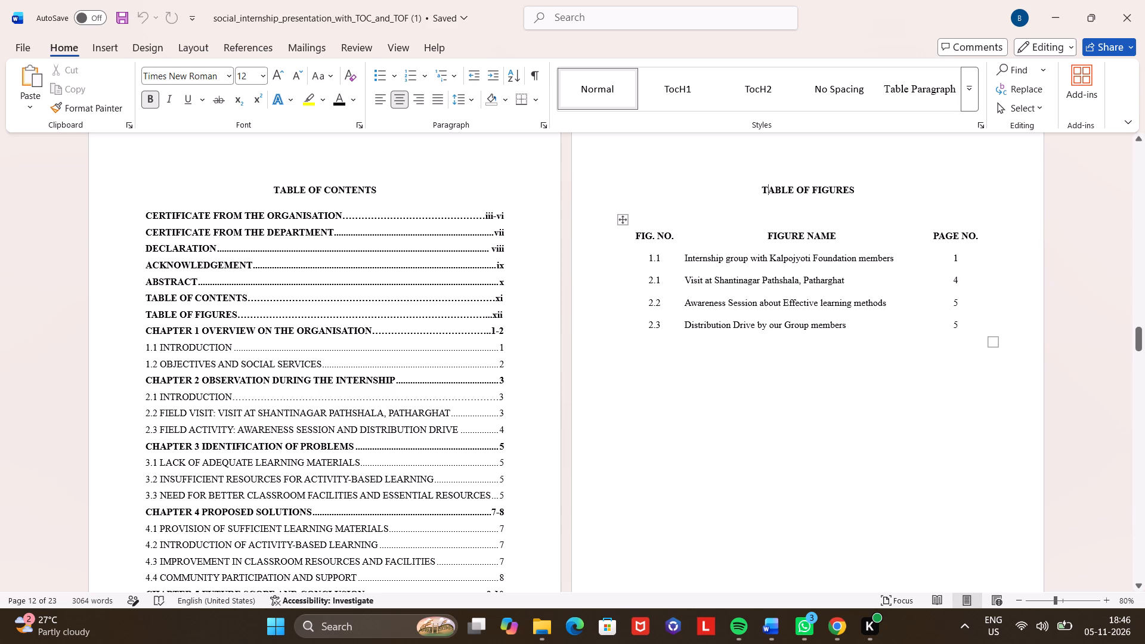
pyautogui.moveTo(623, 220); pyautogui.dragTo(624, 204)
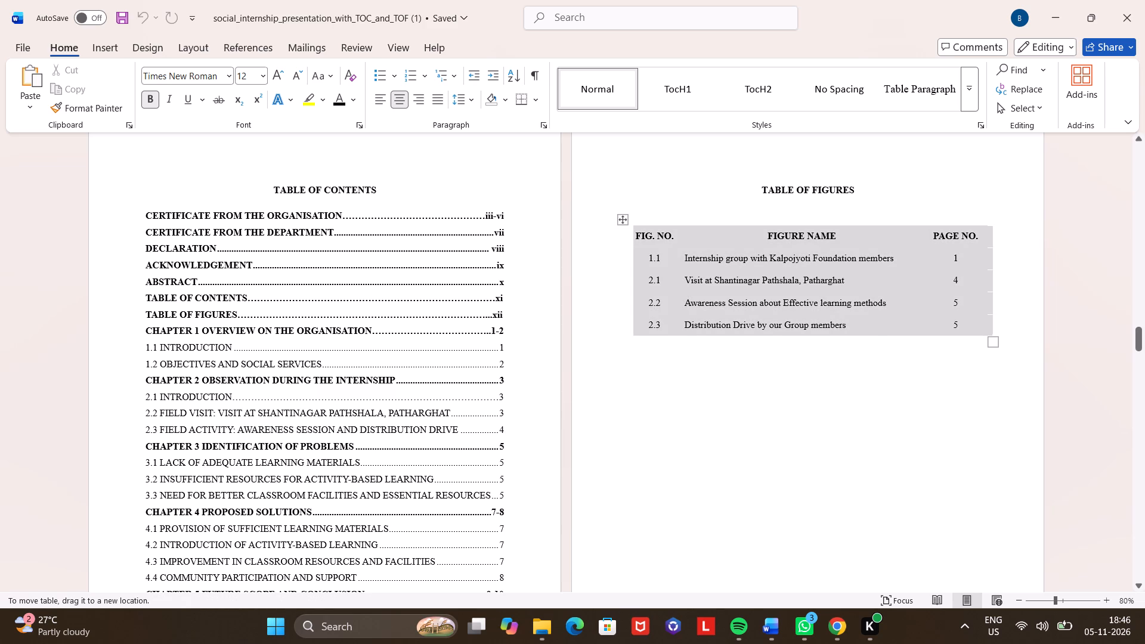
pyautogui.moveTo(624, 204); pyautogui.dragTo(618, 205)
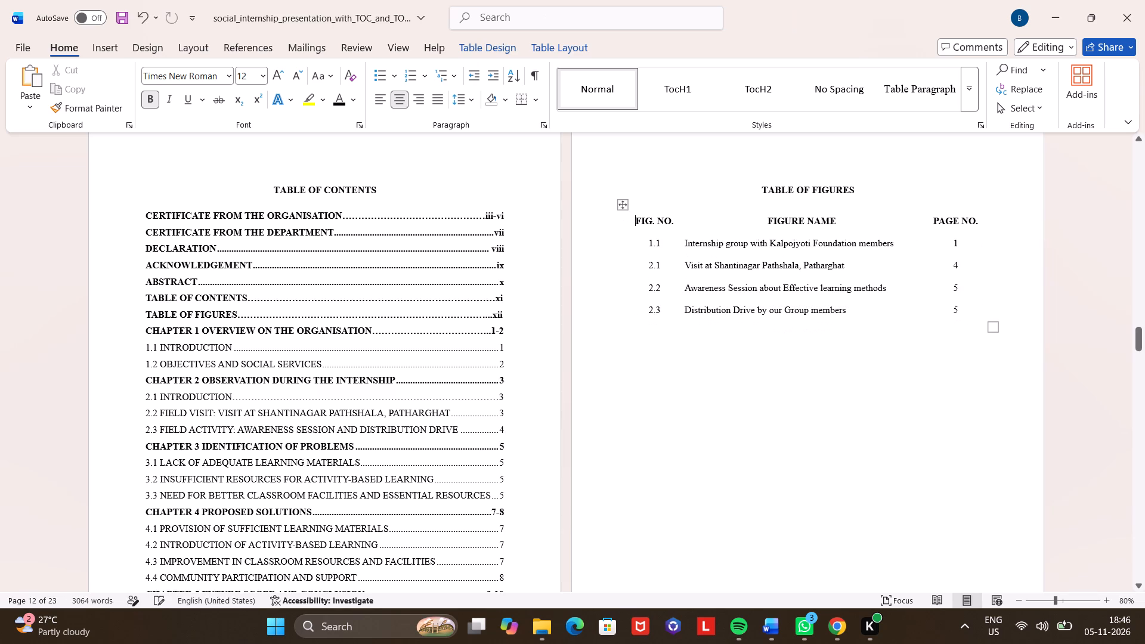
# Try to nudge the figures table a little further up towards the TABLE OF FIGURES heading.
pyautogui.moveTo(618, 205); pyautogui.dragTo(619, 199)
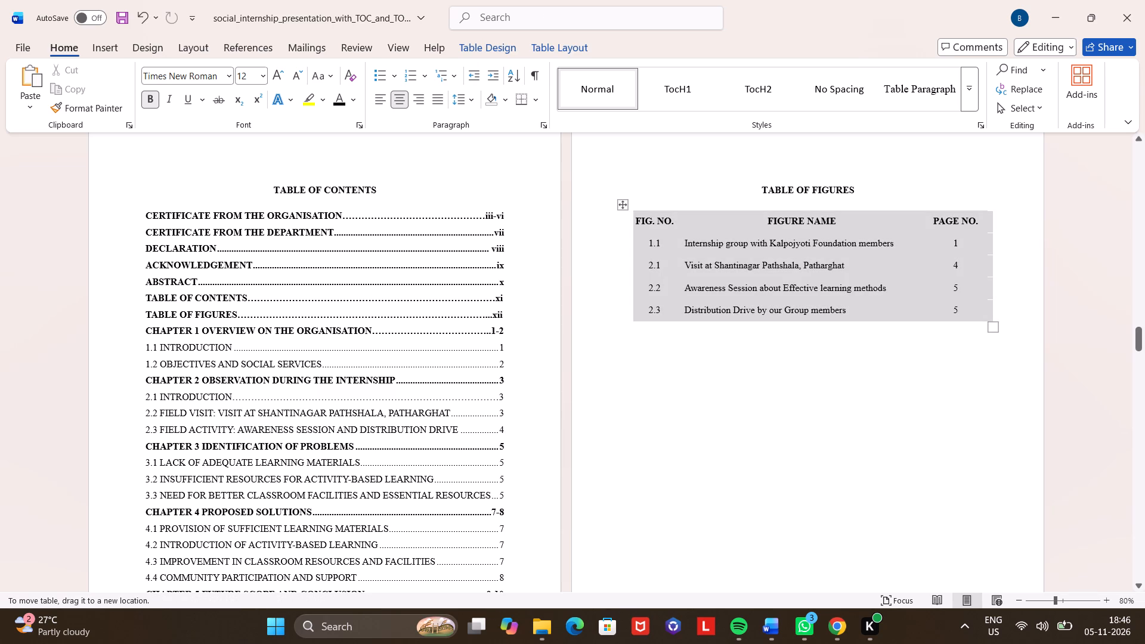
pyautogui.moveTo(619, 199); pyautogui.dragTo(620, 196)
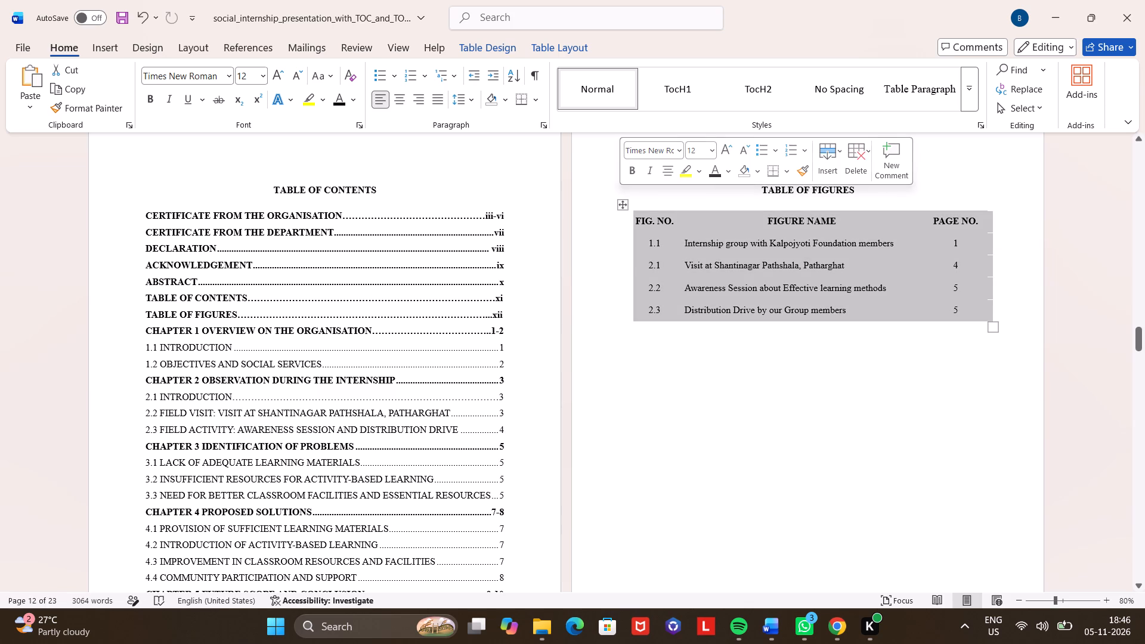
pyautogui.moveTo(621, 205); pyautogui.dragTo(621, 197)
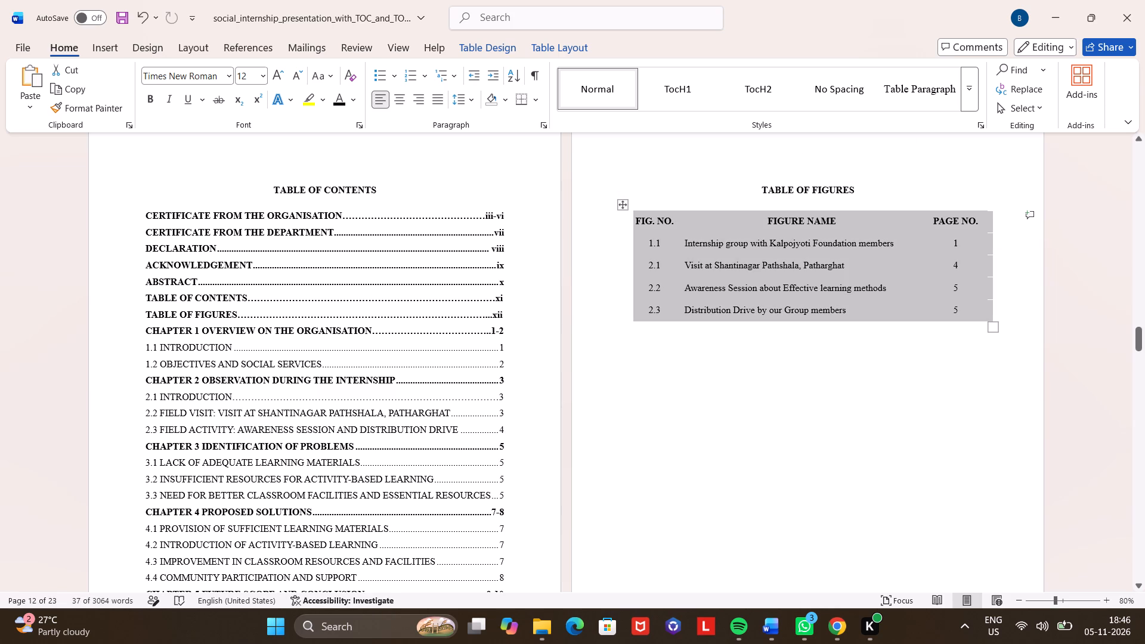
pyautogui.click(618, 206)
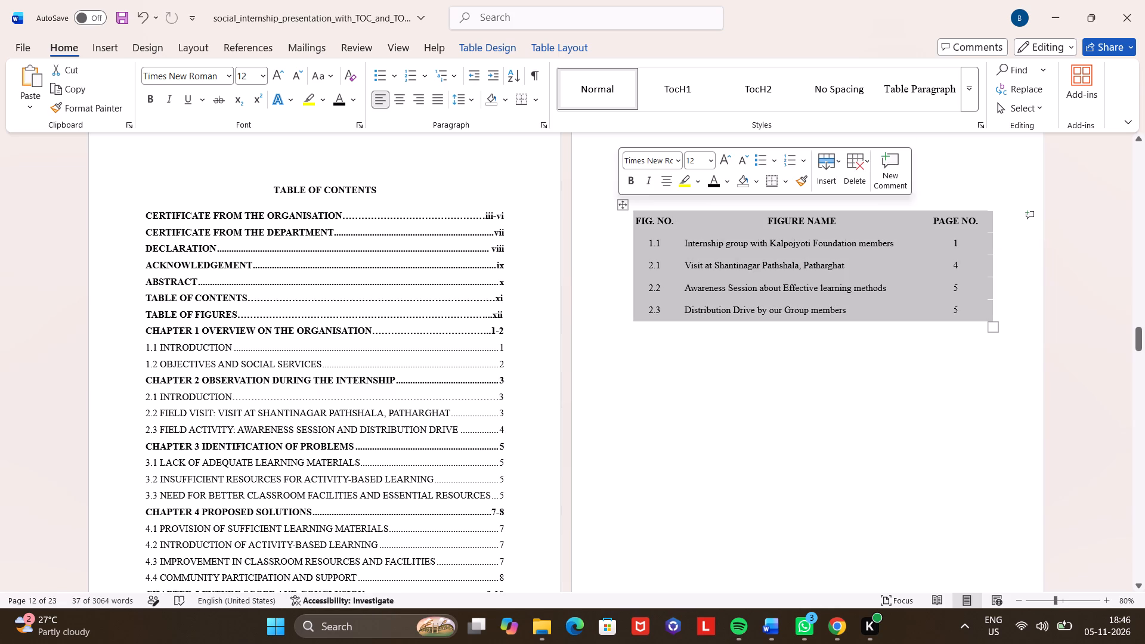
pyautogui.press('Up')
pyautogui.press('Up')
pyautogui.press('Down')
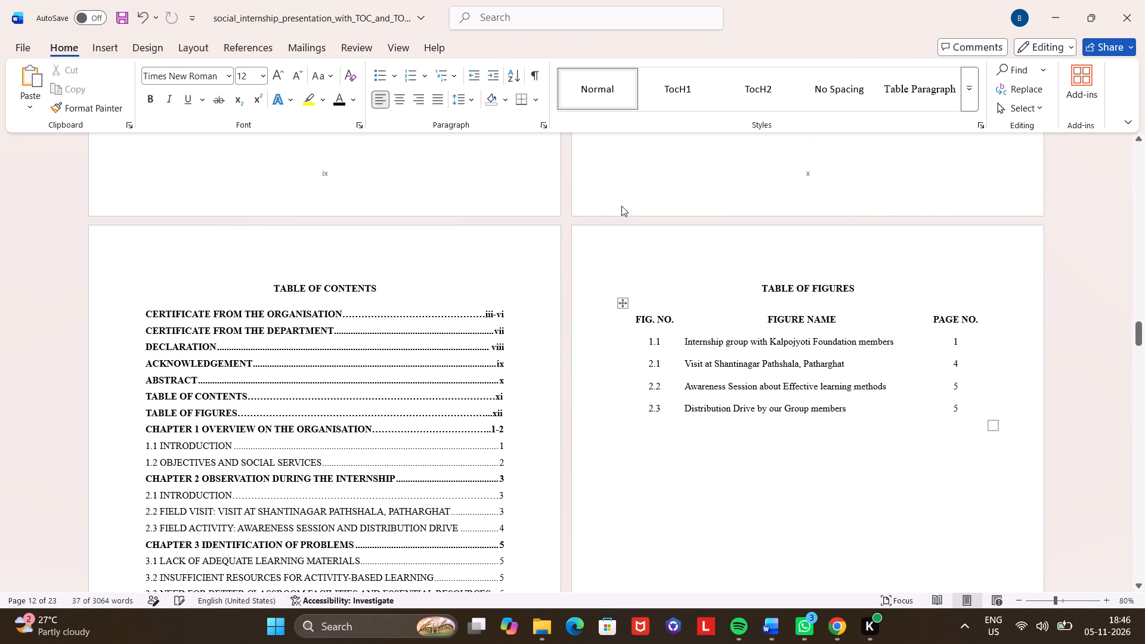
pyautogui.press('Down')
# Try again to move the whole figures table further up, right beneath the TABLE OF FIGURES heading.
pyautogui.scroll(2, 621, 206)
pyautogui.scroll(-2, 621, 206)
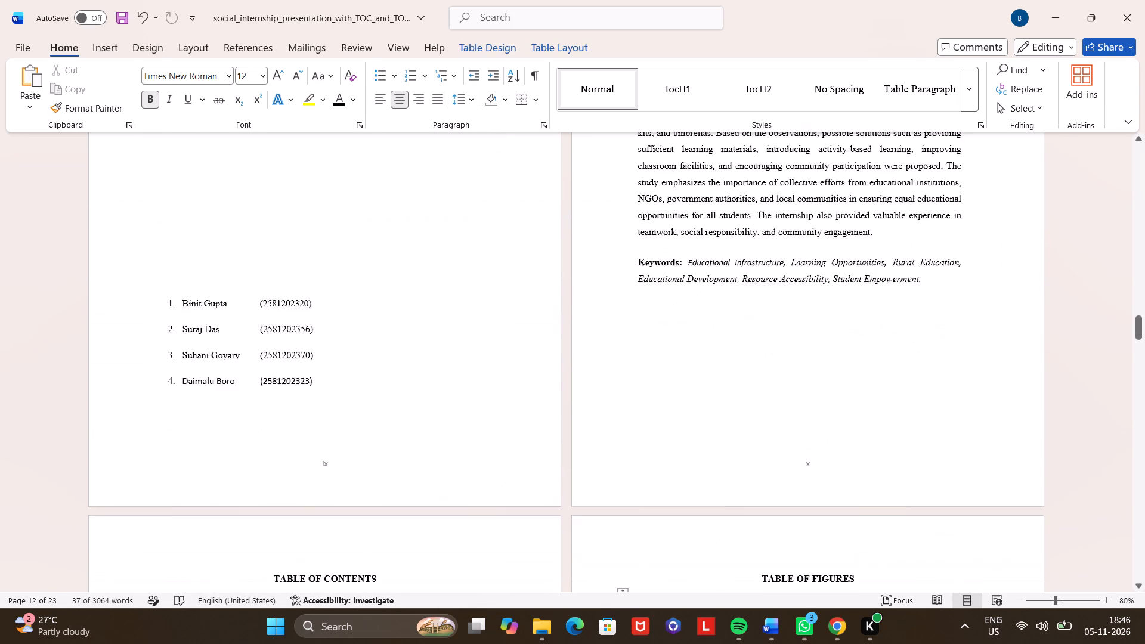
pyautogui.scroll(-1, 621, 206)
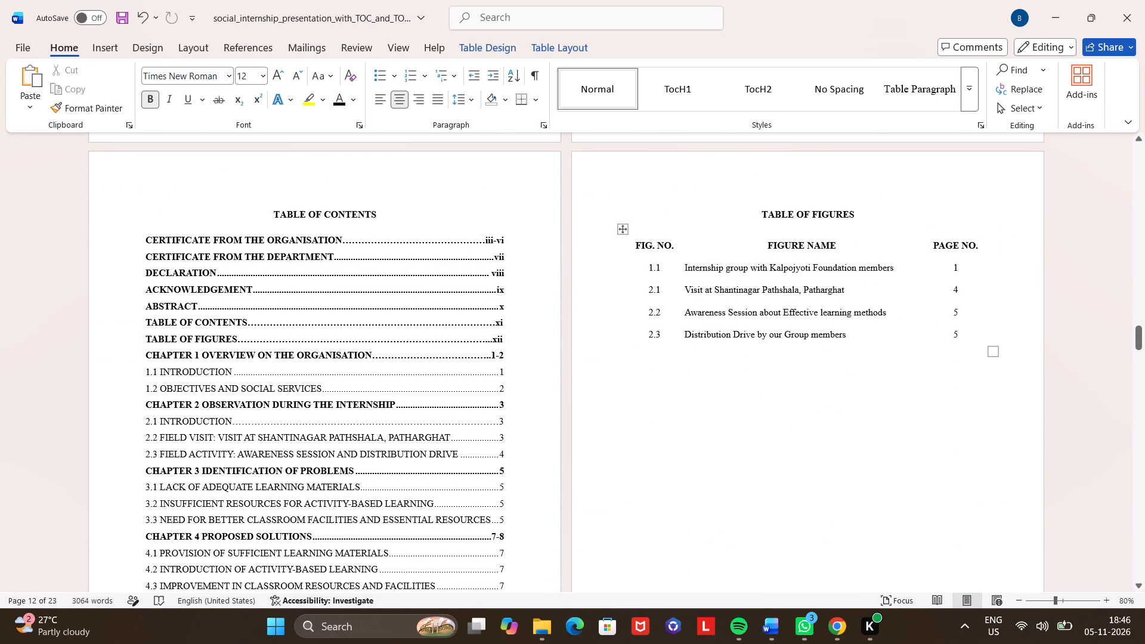
pyautogui.moveTo(622, 227); pyautogui.dragTo(623, 216)
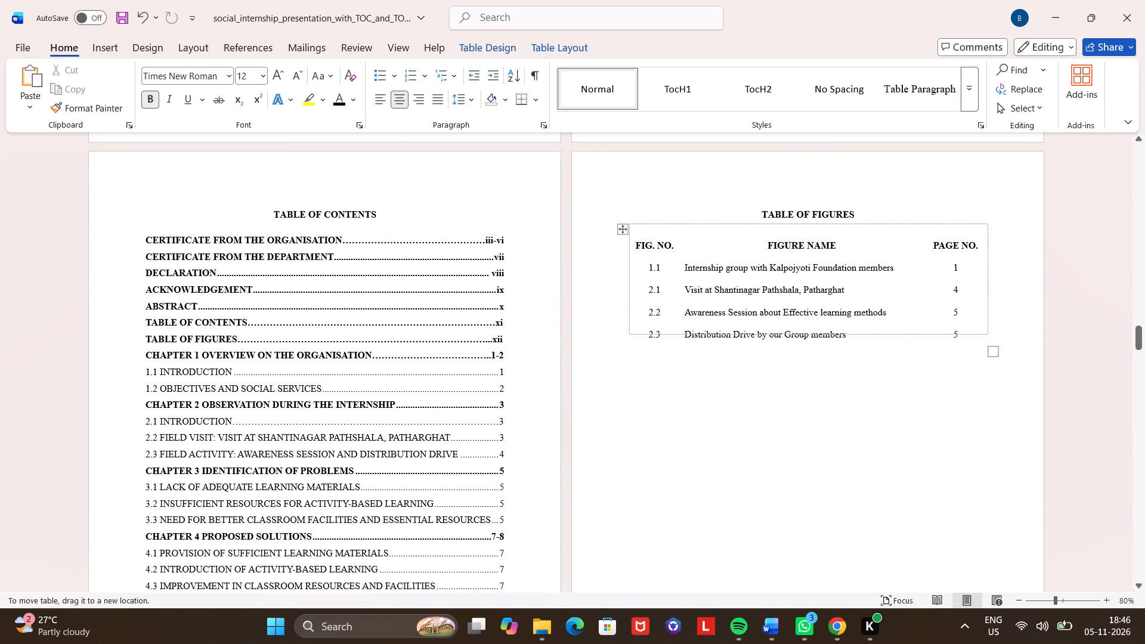
pyautogui.moveTo(623, 216); pyautogui.dragTo(618, 218)
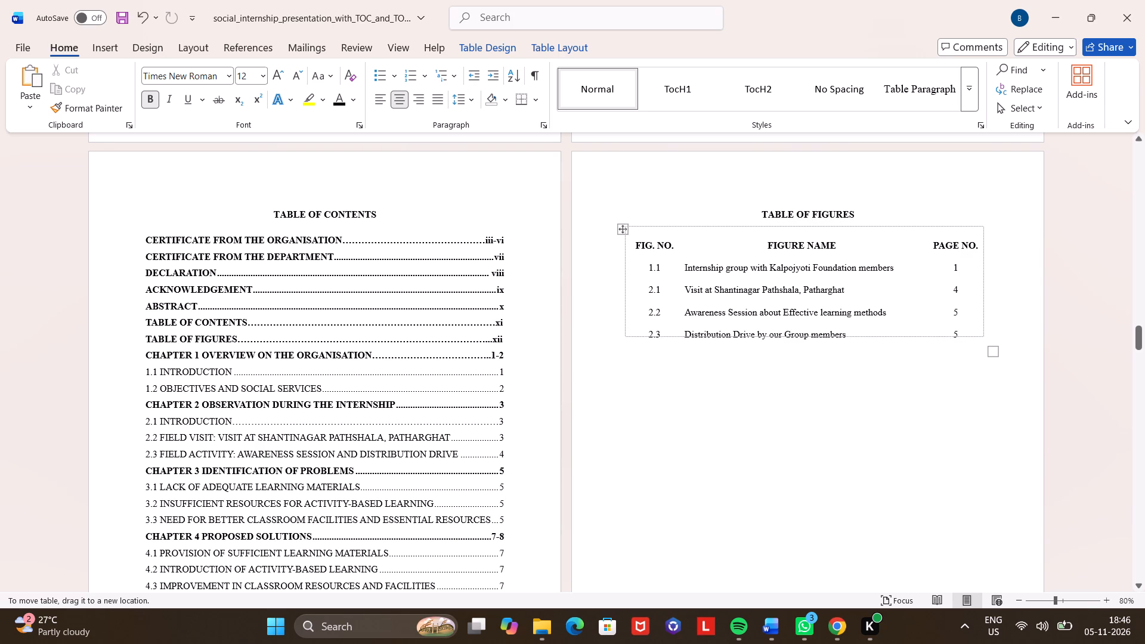
pyautogui.moveTo(618, 218); pyautogui.dragTo(620, 218)
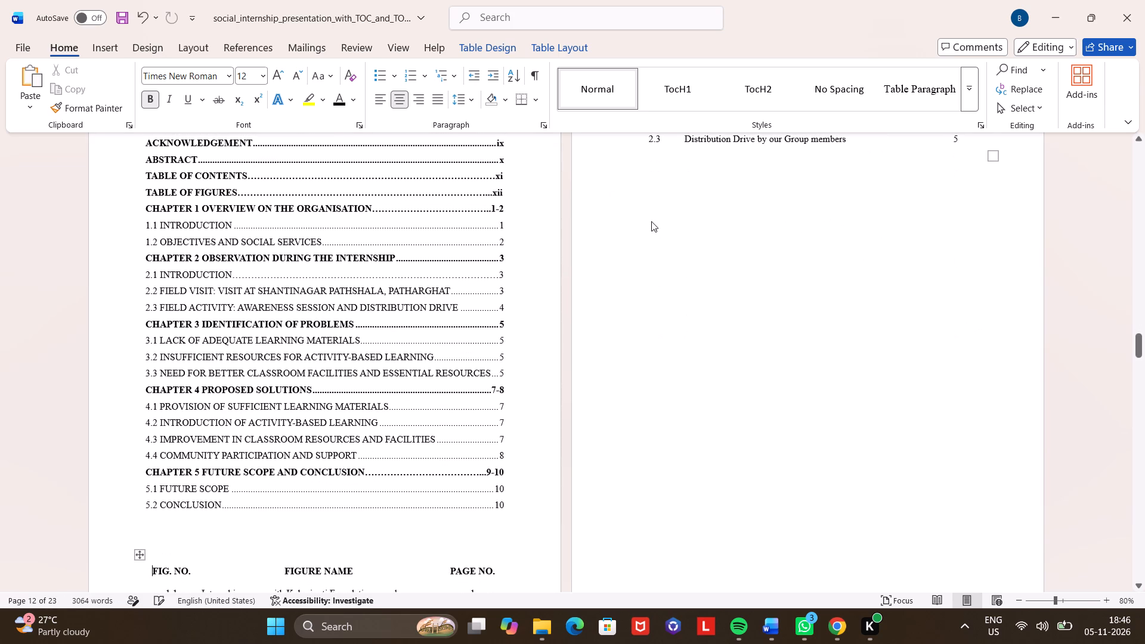
pyautogui.click(293, 532)
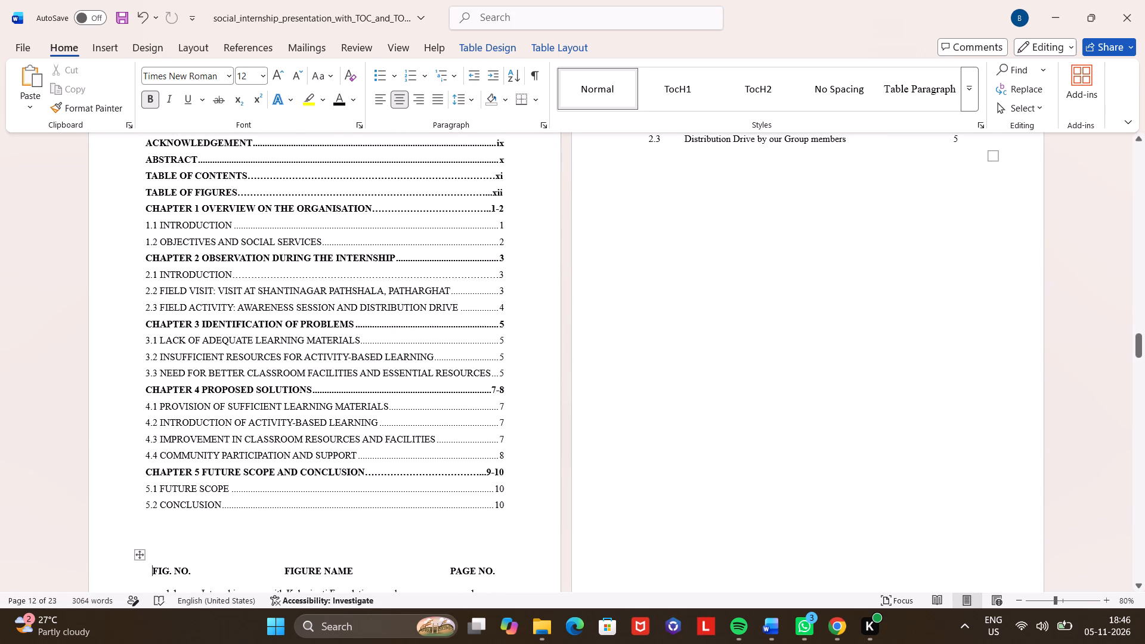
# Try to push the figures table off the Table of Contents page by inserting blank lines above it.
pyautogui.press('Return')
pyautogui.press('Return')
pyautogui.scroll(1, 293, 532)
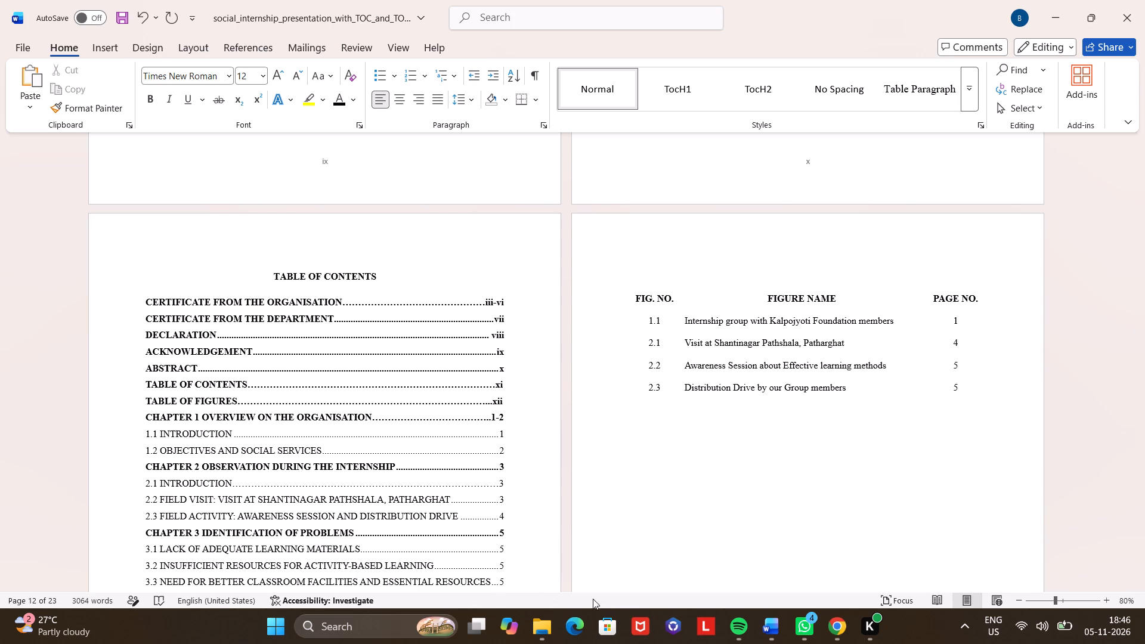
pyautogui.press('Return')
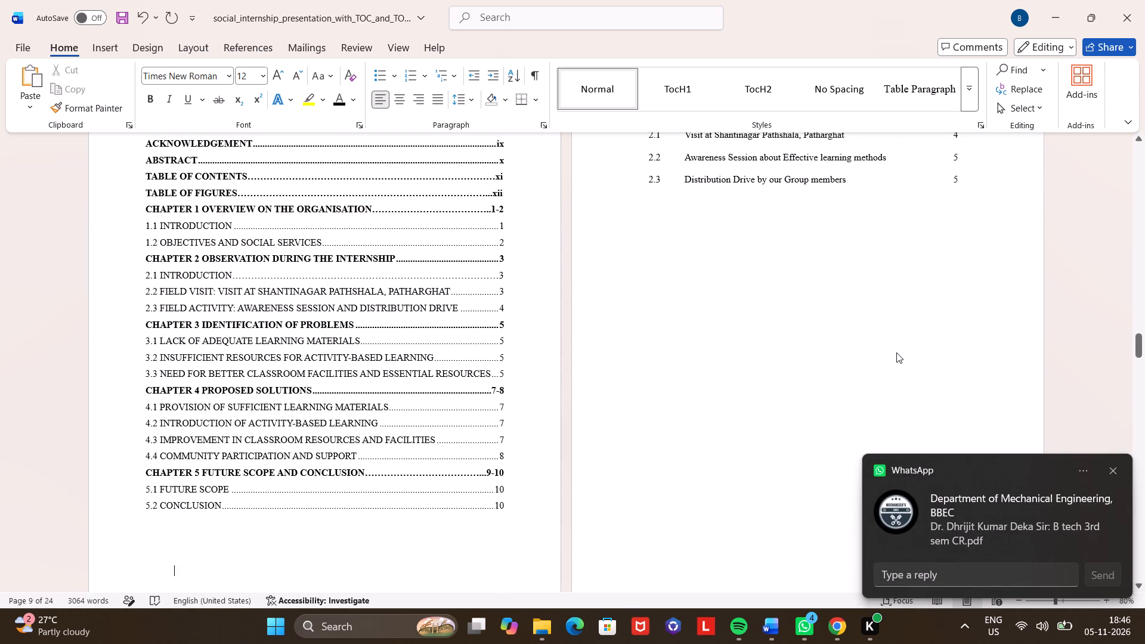
# Undo the blank lines and the last table move, back to the figures table sitting beneath the TABLE OF FIGURES heading.
pyautogui.hotkey('ctrl', 'z')
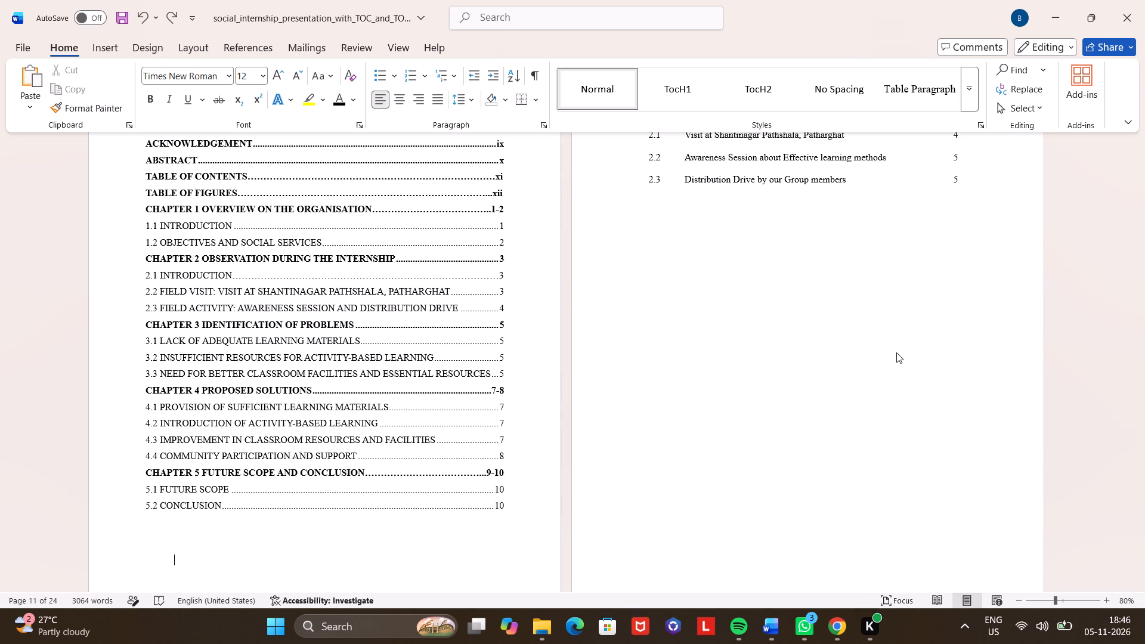
pyautogui.scroll(2, 969, 298)
pyautogui.scroll(-5, 969, 298)
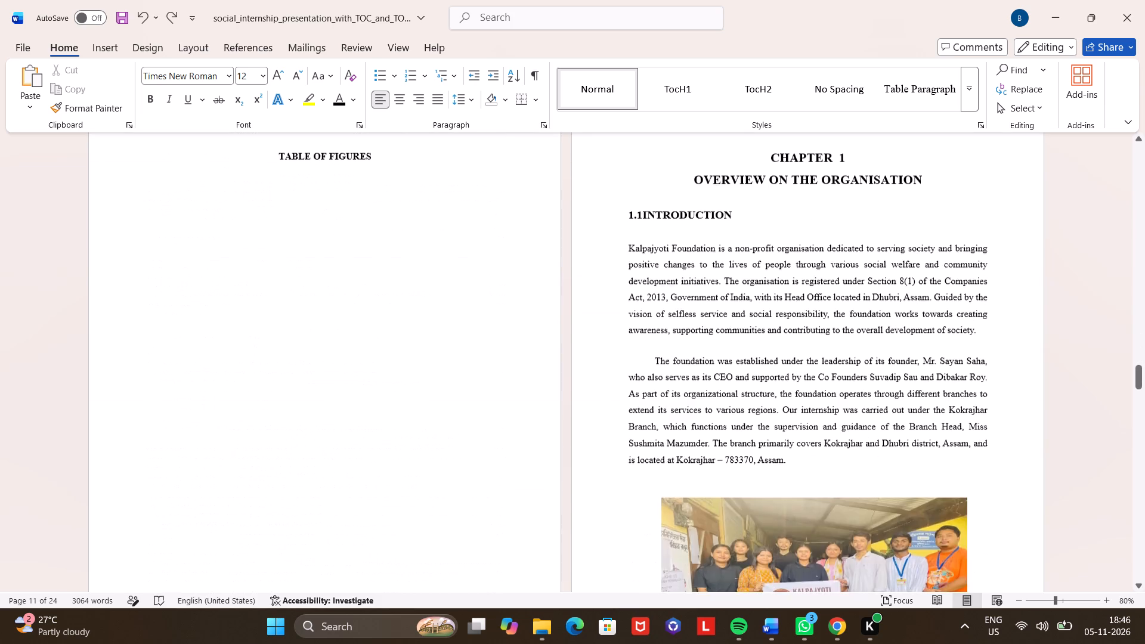
pyautogui.scroll(2, 969, 298)
pyautogui.hotkey('ctrl', 'z')
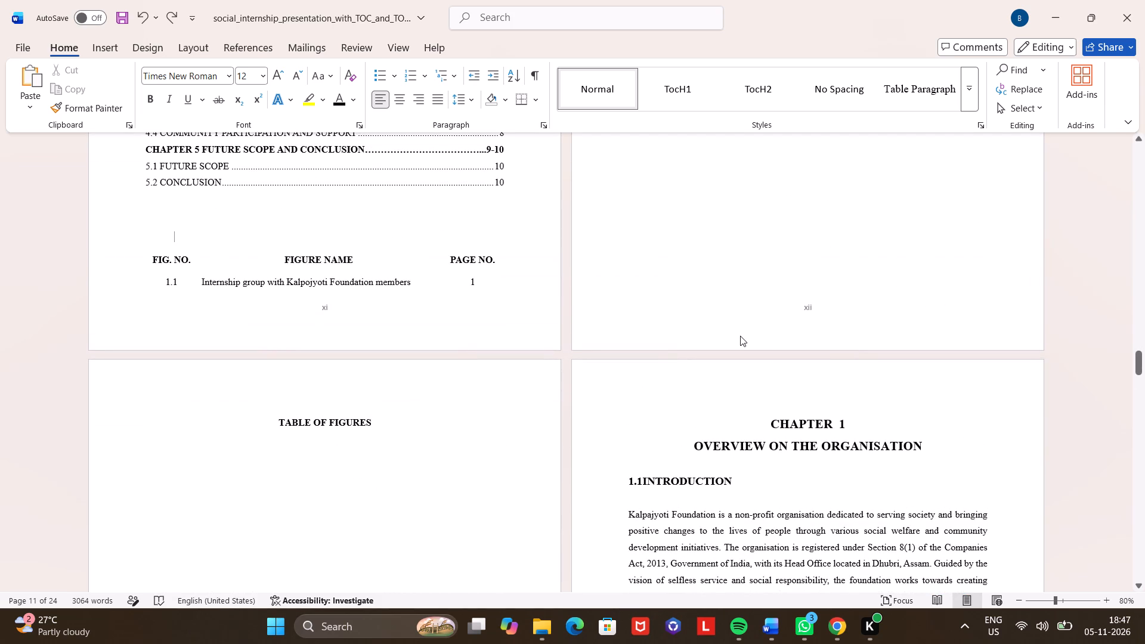
pyautogui.hotkey('ctrl', 'z')
pyautogui.hotkey('ctrl', 'z')
pyautogui.scroll(2, 740, 336)
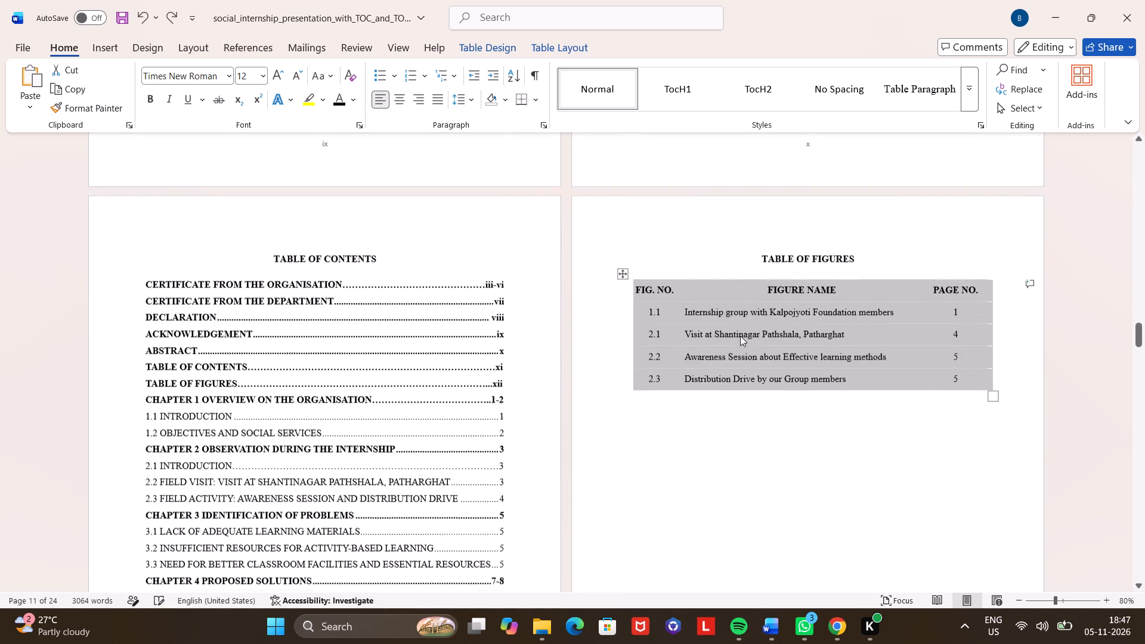
pyautogui.click(638, 212)
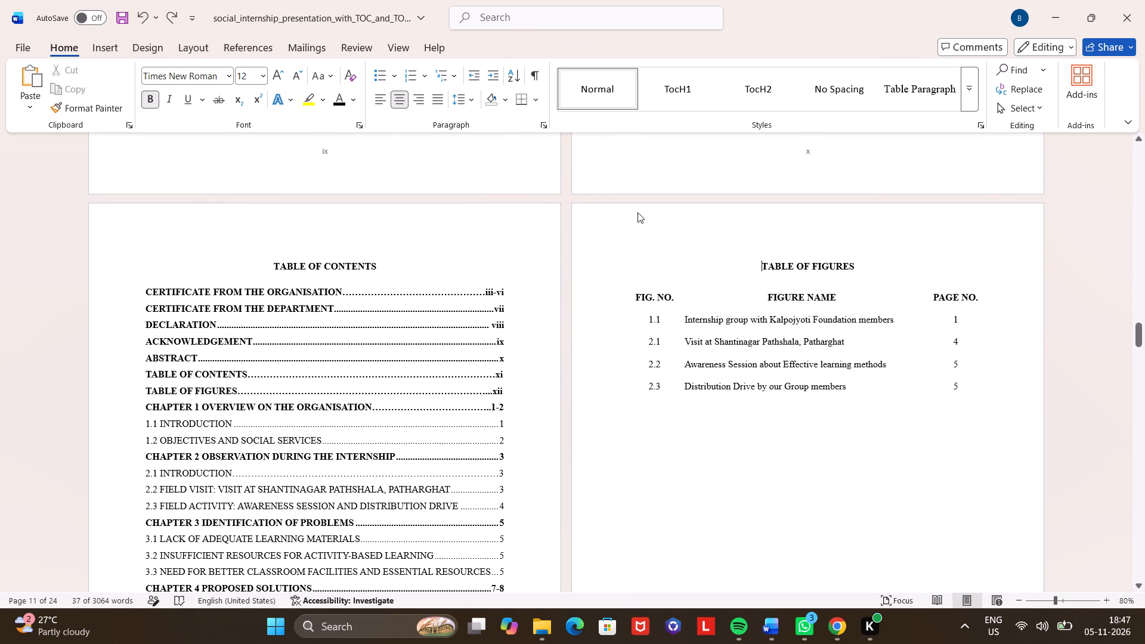
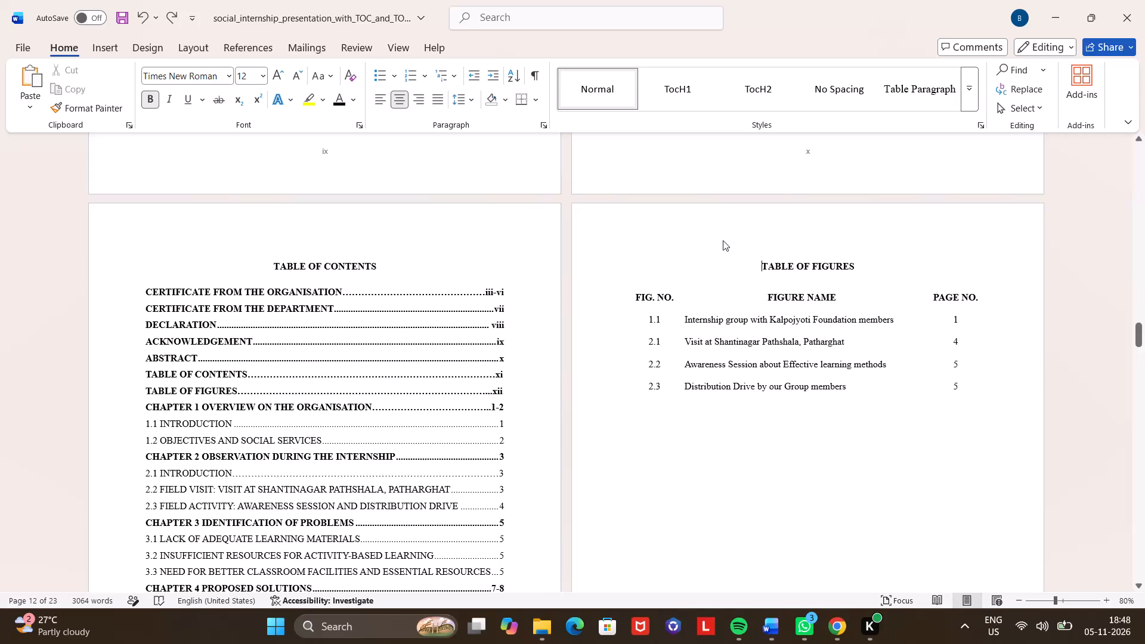
# Increase the TABLE OF CONTENTS heading's font size to 14.
pyautogui.click(723, 241)
pyautogui.click(349, 264)
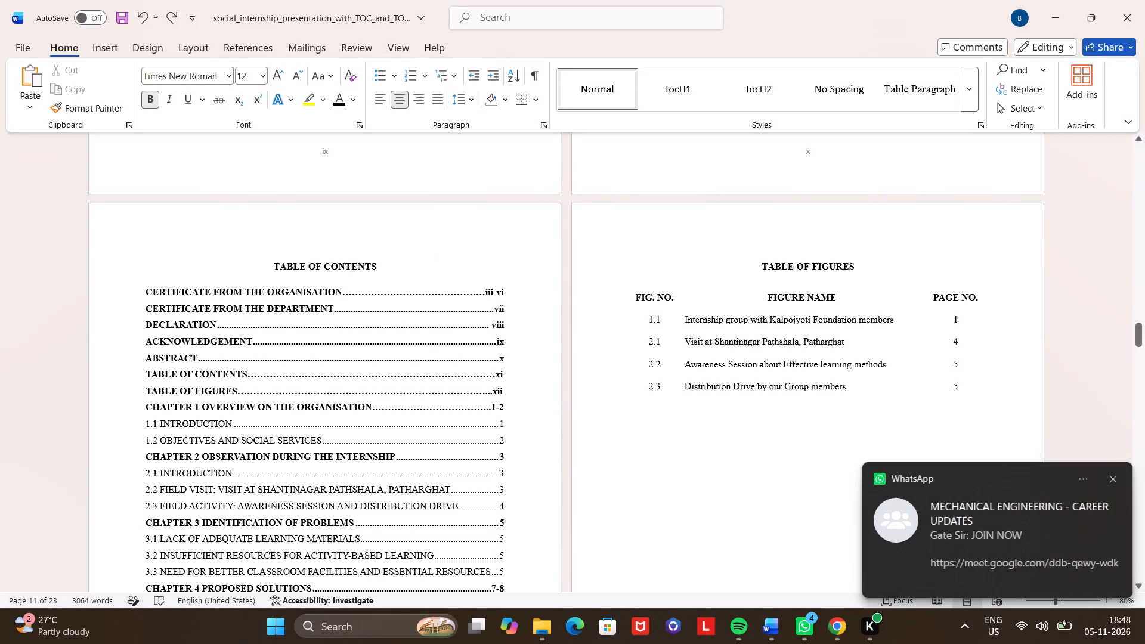
pyautogui.click(380, 266)
pyautogui.hotkey('ctrl', 'shift', 'Up')
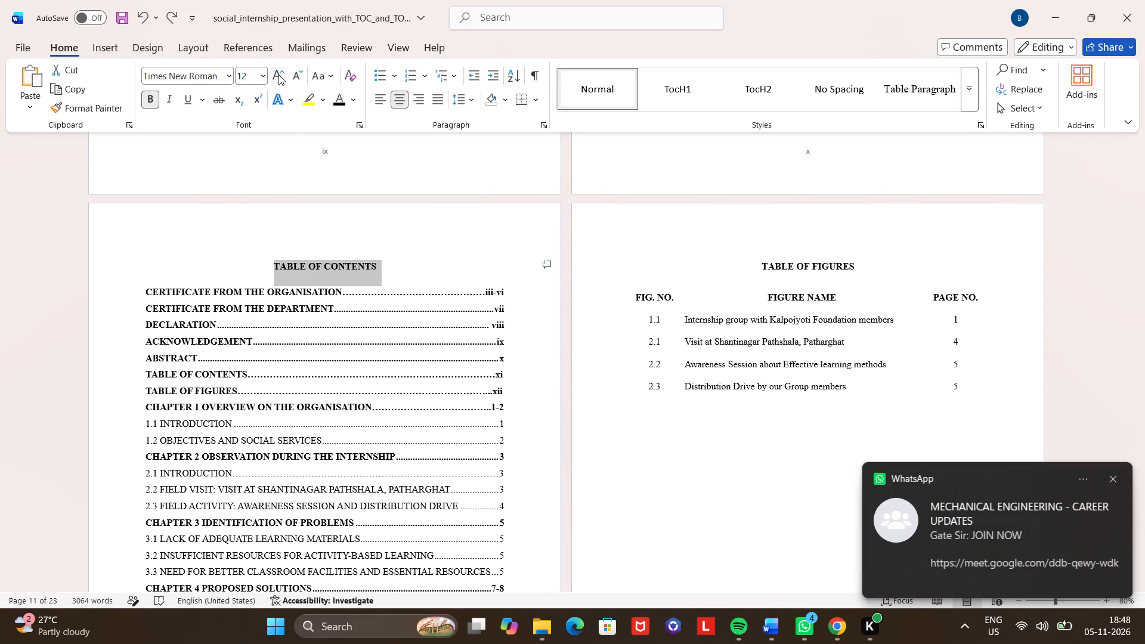
pyautogui.click(278, 73)
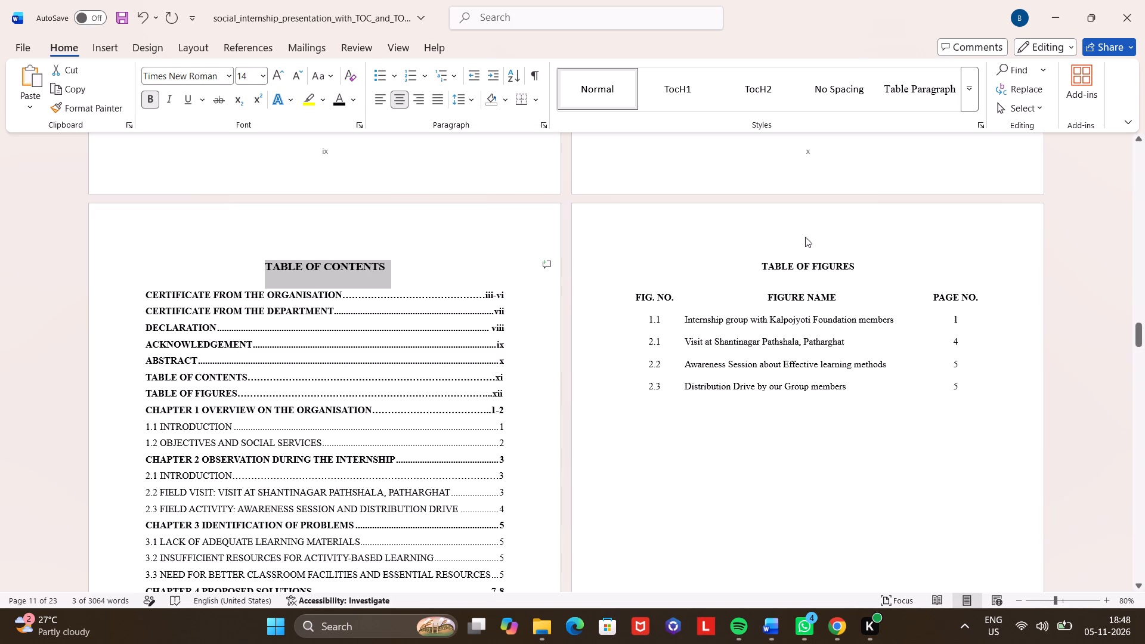
# Increase the TABLE OF FIGURES heading's font size to 14 to match the contents heading.
pyautogui.click(858, 265)
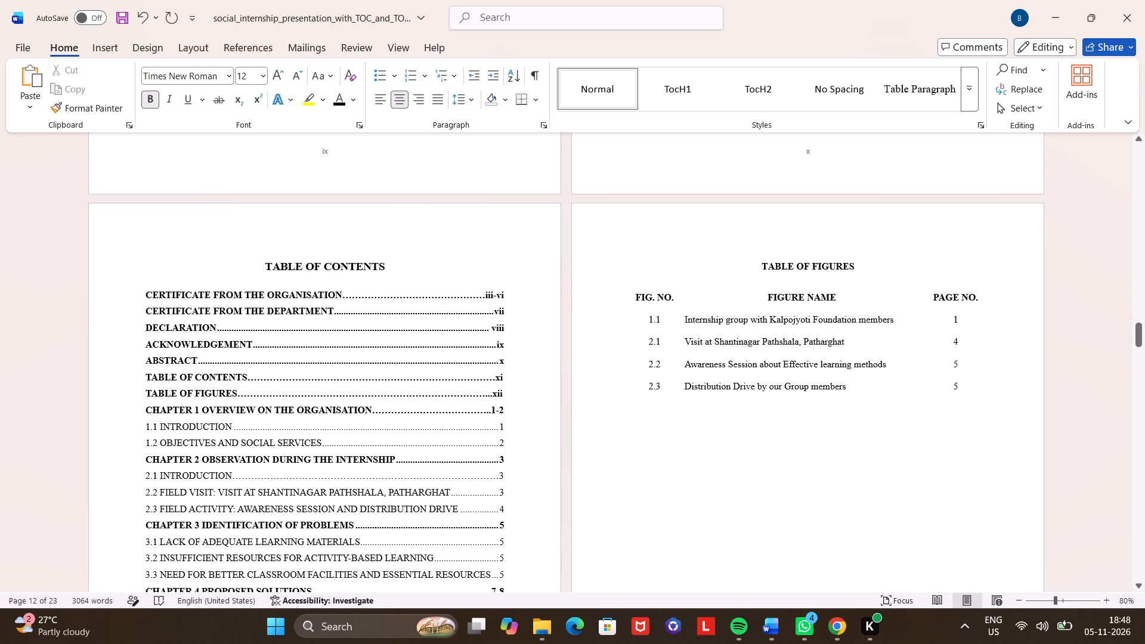
pyautogui.hotkey('ctrl', 'shift', 'Up')
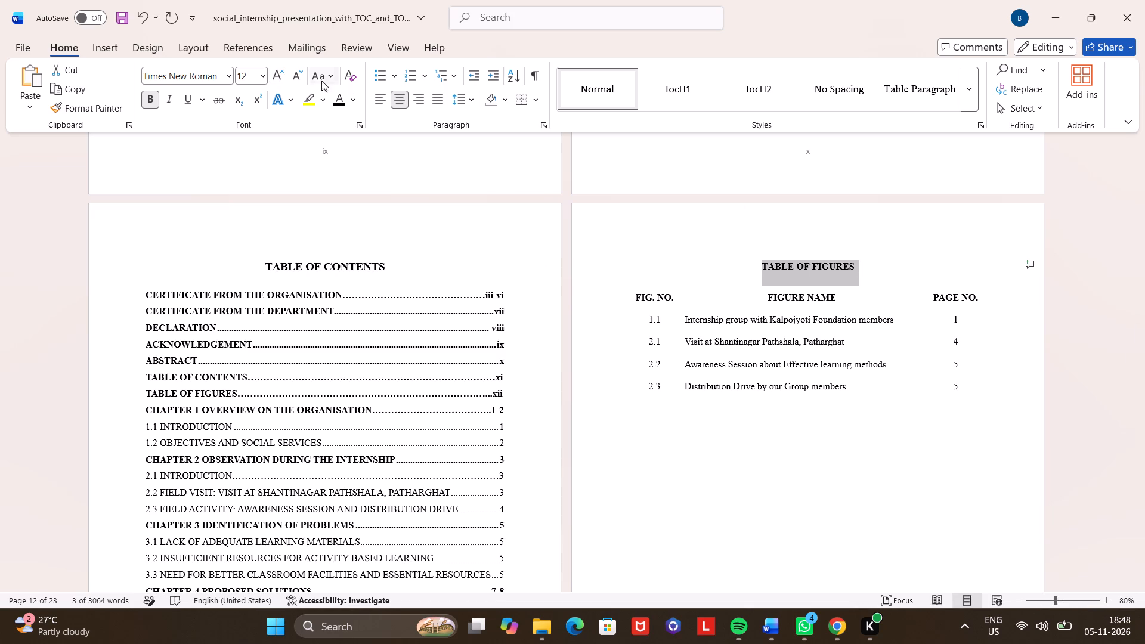
pyautogui.click(277, 79)
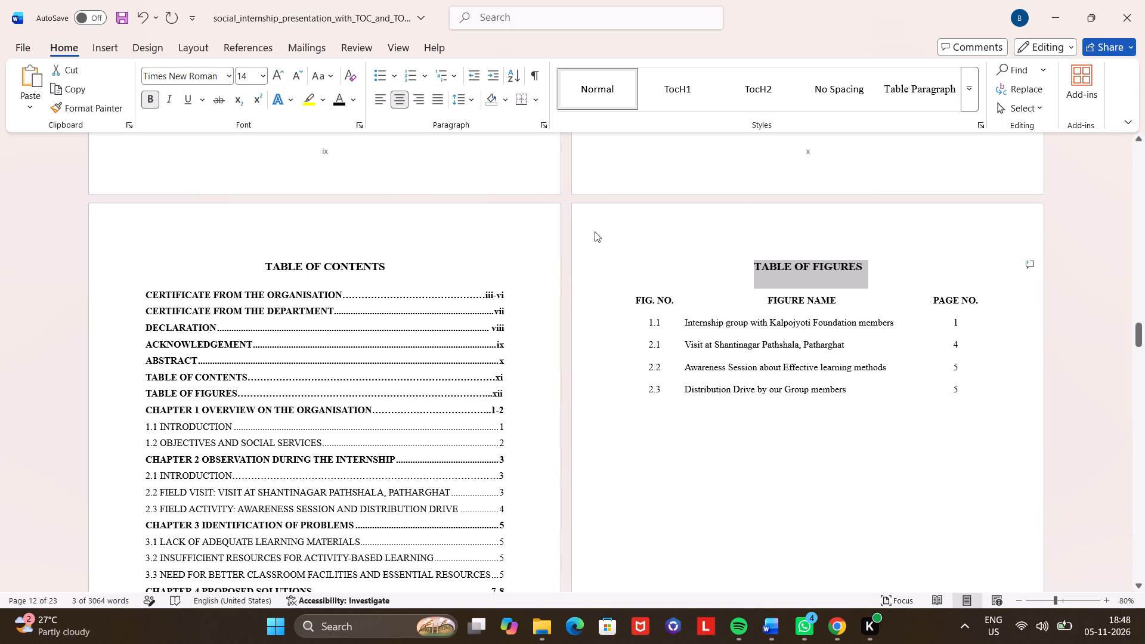
pyautogui.scroll(-1, 702, 300)
pyautogui.click(762, 429)
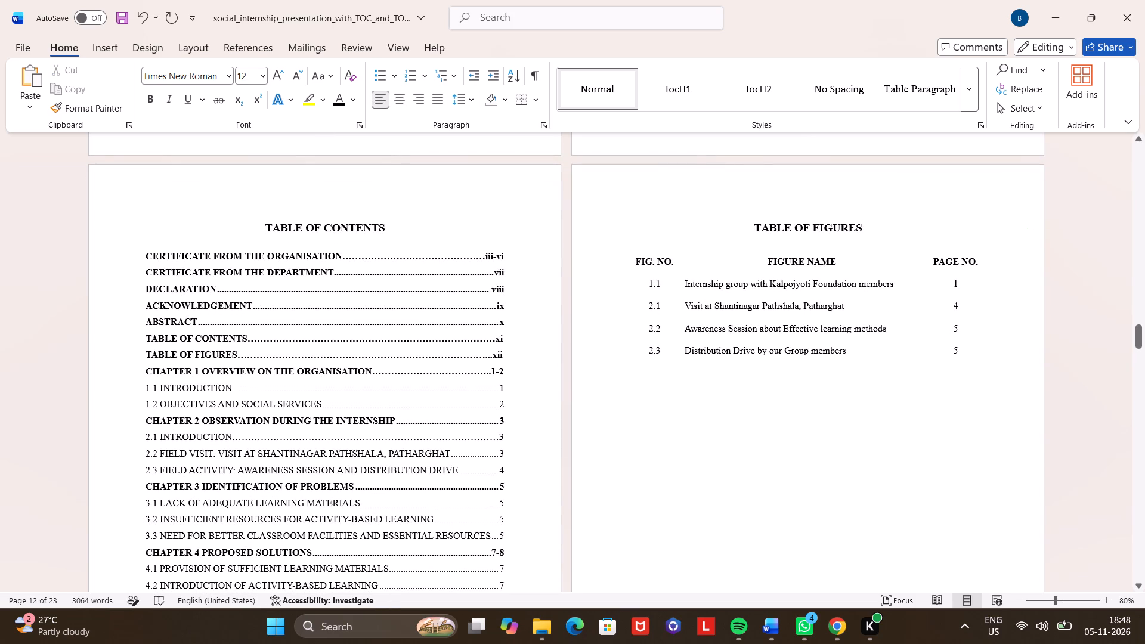
# Review the layout of the report's chapter pages from Chapter 1 through the conclusion.
pyautogui.scroll(-5, 762, 429)
pyautogui.scroll(1, 762, 429)
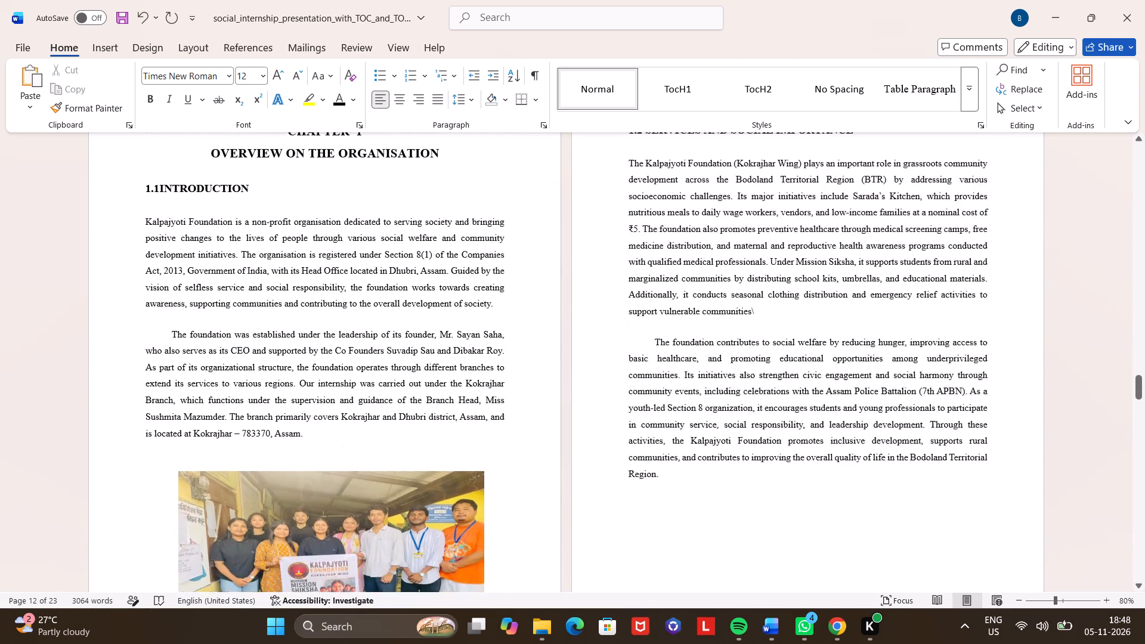
pyautogui.scroll(4, 762, 429)
pyautogui.scroll(-11, 762, 429)
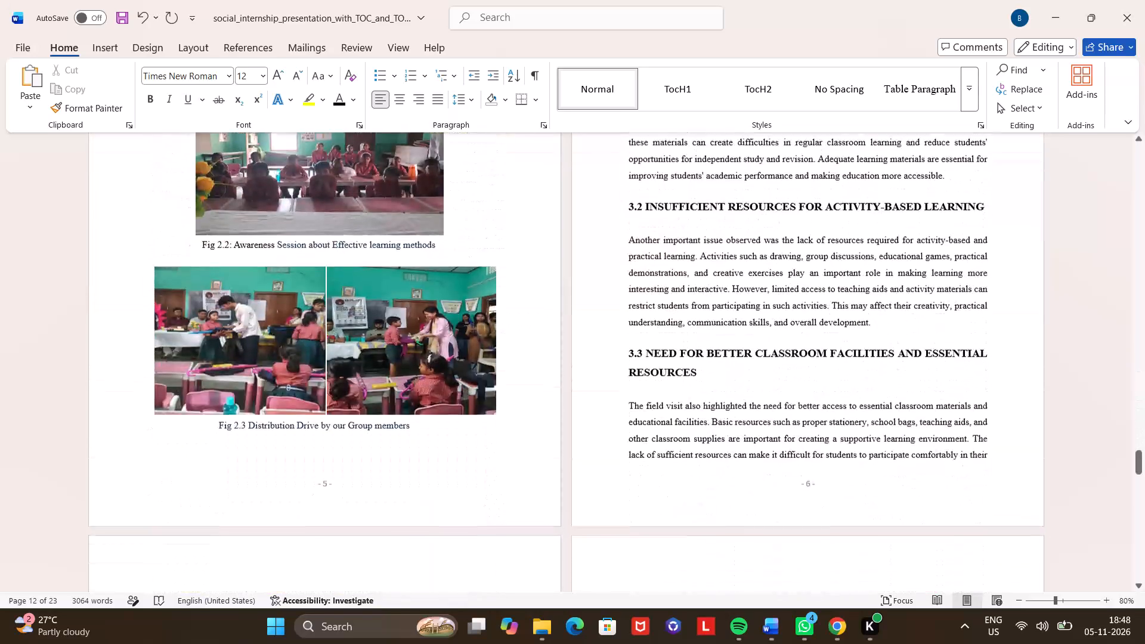
pyautogui.scroll(-10, 762, 429)
pyautogui.scroll(3, 762, 429)
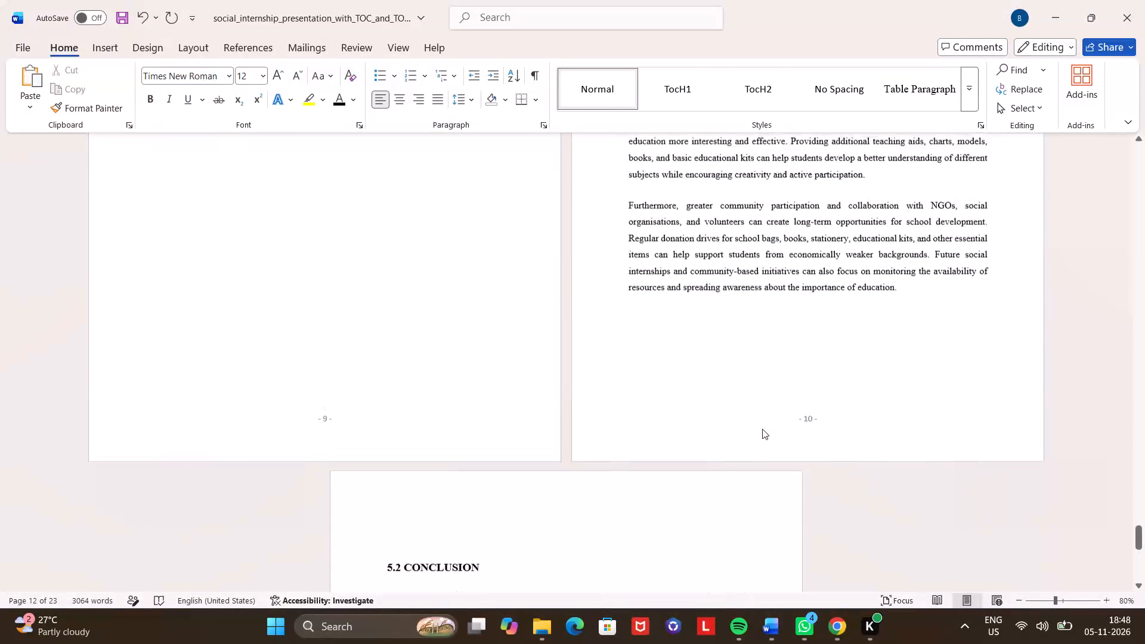
pyautogui.scroll(2, 762, 429)
pyautogui.hscroll(1, 762, 429)
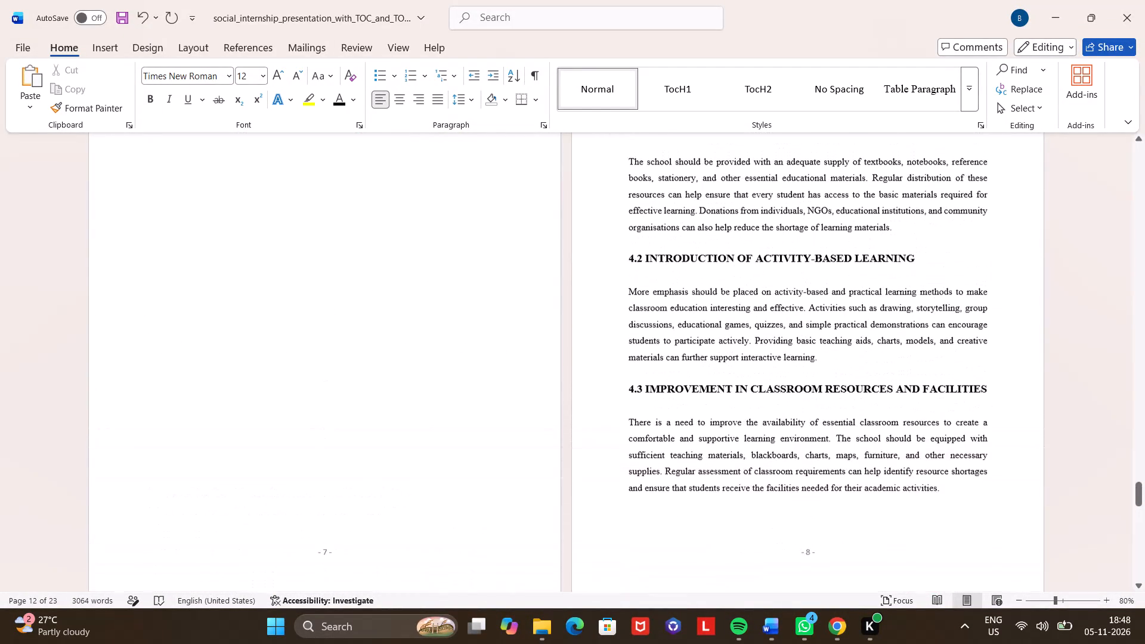
pyautogui.hscroll(1, 762, 429)
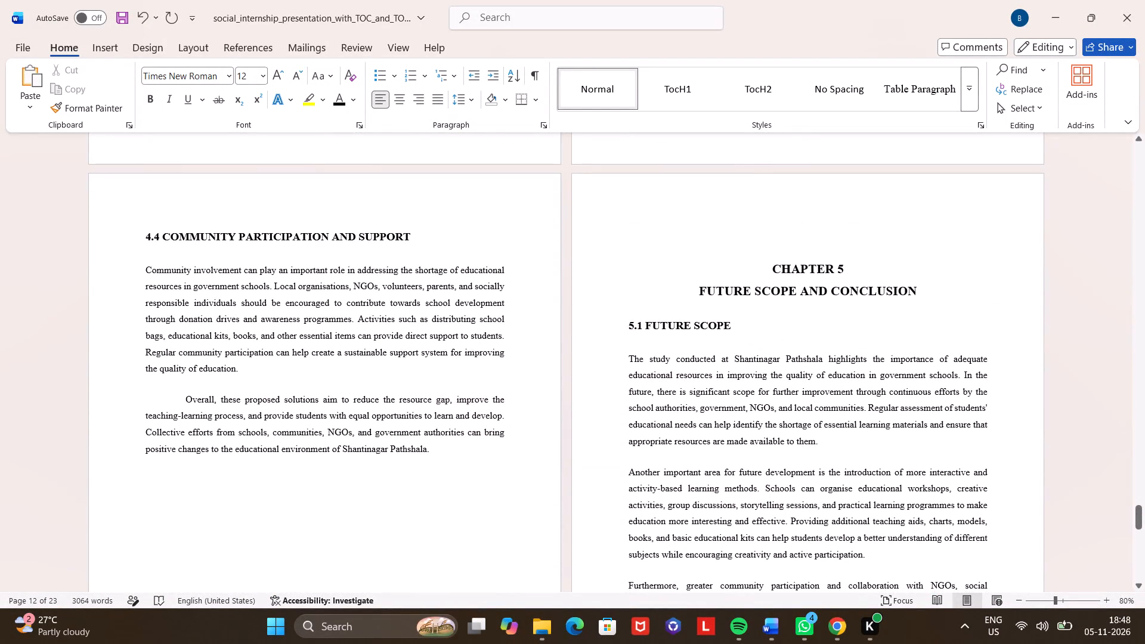
# Remove one blank line after section 4.4 to raise the CHAPTER 5 heading to the start of its page.
pyautogui.click(337, 544)
pyautogui.press('BackSpace')
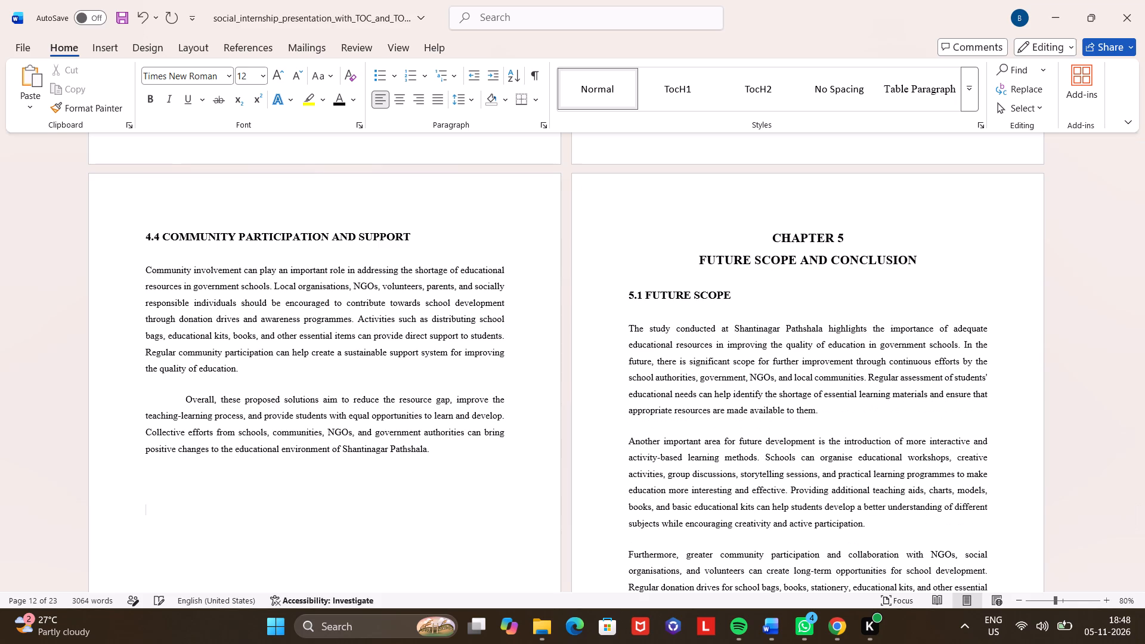
pyautogui.press('BackSpace')
pyautogui.press('Return')
# Return to the first title page and show the report in full-screen mode.
pyautogui.scroll(3, 337, 544)
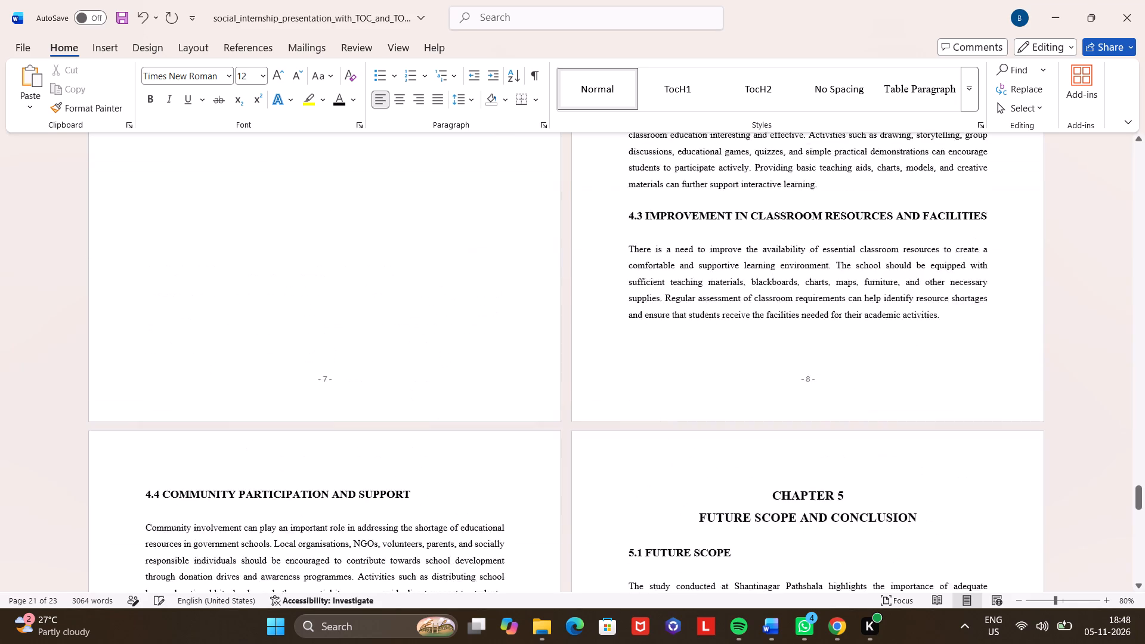
pyautogui.scroll(2, 337, 544)
pyautogui.scroll(20, 337, 544)
pyautogui.scroll(6, 337, 544)
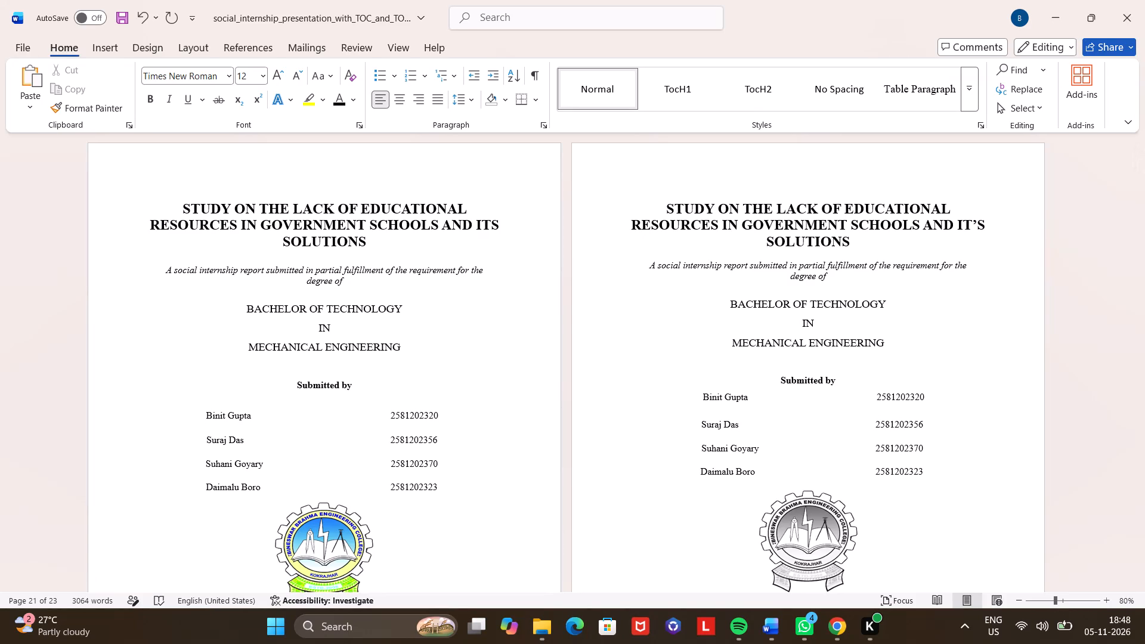
pyautogui.scroll(-1, 367, 436)
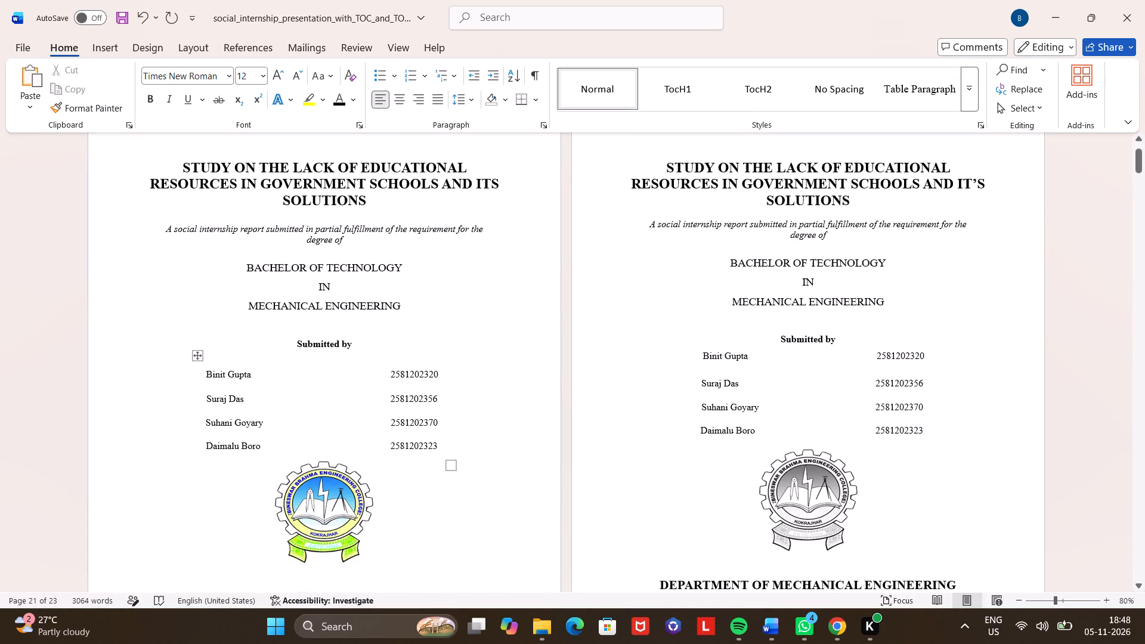
pyautogui.scroll(-1, 367, 436)
pyautogui.scroll(1, 367, 436)
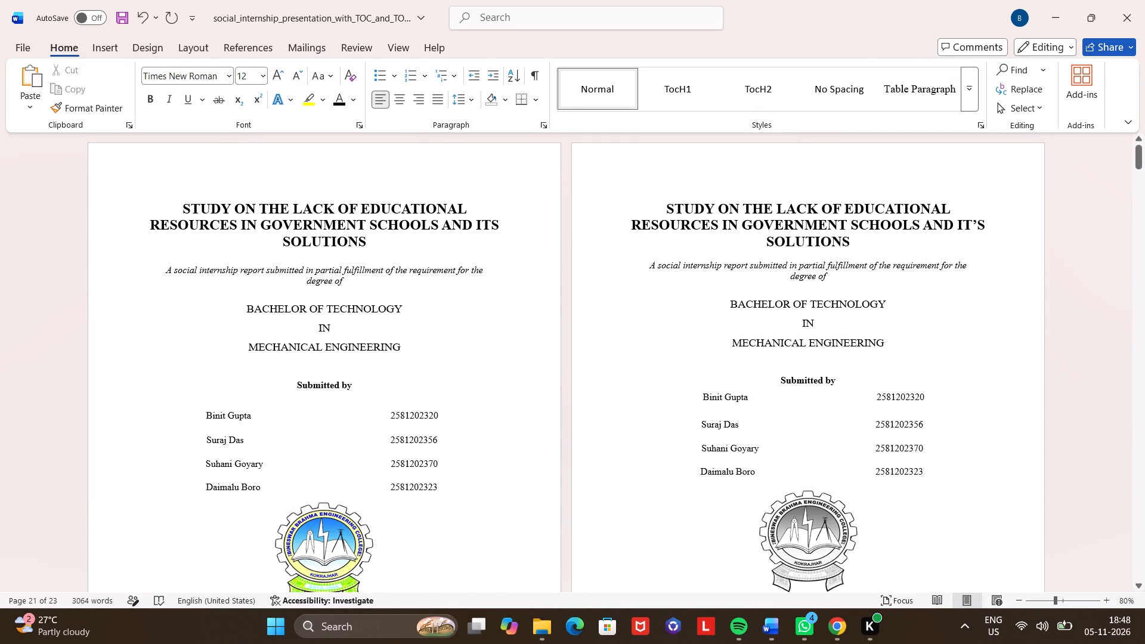
pyautogui.click(1129, 120)
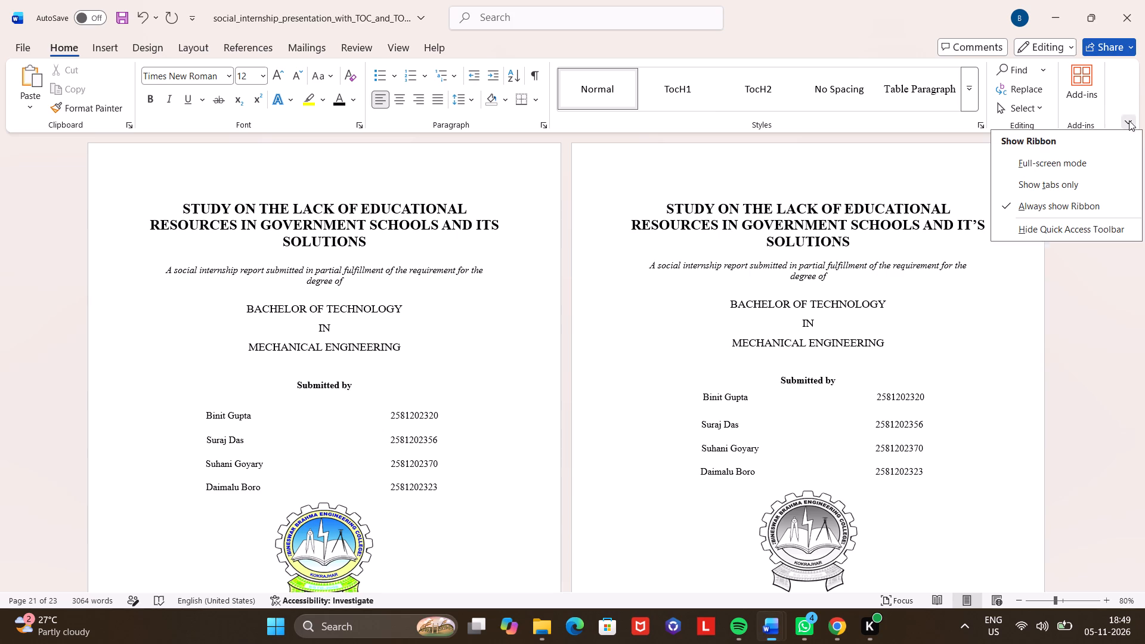
pyautogui.click(1056, 163)
pyautogui.keyDown('ctrl'); pyautogui.scroll(-2, 770, 181); pyautogui.keyUp('ctrl')
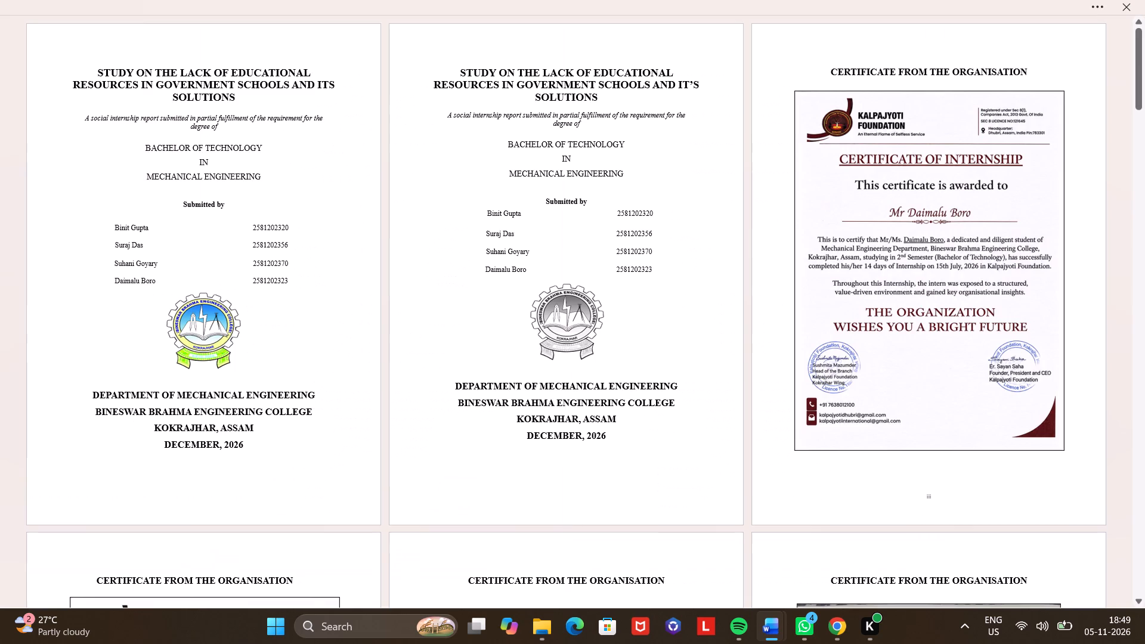
pyautogui.scroll(5, 770, 181)
pyautogui.click(770, 181)
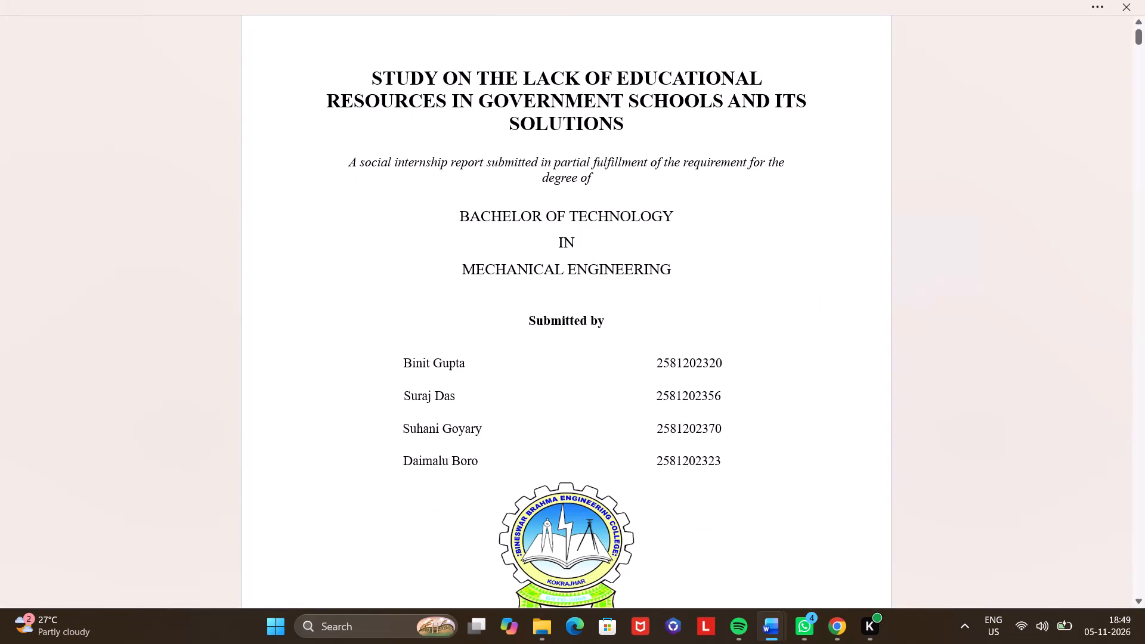
# Examine the first title page from the report title down to the department, college and date lines.
pyautogui.scroll(-1, 770, 181)
pyautogui.scroll(2, 770, 181)
pyautogui.scroll(-1, 770, 181)
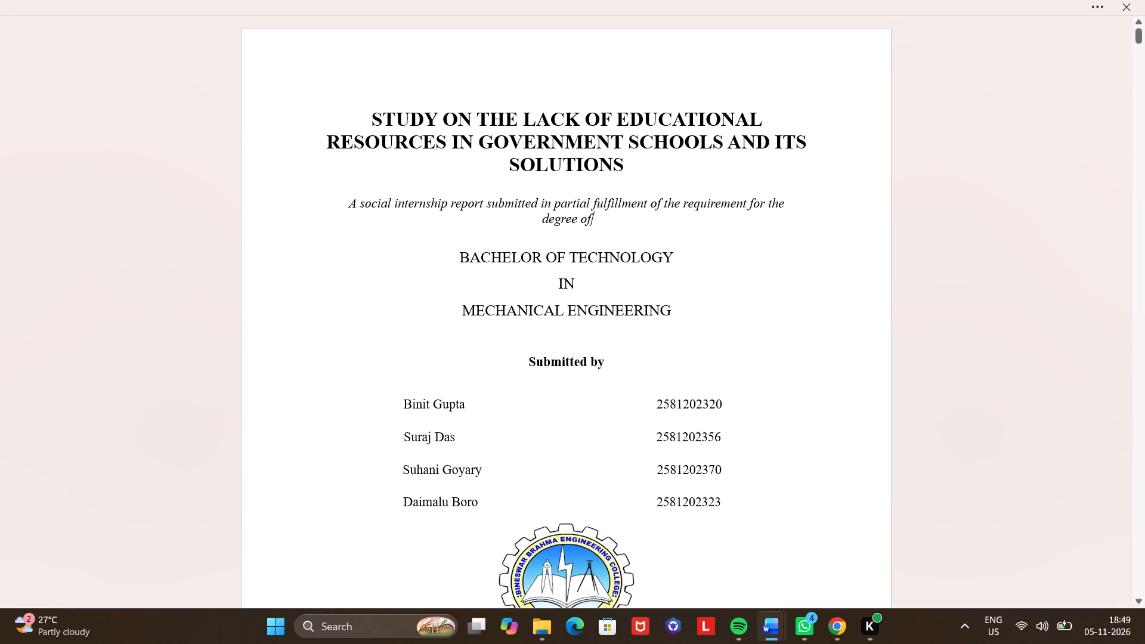
pyautogui.scroll(-2, 770, 181)
pyautogui.scroll(1, 770, 181)
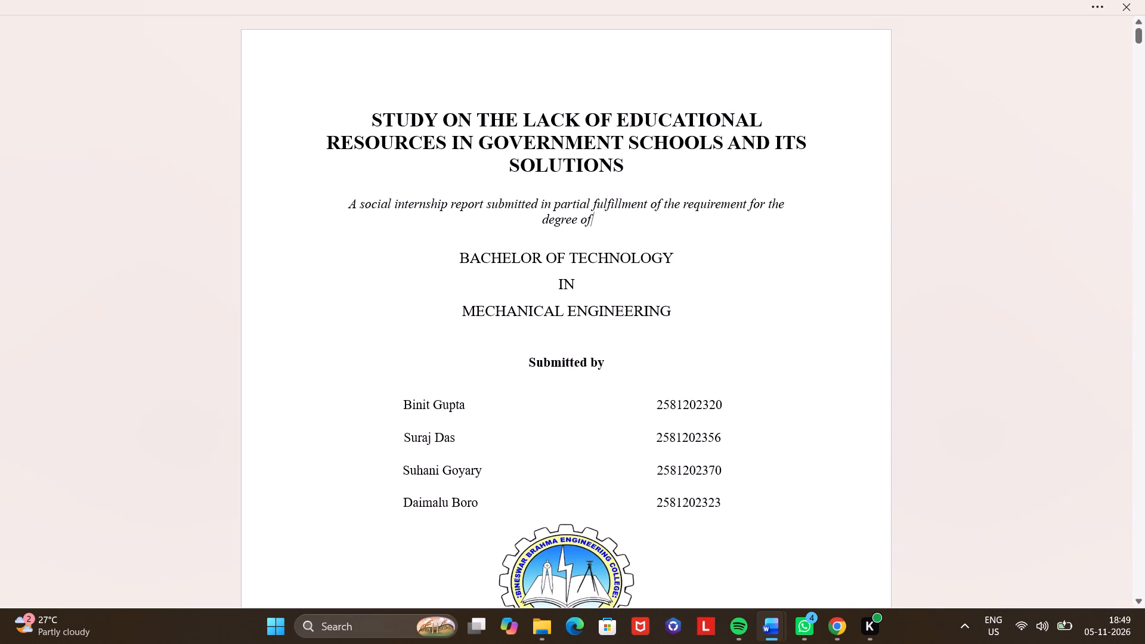
pyautogui.scroll(-2, 770, 181)
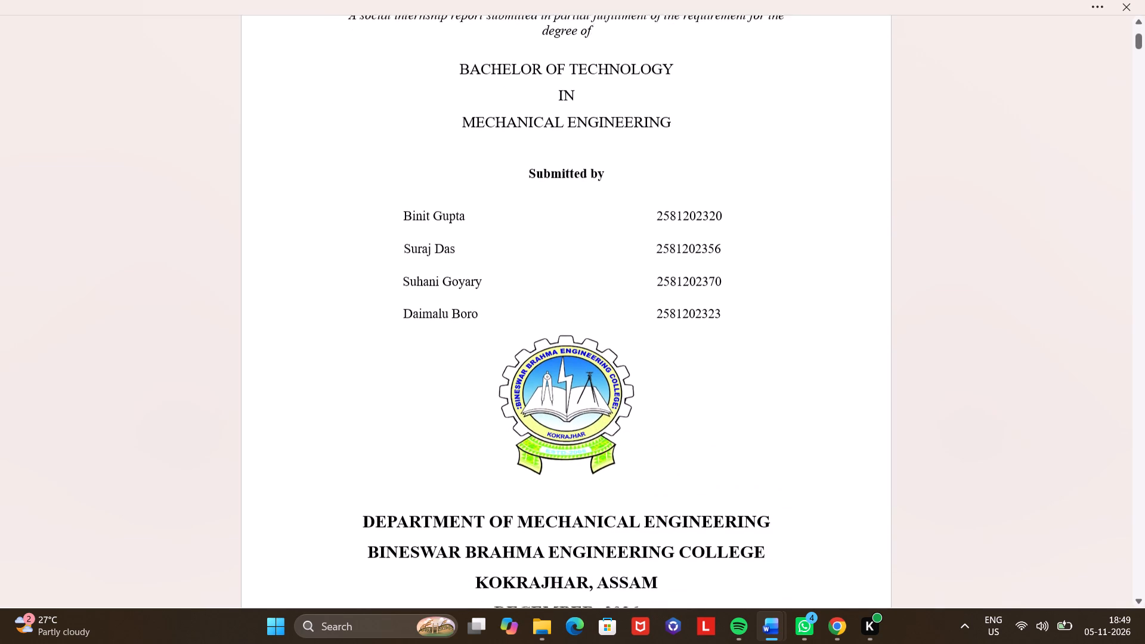
pyautogui.scroll(-2, 770, 181)
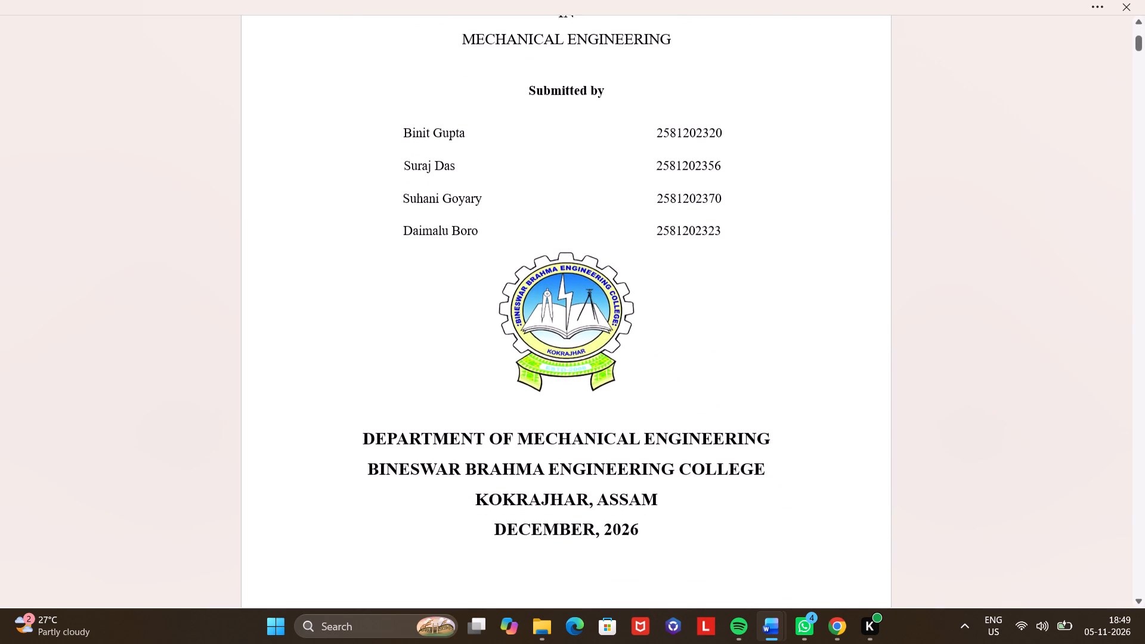
pyautogui.scroll(-3, 770, 181)
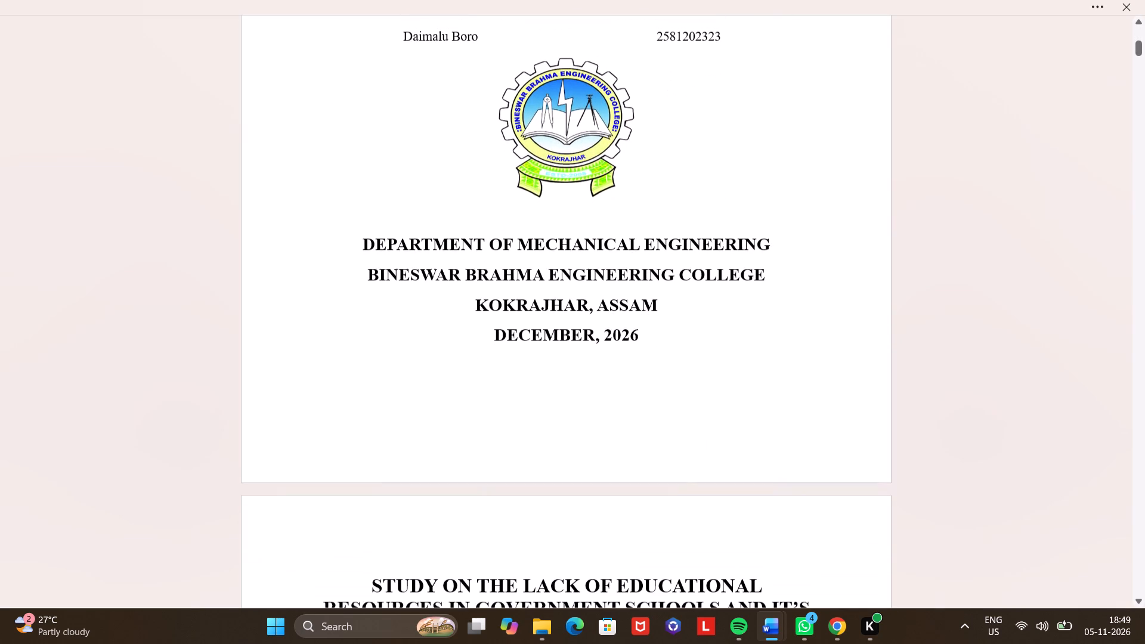
pyautogui.scroll(-1, 770, 181)
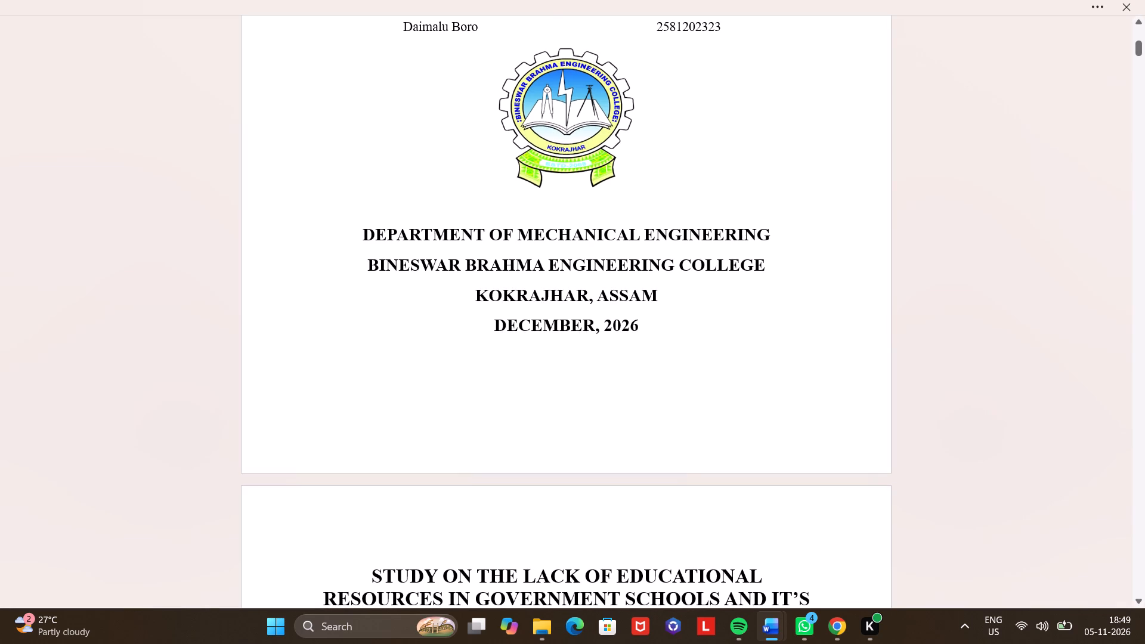
pyautogui.scroll(-1, 643, 330)
pyautogui.scroll(1, 643, 330)
pyautogui.scroll(-1, 643, 330)
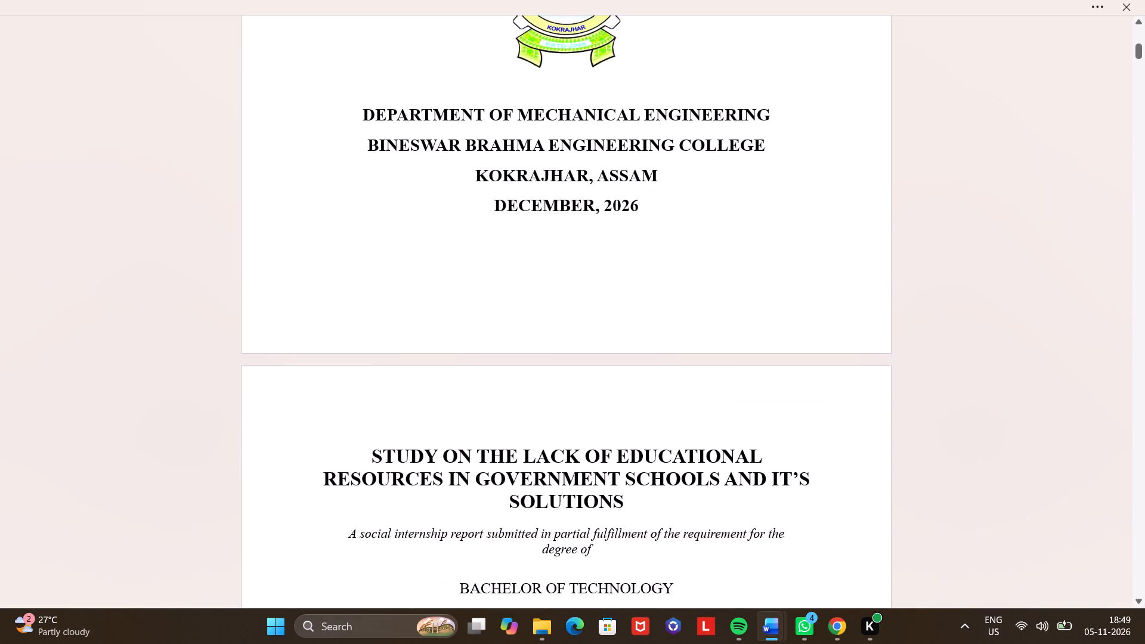
pyautogui.scroll(-2, 643, 330)
pyautogui.scroll(2, 643, 330)
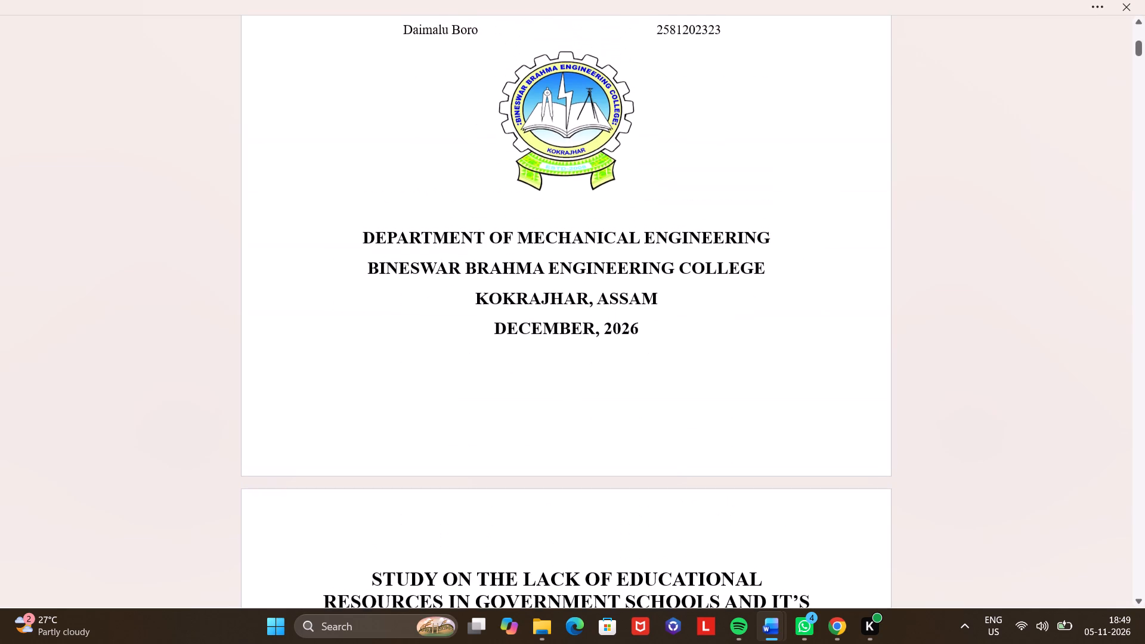
# Change the month in the first title page's date line to NOVEMBER.
pyautogui.click(598, 330)
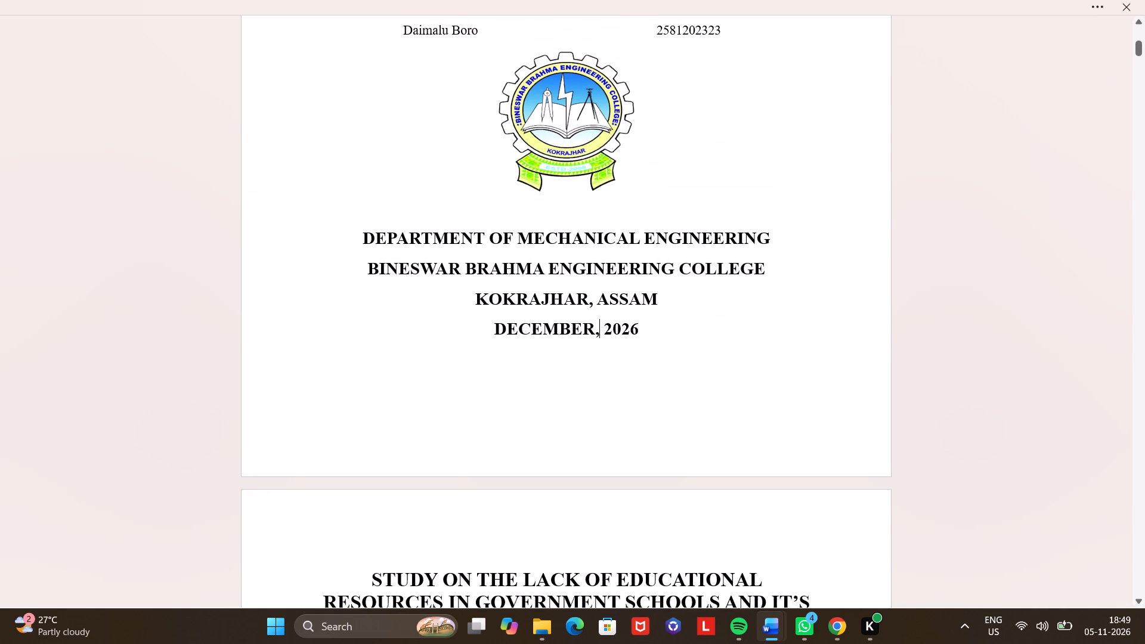
pyautogui.press('Left')
pyautogui.press('BackSpace')
pyautogui.press('BackSpace')
pyautogui.press('BackSpace')
pyautogui.press('BackSpace')
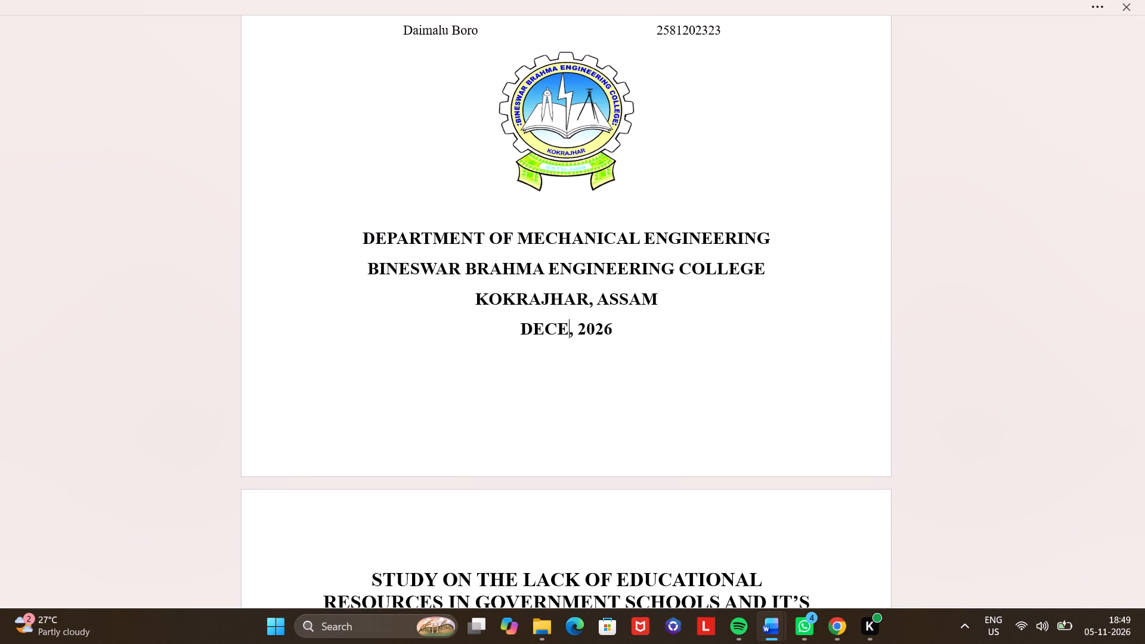
pyautogui.press('BackSpace')
pyautogui.press('BackSpace')
pyautogui.press('BackSpace')
pyautogui.press('BackSpace')
pyautogui.write('NOVEMBER')
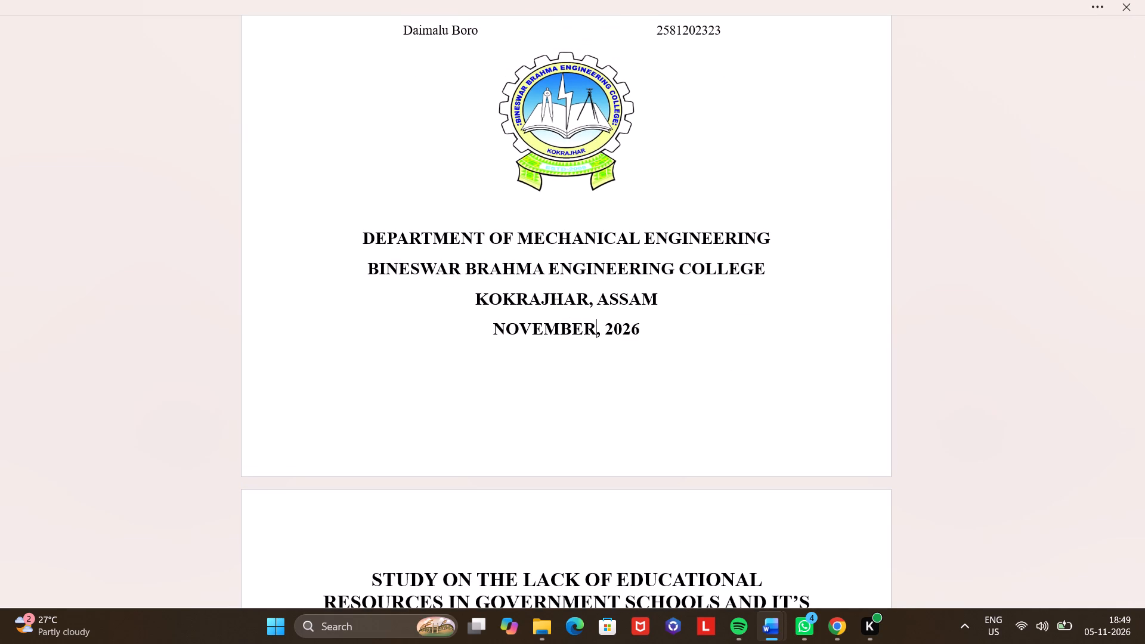
# Change the month in the second title page's date line to NOVEMBER.
pyautogui.scroll(-5, 598, 330)
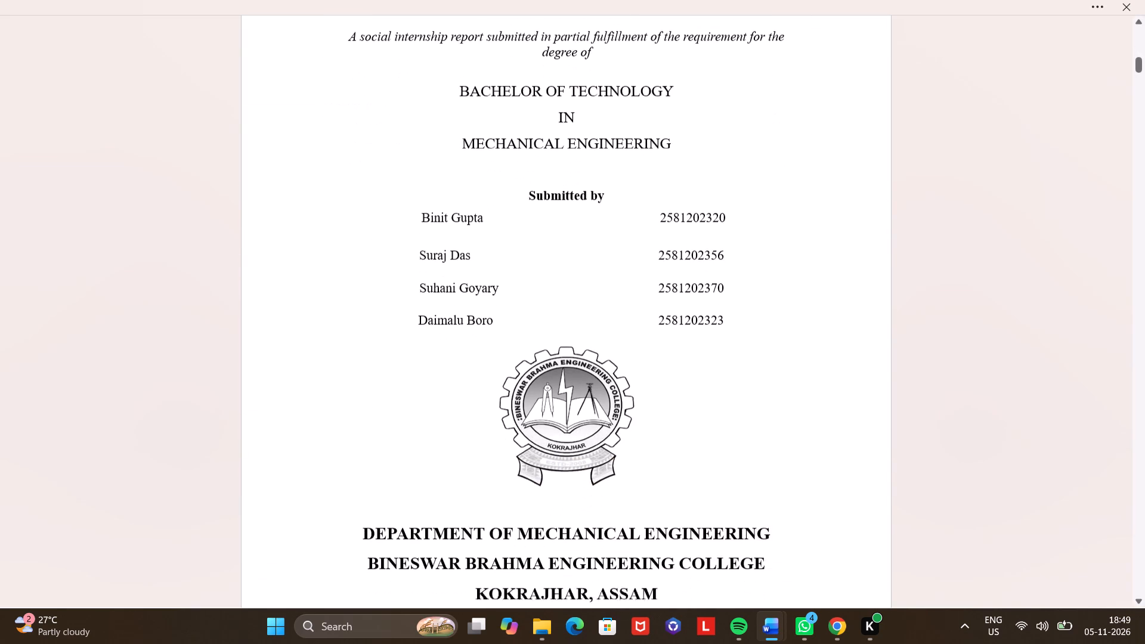
pyautogui.scroll(-2, 598, 330)
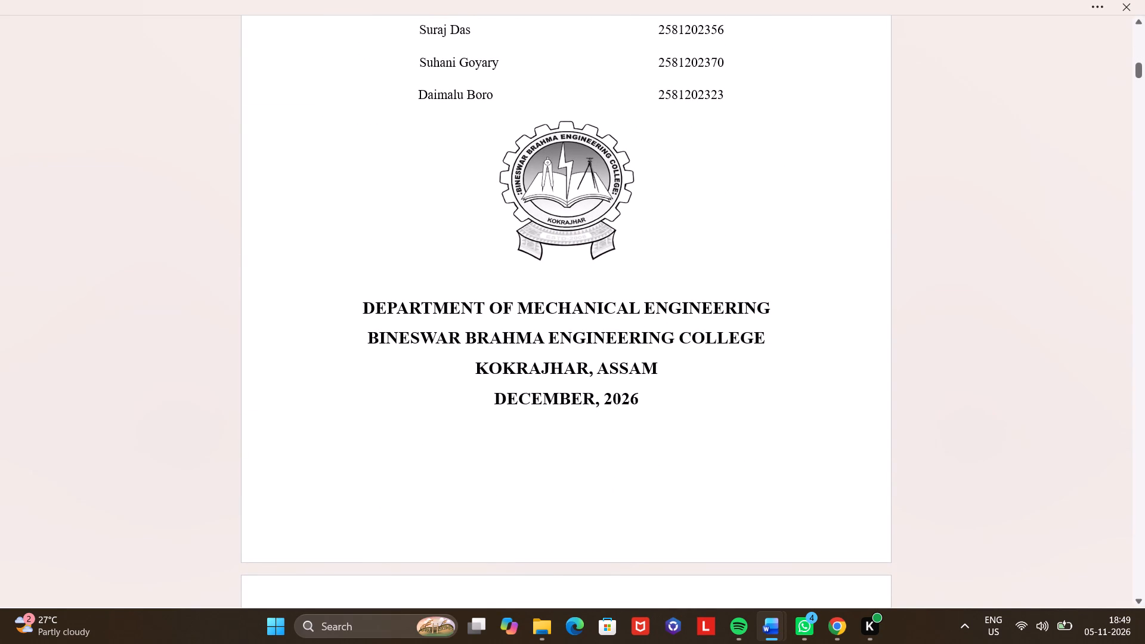
pyautogui.click(595, 402)
pyautogui.press('BackSpace')
pyautogui.press('BackSpace')
pyautogui.press('BackSpace')
pyautogui.press('BackSpace')
pyautogui.press('BackSpace')
pyautogui.press('BackSpace')
pyautogui.press('BackSpace')
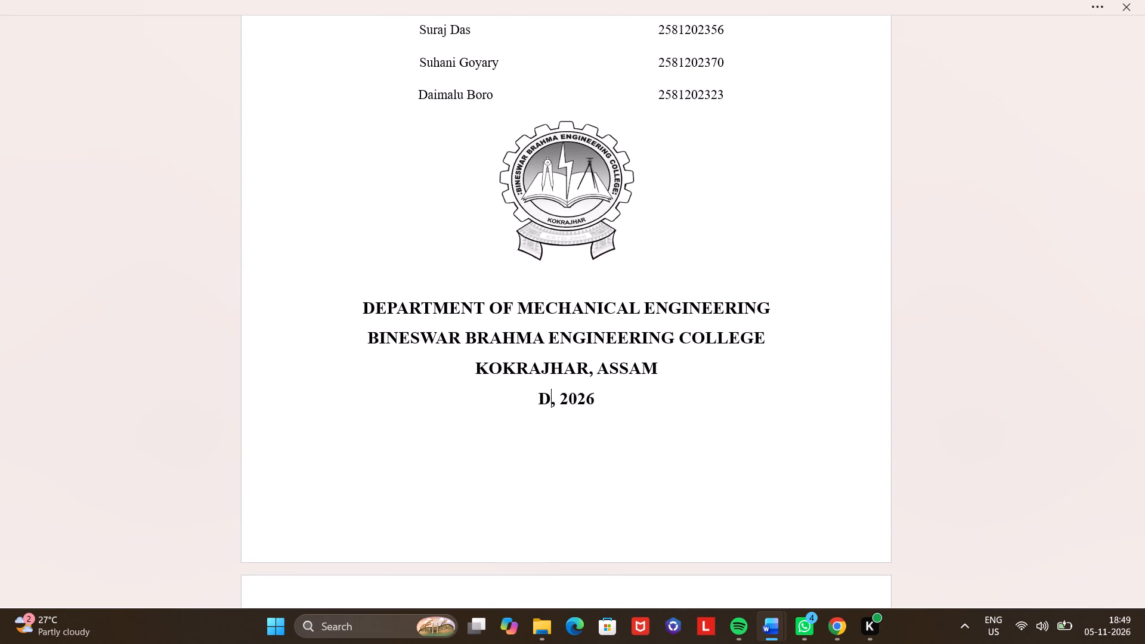
pyautogui.press('BackSpace')
pyautogui.write('NOVEMBER')
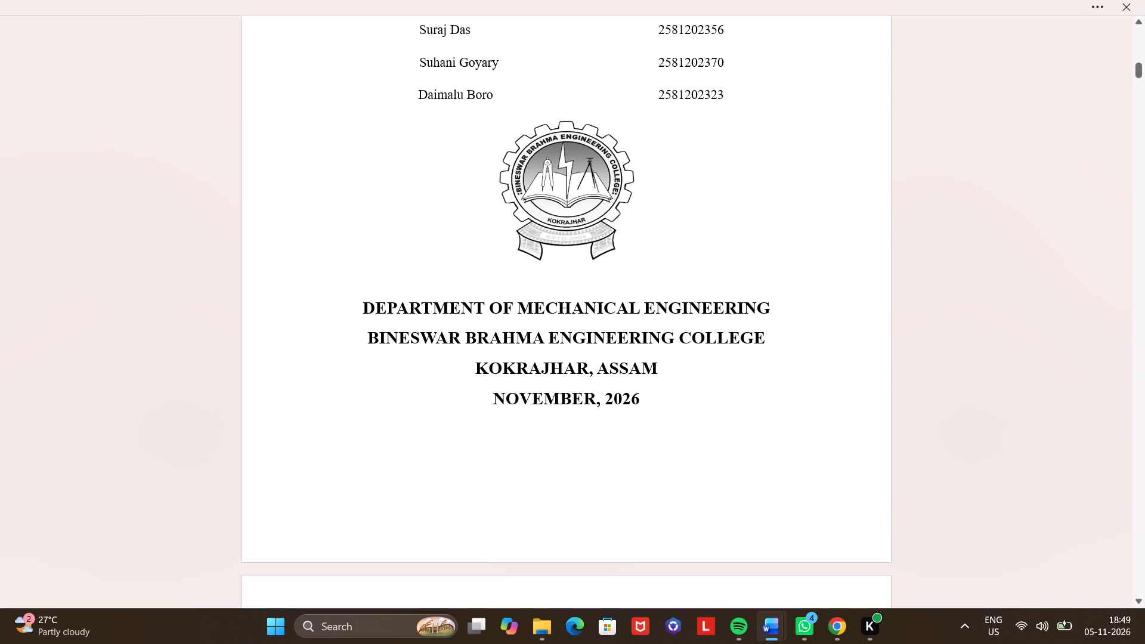
# Examine the second title page and the organisation certificates on pages iii and iv, including their headings.
pyautogui.scroll(2, 617, 358)
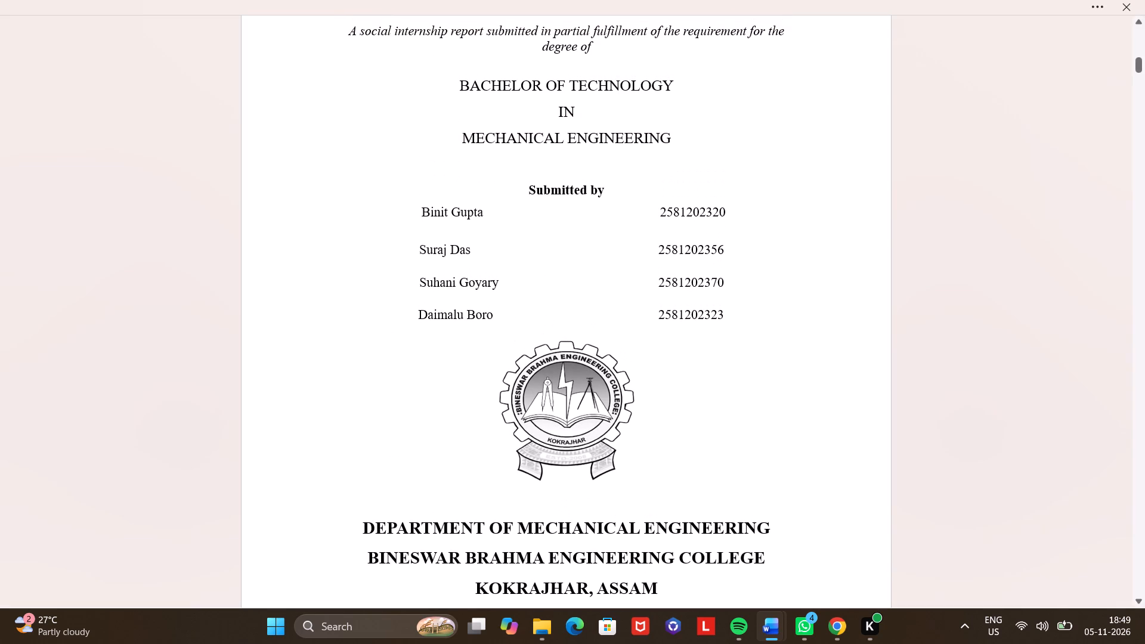
pyautogui.scroll(1, 619, 293)
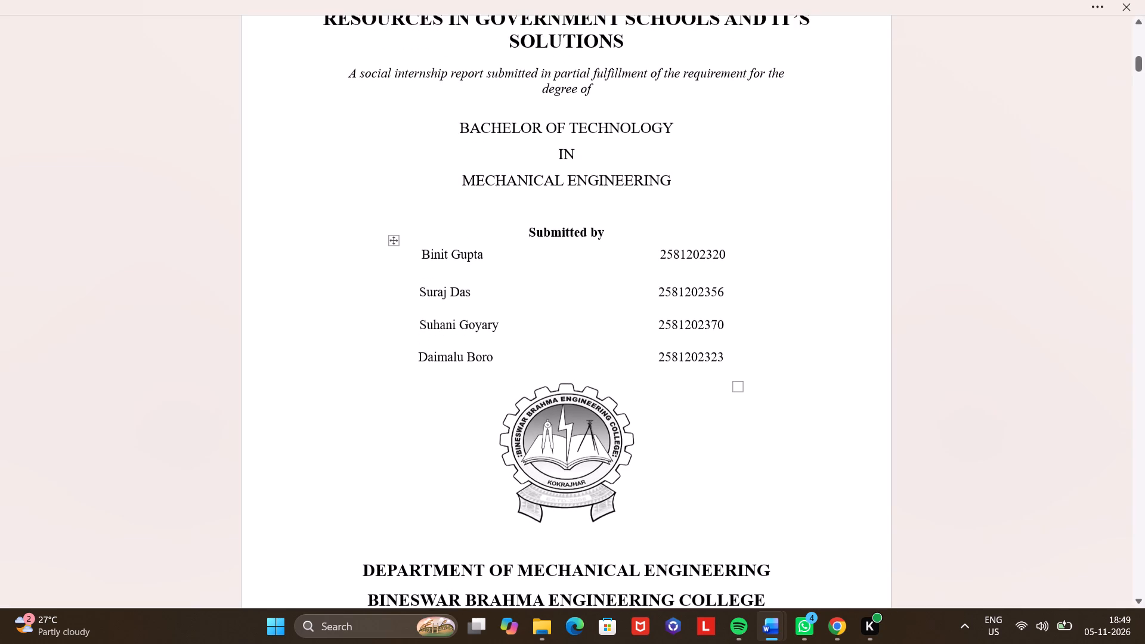
pyautogui.scroll(1, 619, 293)
pyautogui.scroll(-2, 619, 293)
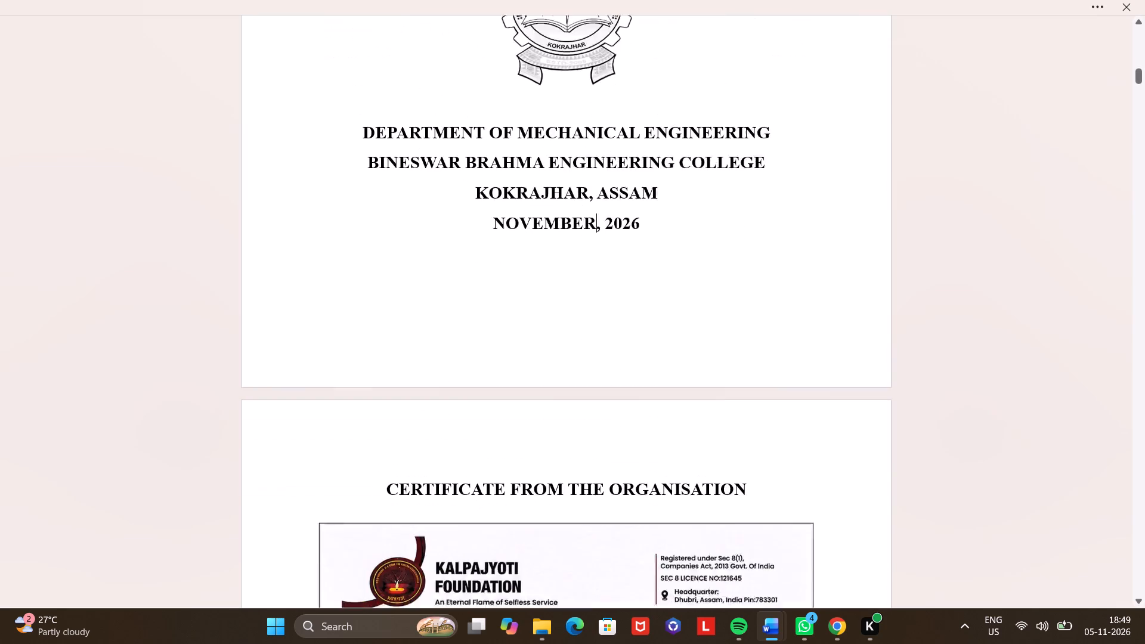
pyautogui.scroll(-1, 619, 293)
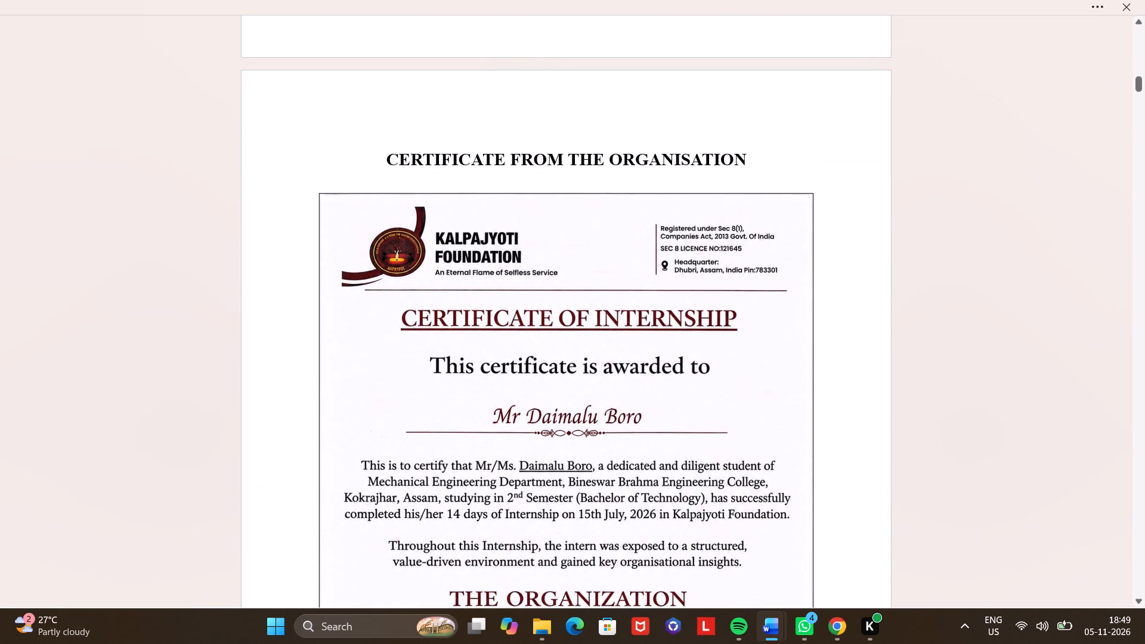
pyautogui.click(596, 179)
pyautogui.scroll(-2, 596, 179)
pyautogui.scroll(1, 596, 179)
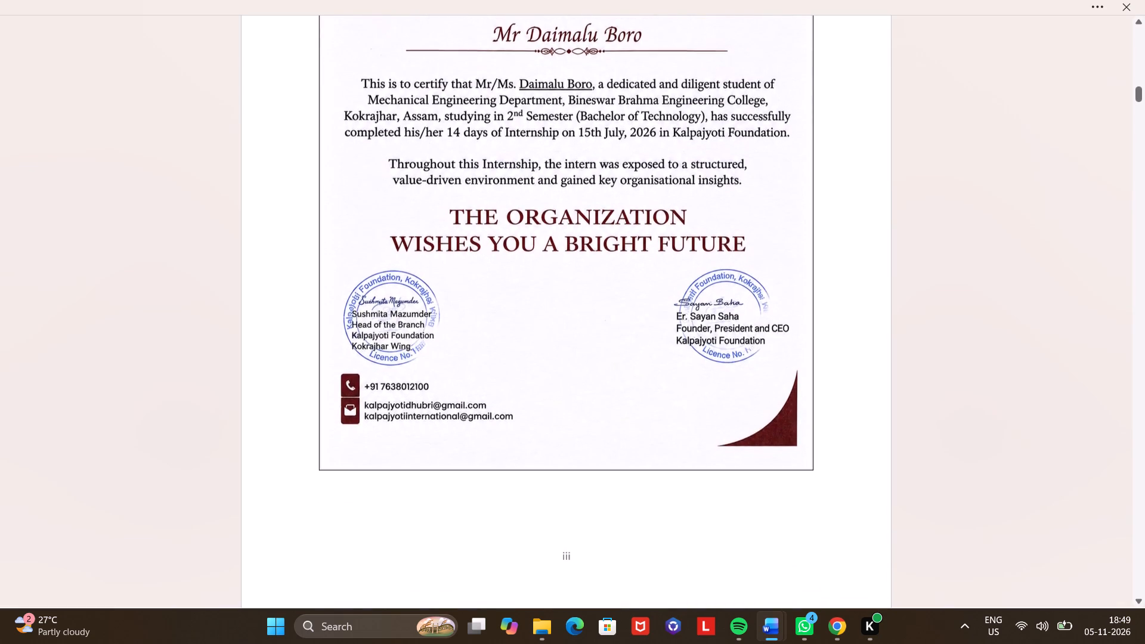
pyautogui.scroll(1, 596, 179)
pyautogui.scroll(-2, 596, 179)
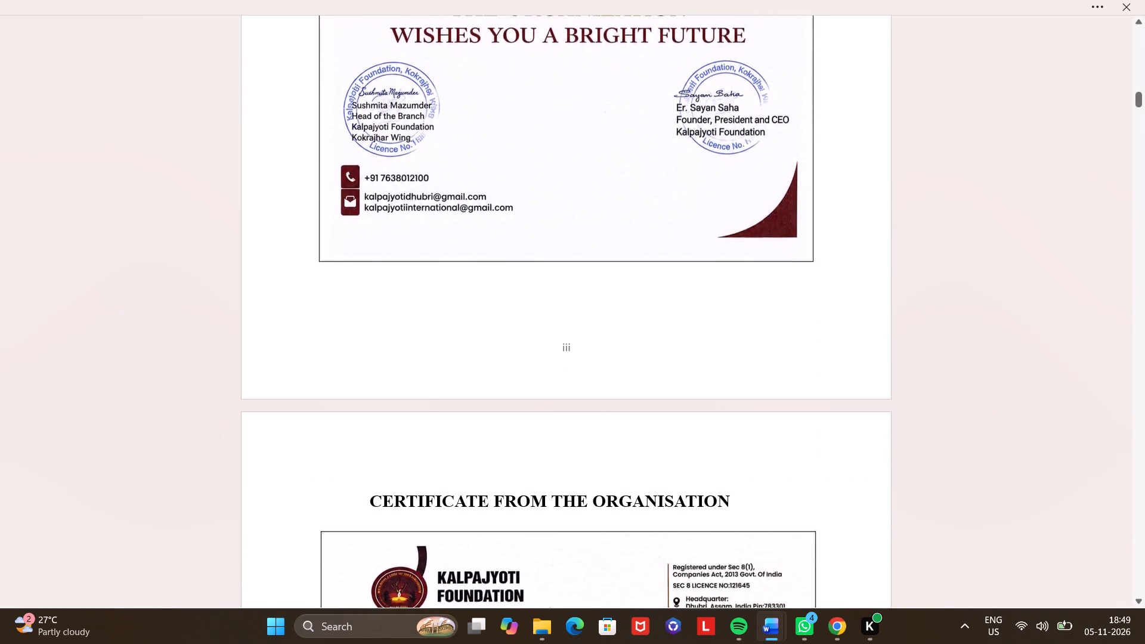
pyautogui.scroll(-1, 596, 179)
pyautogui.scroll(-1, 552, 199)
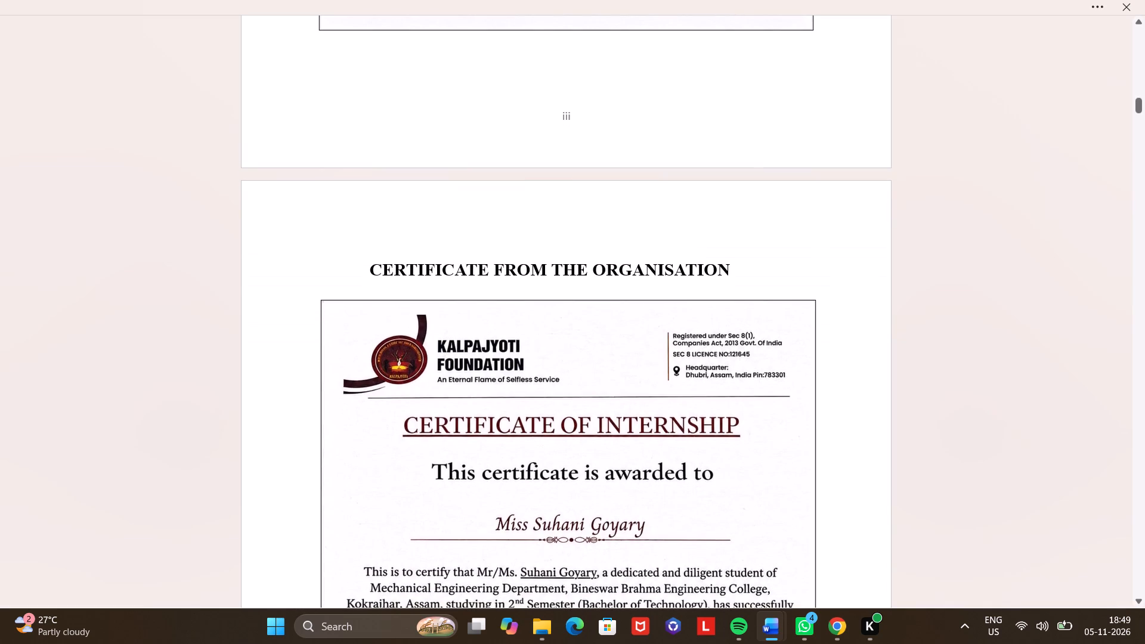
pyautogui.click(559, 285)
pyautogui.scroll(-2, 559, 285)
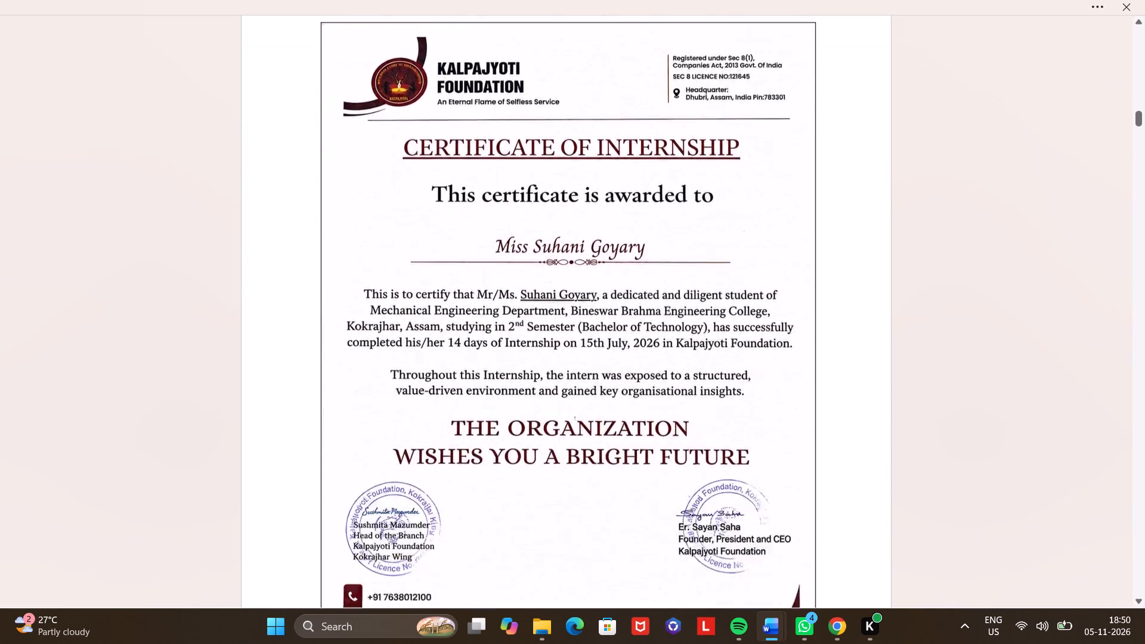
# Delete the blank line between the CERTIFICATE FROM THE ORGANISATION heading and the certificate image on page v.
pyautogui.scroll(-3, 559, 285)
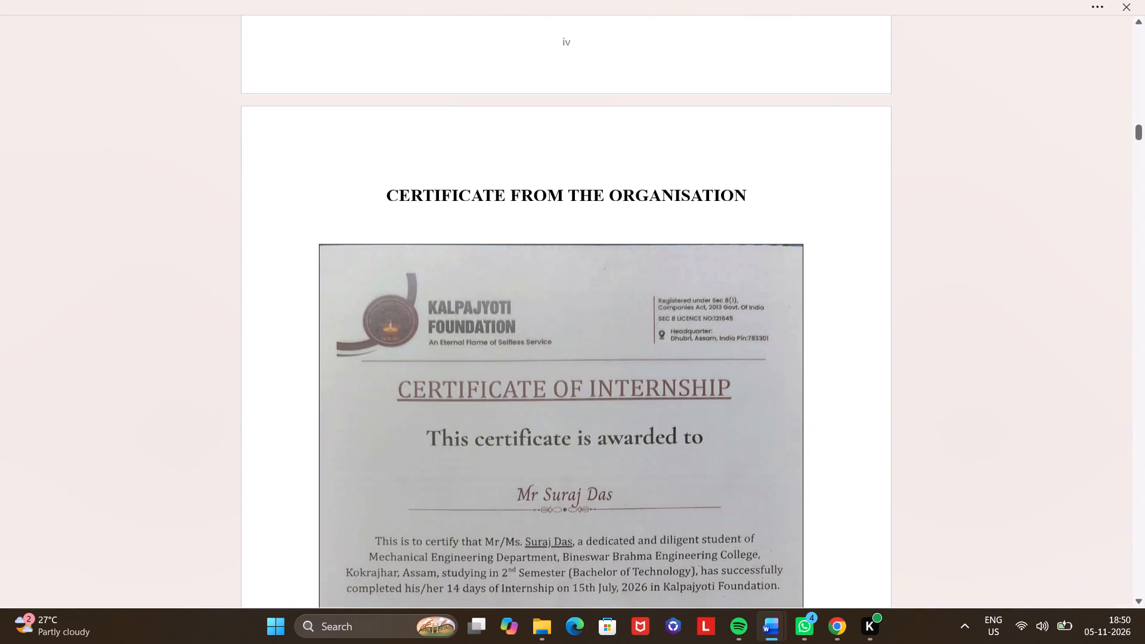
pyautogui.click(566, 227)
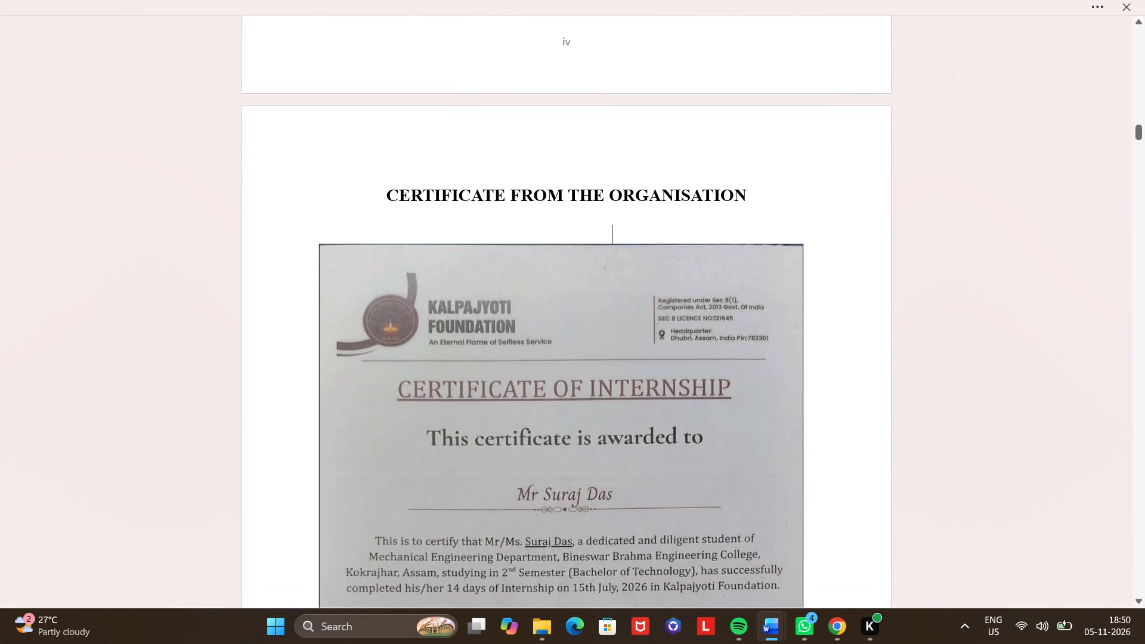
pyautogui.press('BackSpace')
pyautogui.press('BackSpace')
pyautogui.press('Return')
pyautogui.press('BackSpace')
pyautogui.press('BackSpace')
pyautogui.press('BackSpace')
pyautogui.press('n')
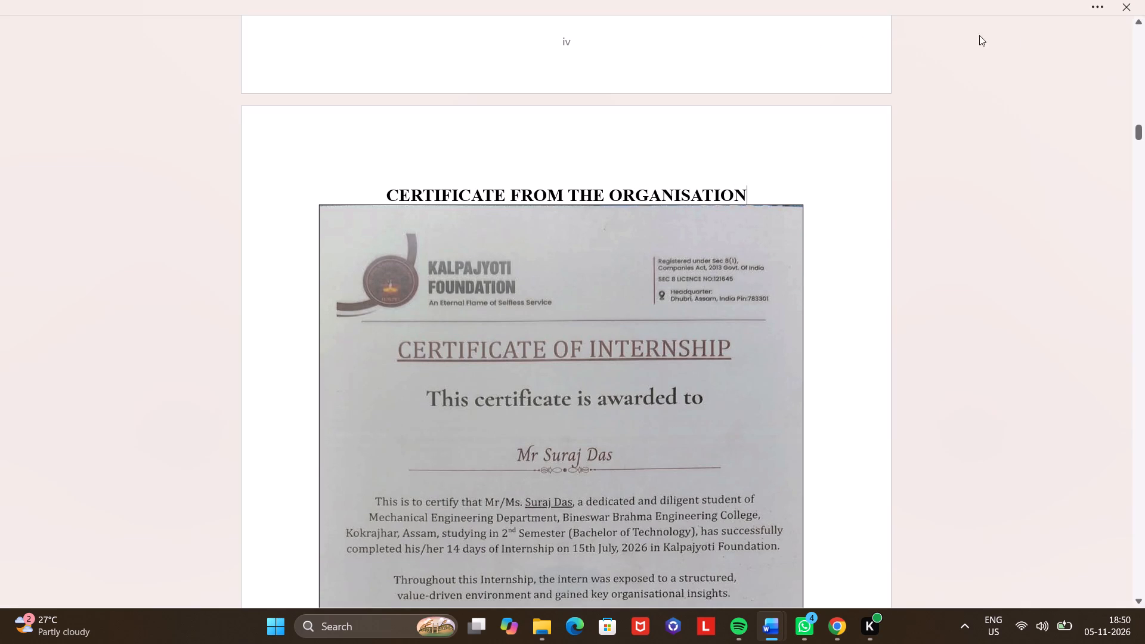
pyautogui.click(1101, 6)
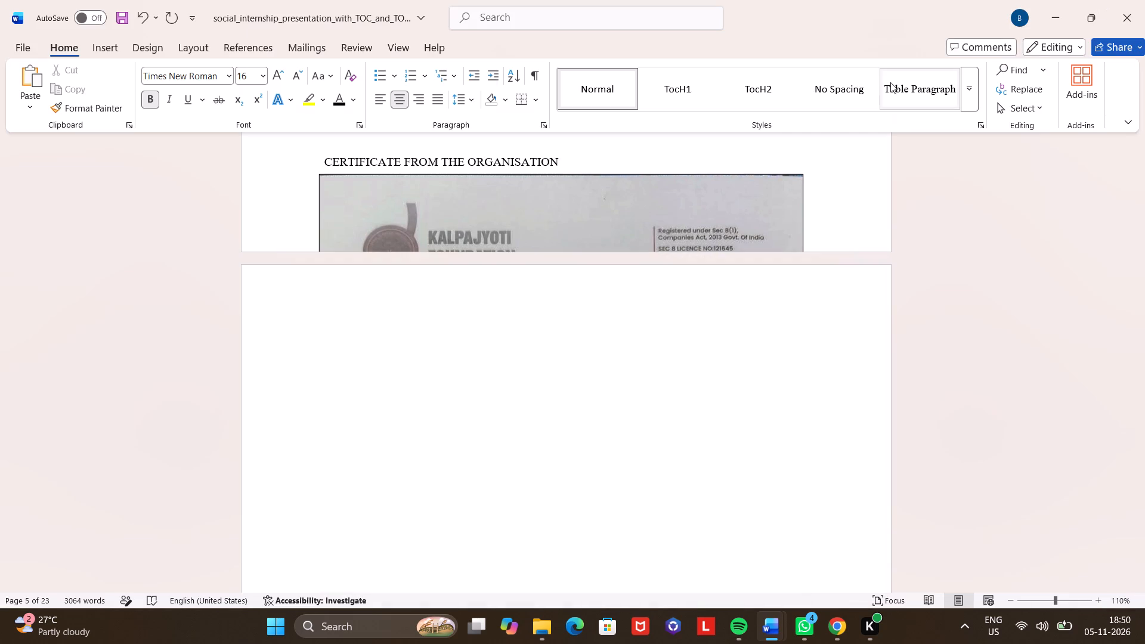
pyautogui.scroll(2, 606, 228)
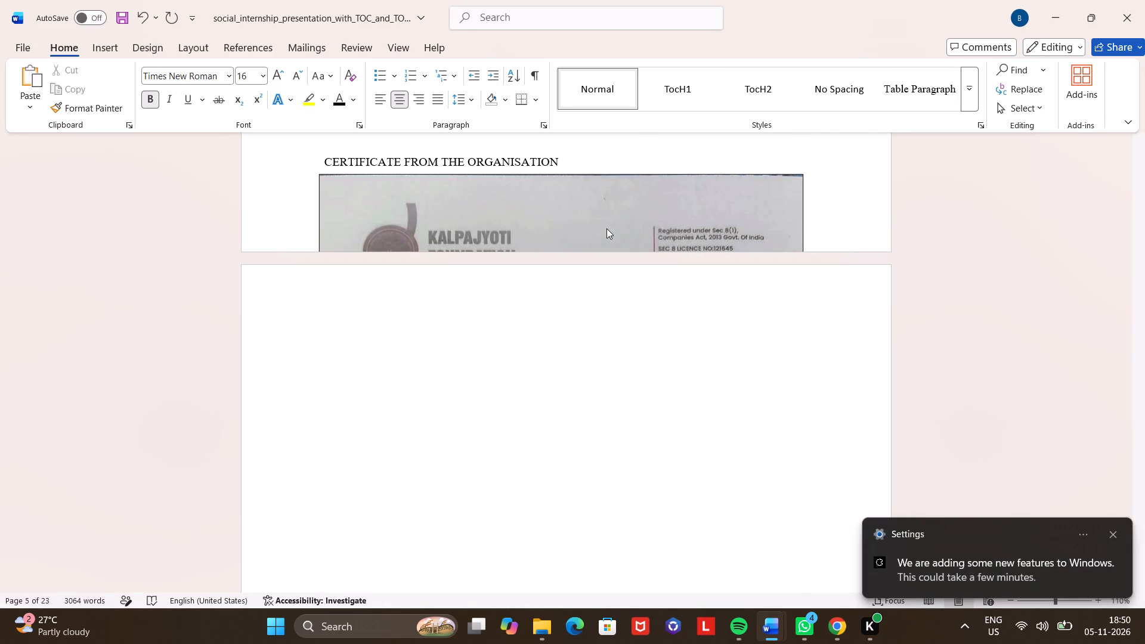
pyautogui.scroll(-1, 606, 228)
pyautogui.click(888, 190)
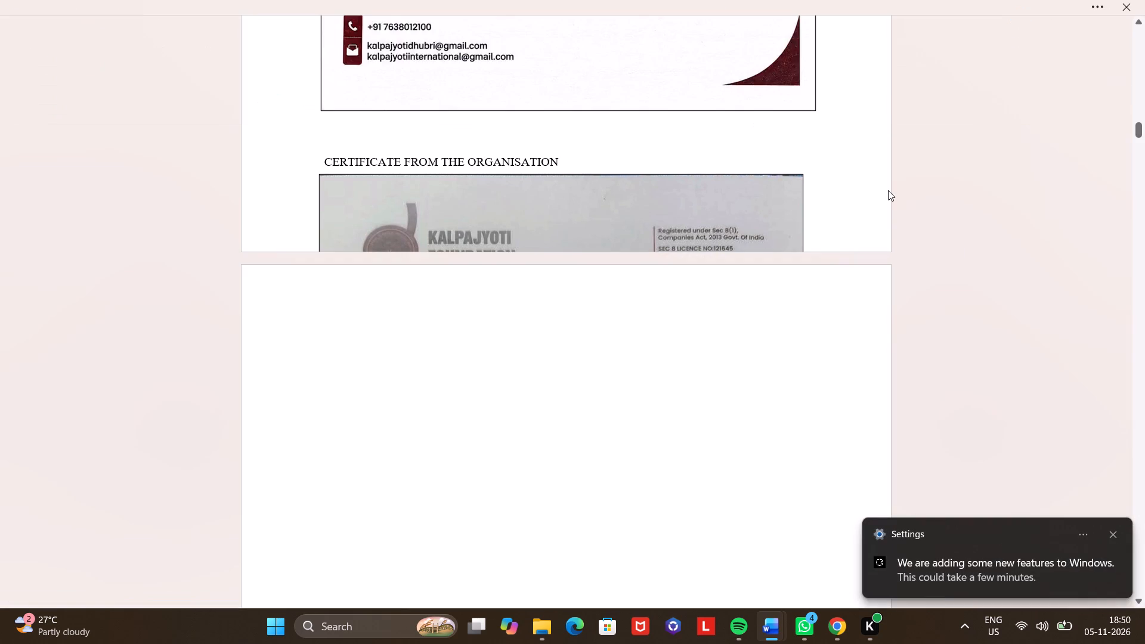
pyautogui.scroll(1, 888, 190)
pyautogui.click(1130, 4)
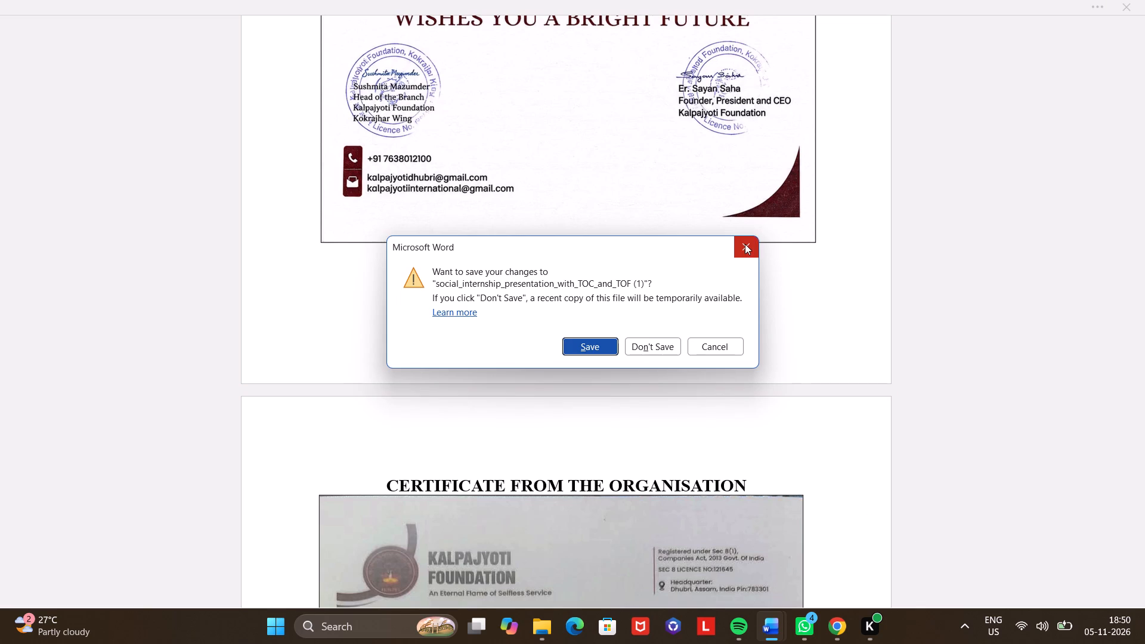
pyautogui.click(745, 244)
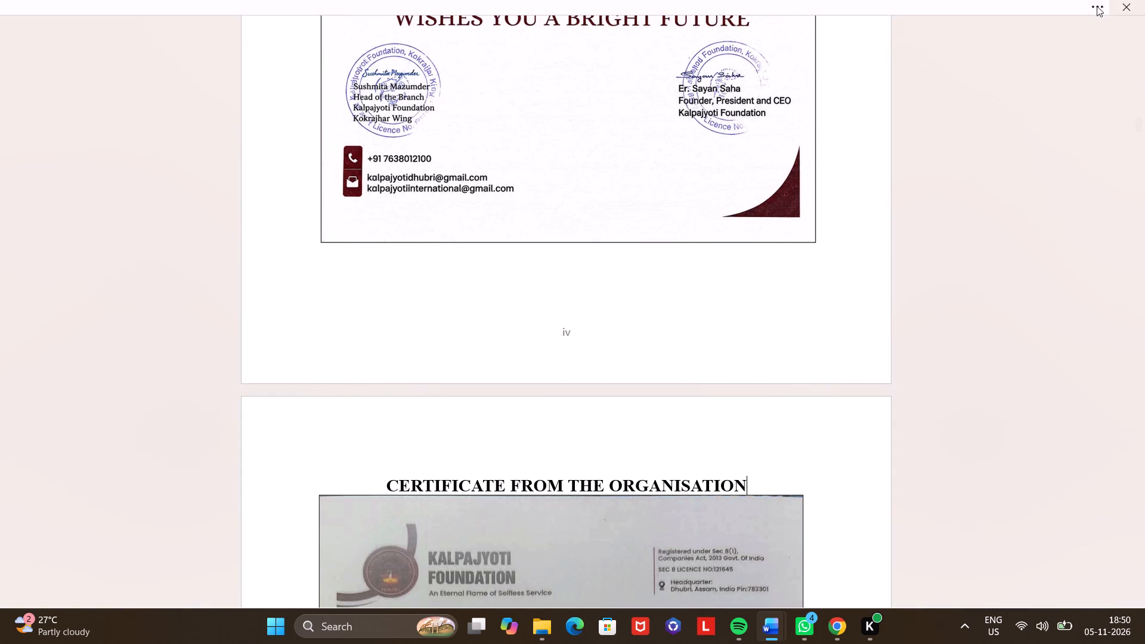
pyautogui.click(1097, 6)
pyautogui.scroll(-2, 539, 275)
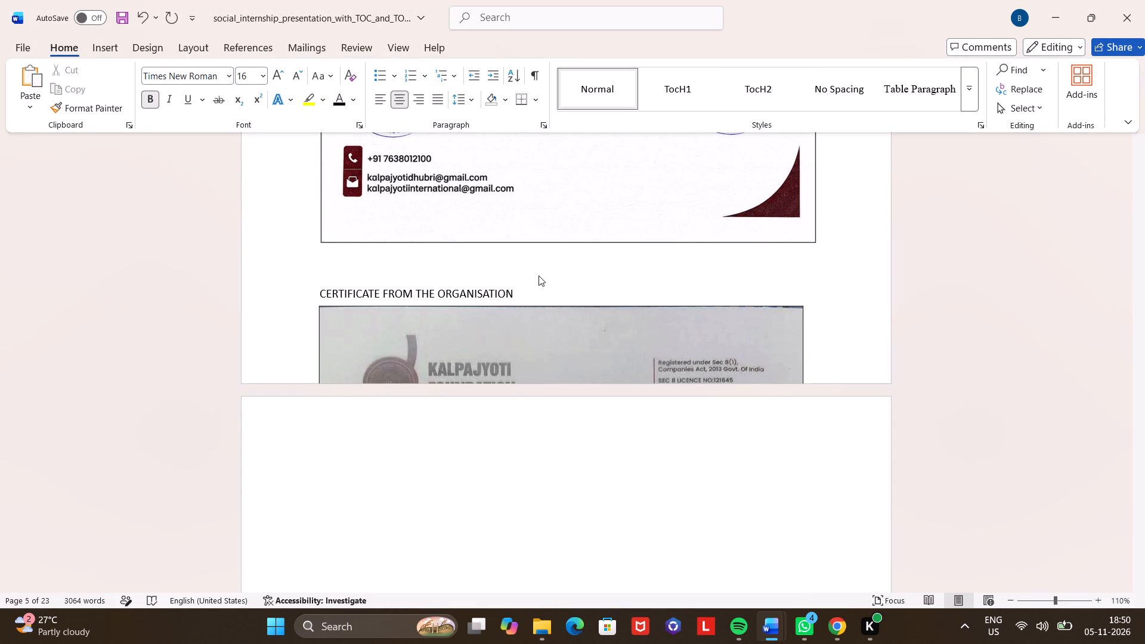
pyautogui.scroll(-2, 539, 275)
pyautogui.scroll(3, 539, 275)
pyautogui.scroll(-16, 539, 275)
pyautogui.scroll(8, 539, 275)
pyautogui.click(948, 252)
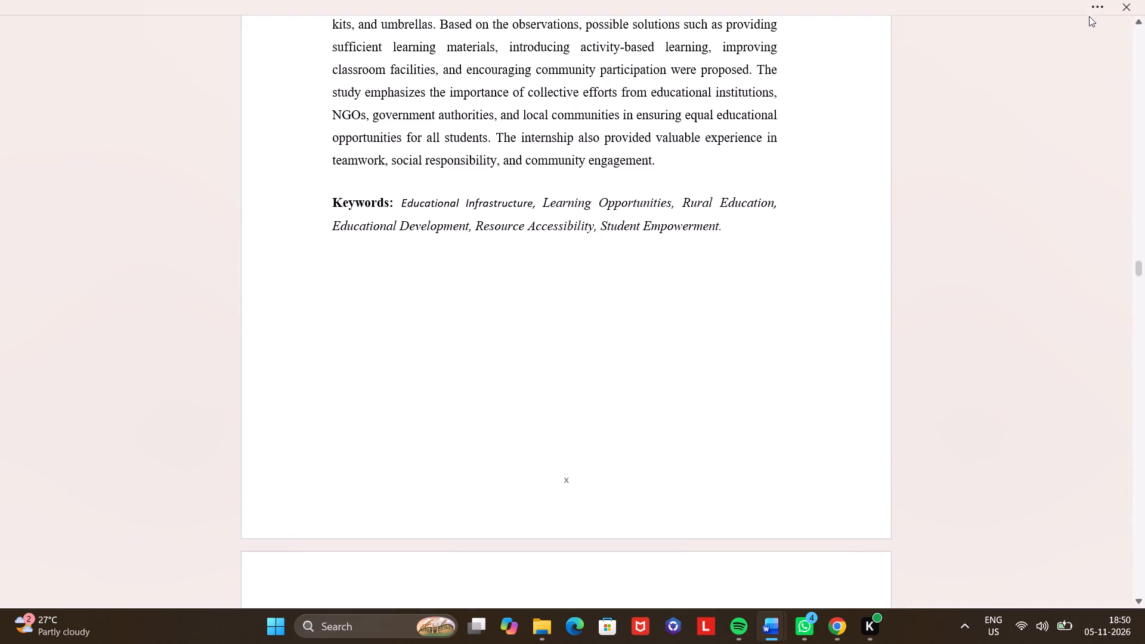
# Leave full-screen mode by setting the ribbon display to Always Show Ribbon.
pyautogui.click(1093, 4)
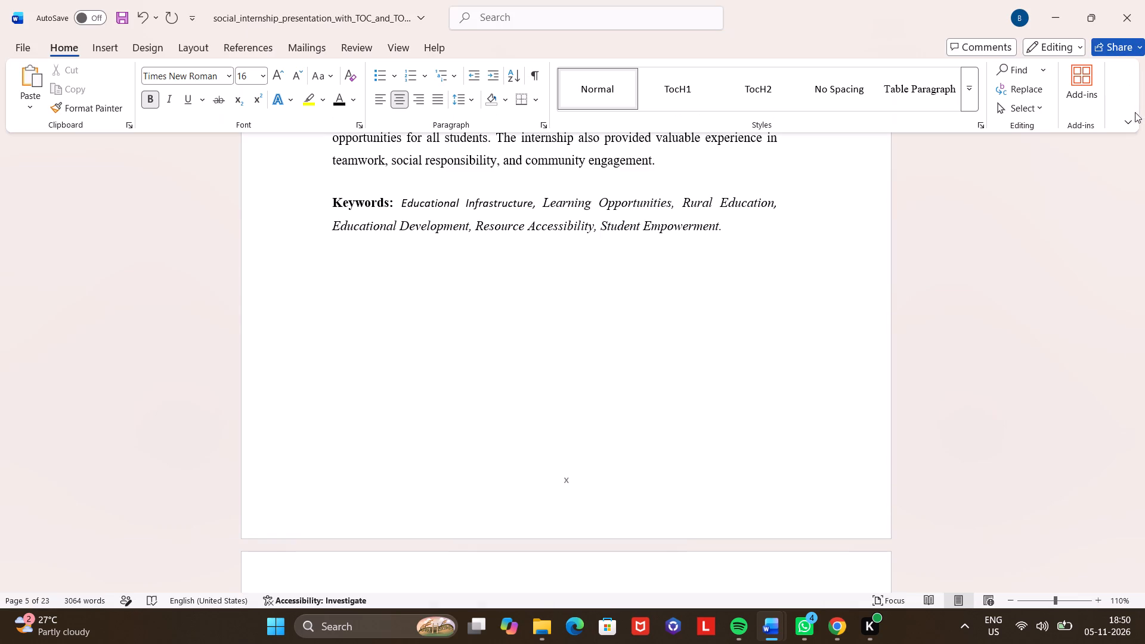
pyautogui.click(1129, 120)
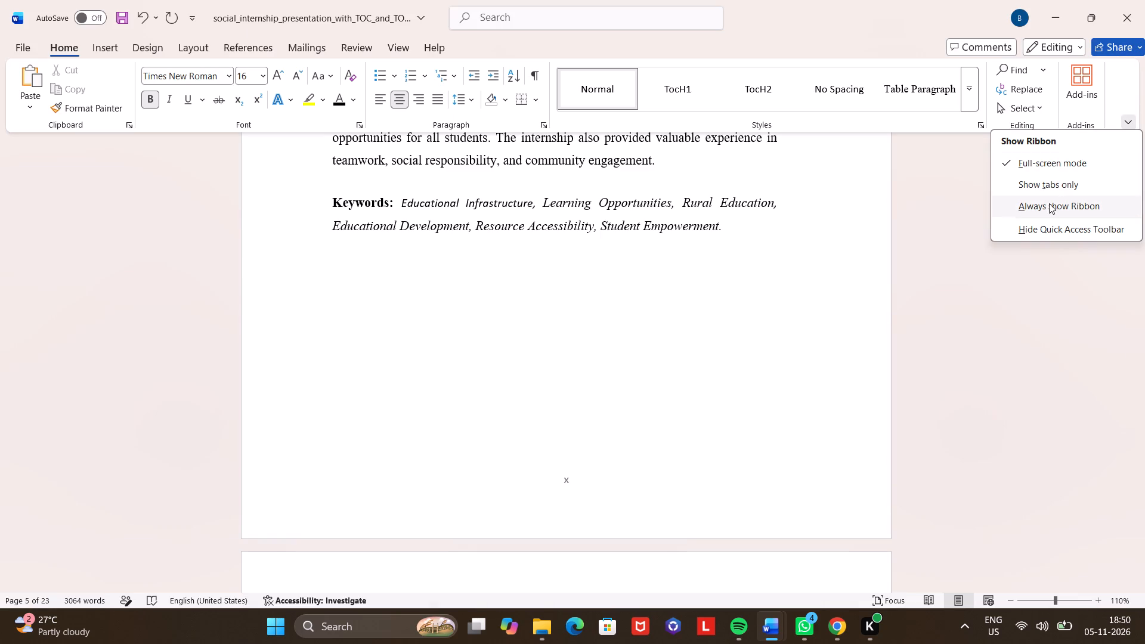
pyautogui.click(1049, 203)
# Insert a blank line before the fourth certificate's heading at the foot of page v, pushing the heading onto the following page.
pyautogui.scroll(7, 954, 216)
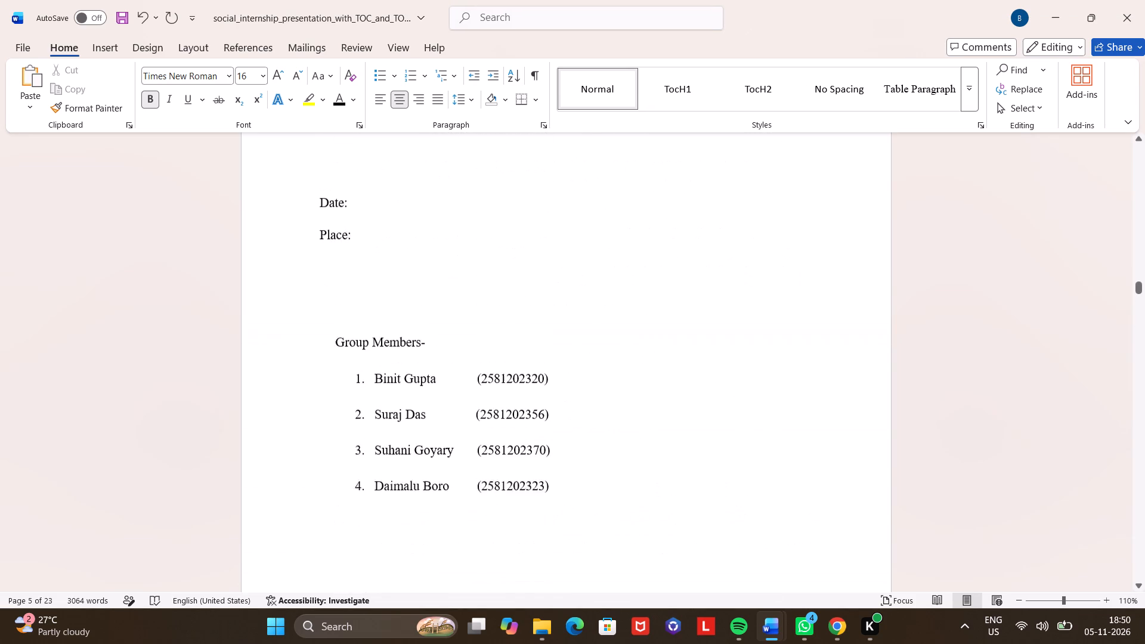
pyautogui.scroll(8, 954, 216)
pyautogui.scroll(-2, 954, 216)
pyautogui.scroll(1, 954, 216)
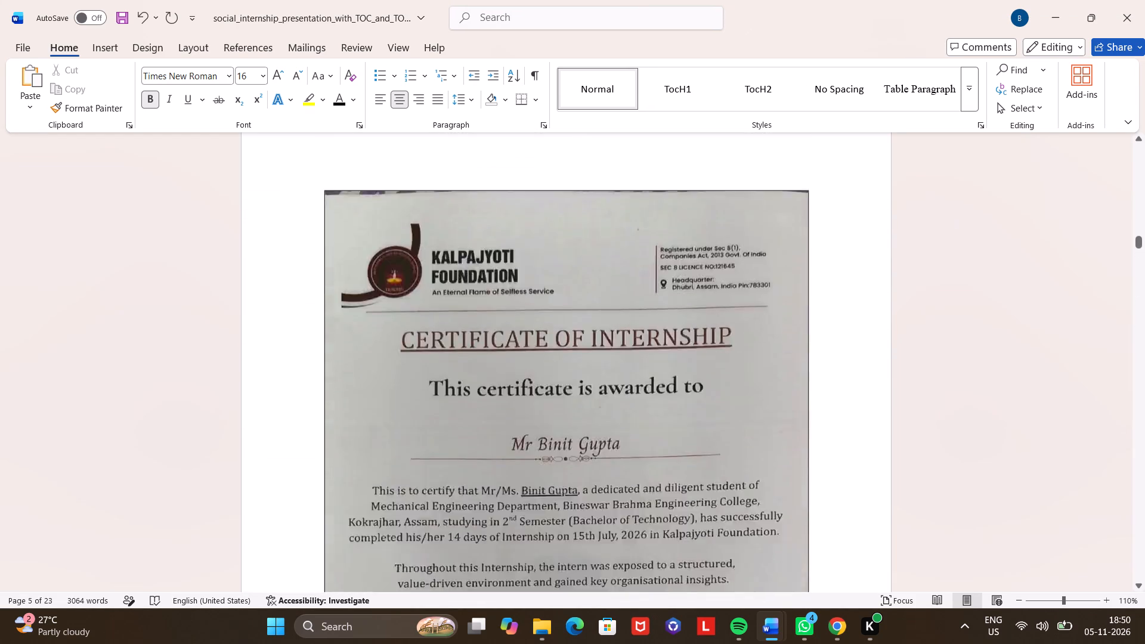
pyautogui.scroll(1, 954, 216)
pyautogui.click(558, 274)
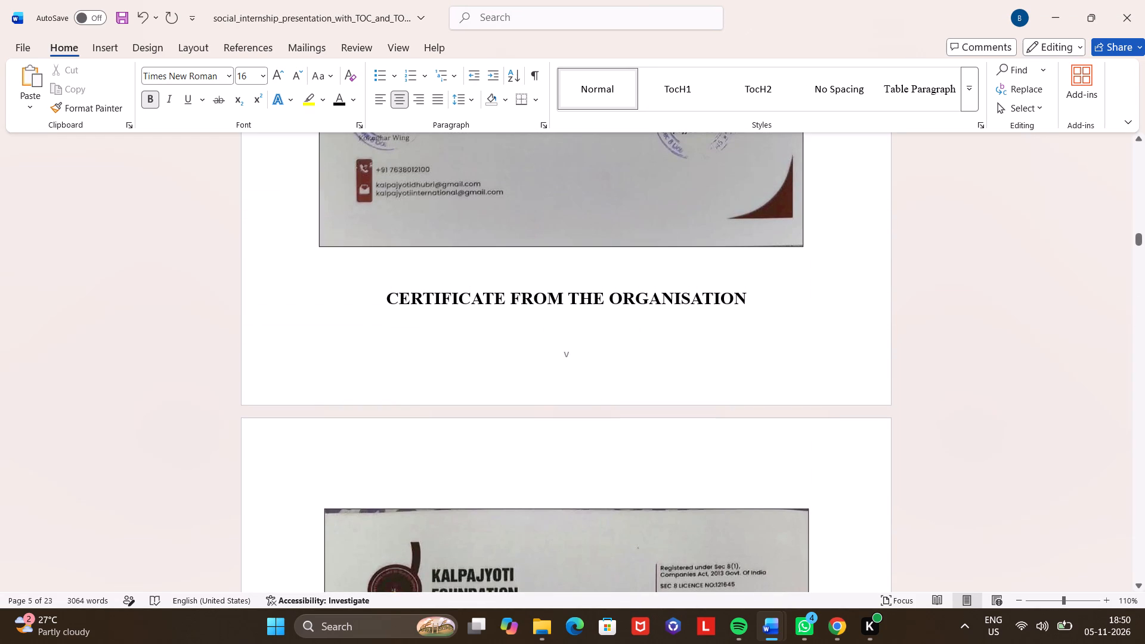
pyautogui.press('Return')
pyautogui.scroll(-4, 558, 274)
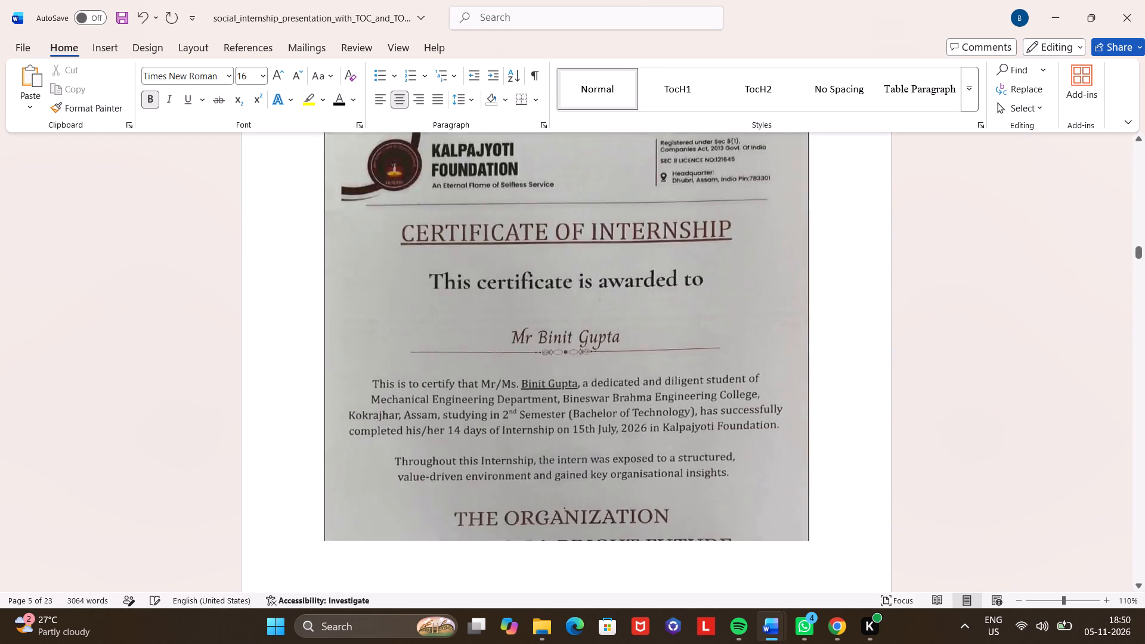
pyautogui.scroll(3, 558, 274)
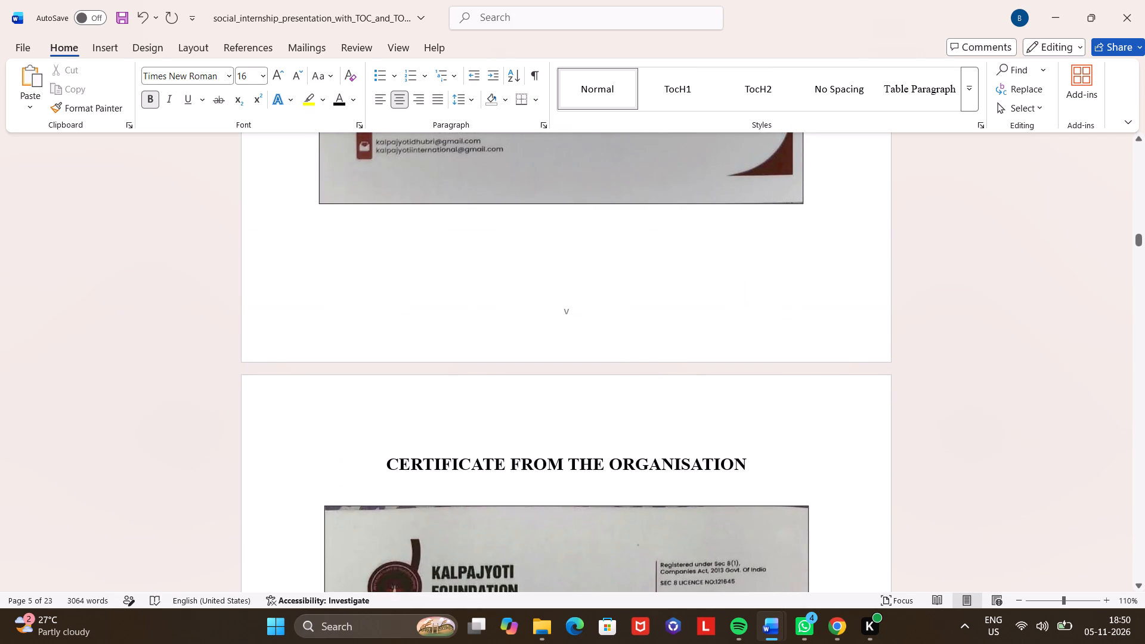
# Nudge the certificate image on page v slightly downward, away from the CERTIFICATE FROM THE ORGANISATION heading.
pyautogui.click(572, 484)
pyautogui.scroll(6, 572, 484)
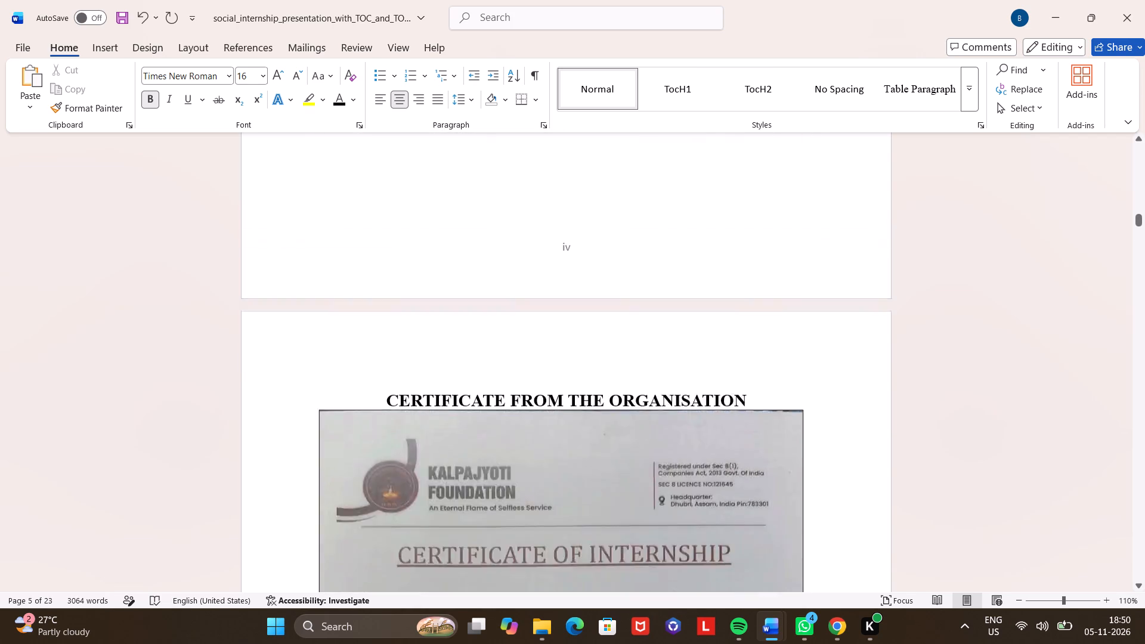
pyautogui.scroll(-1, 572, 484)
pyautogui.click(573, 472)
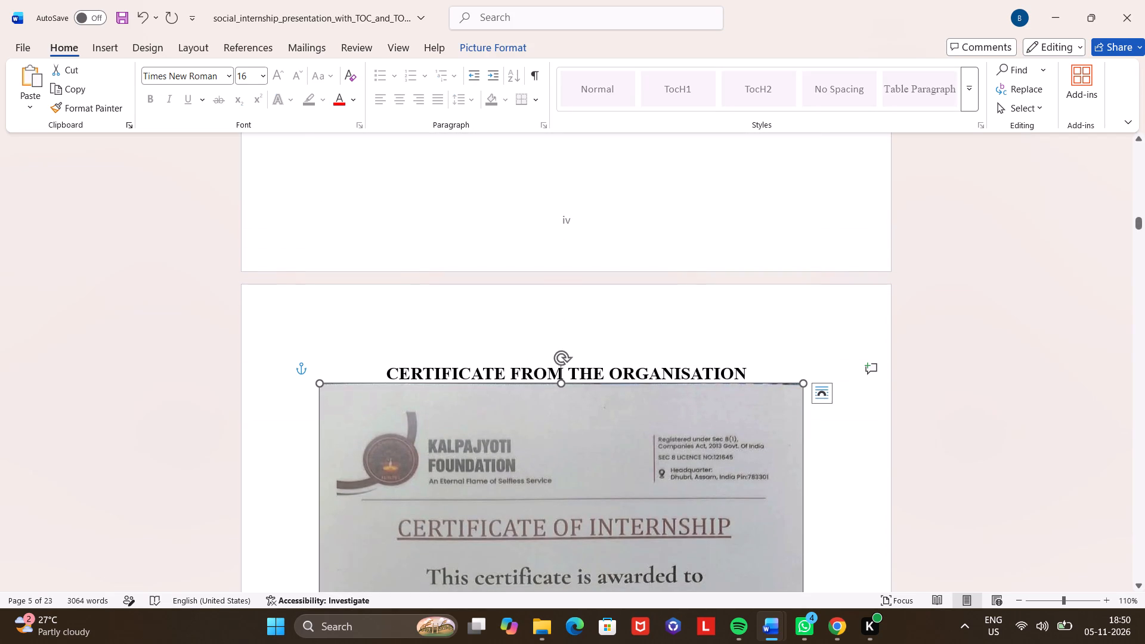
pyautogui.press('Down')
pyautogui.press('Down')
pyautogui.press('Down')
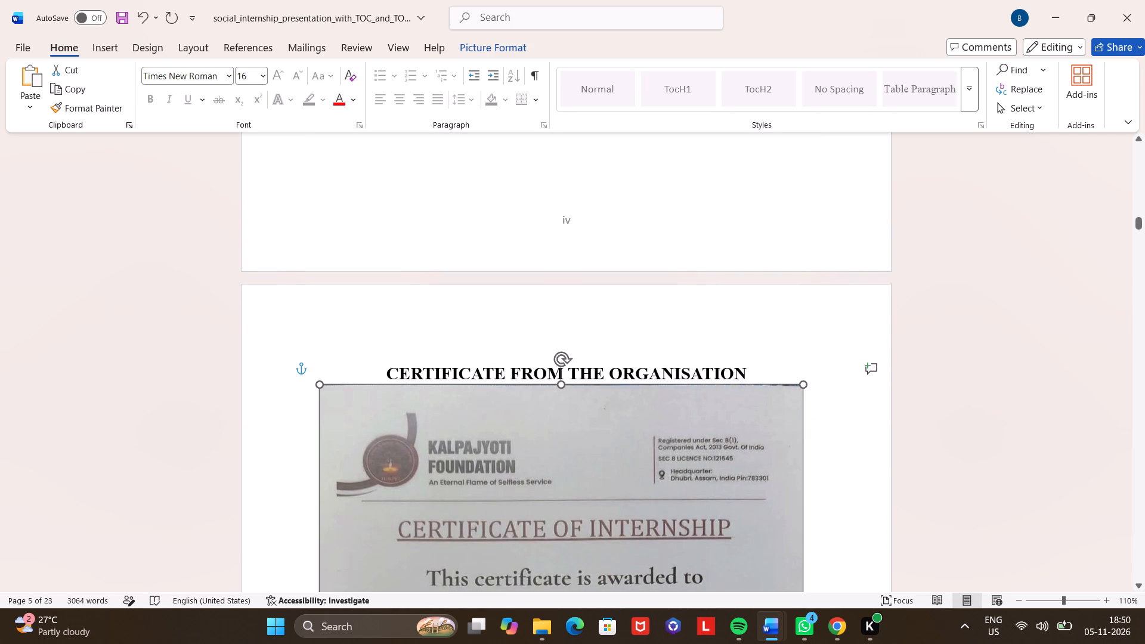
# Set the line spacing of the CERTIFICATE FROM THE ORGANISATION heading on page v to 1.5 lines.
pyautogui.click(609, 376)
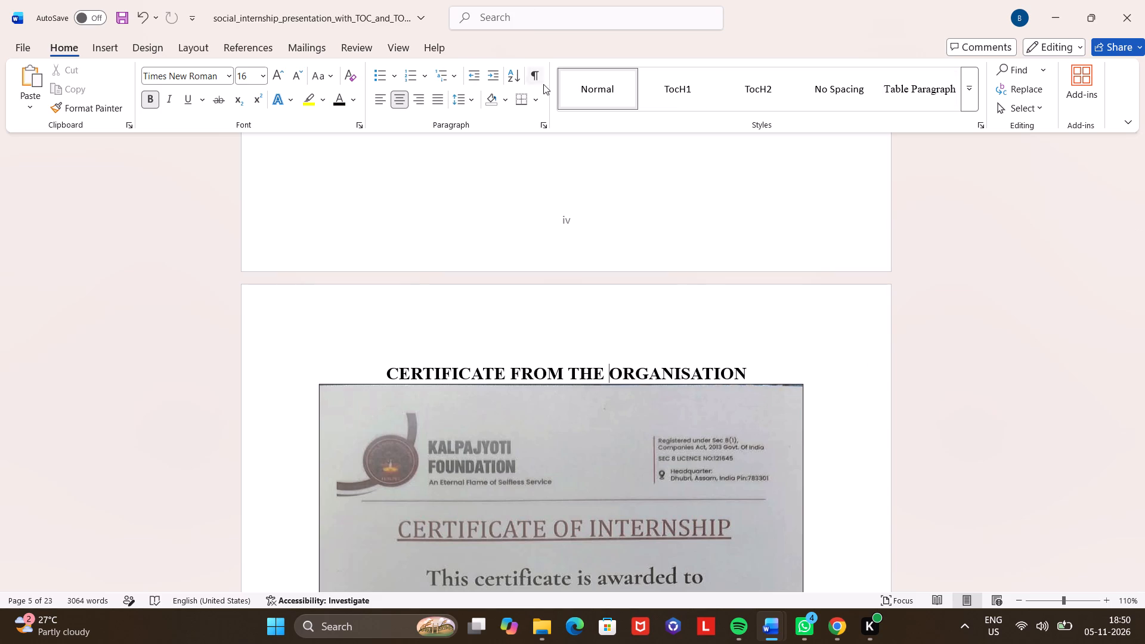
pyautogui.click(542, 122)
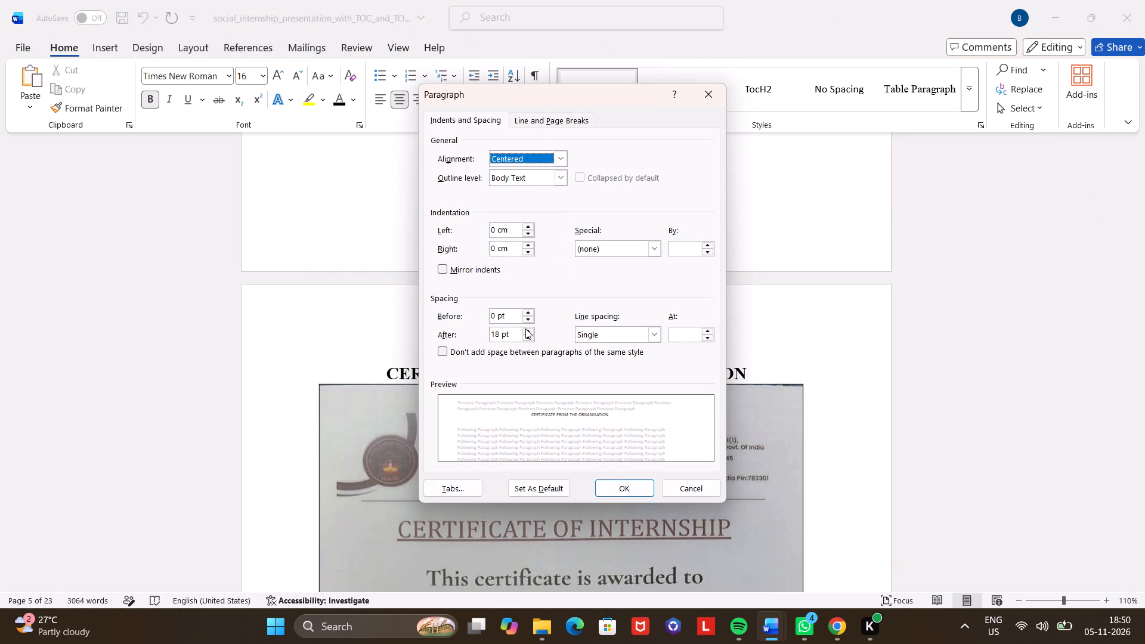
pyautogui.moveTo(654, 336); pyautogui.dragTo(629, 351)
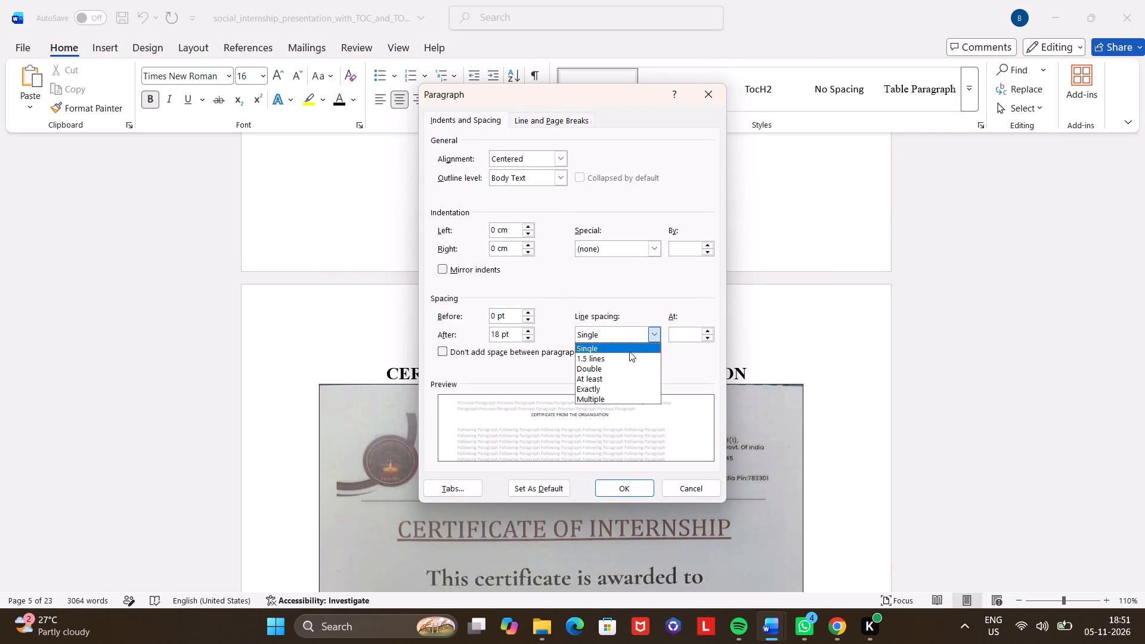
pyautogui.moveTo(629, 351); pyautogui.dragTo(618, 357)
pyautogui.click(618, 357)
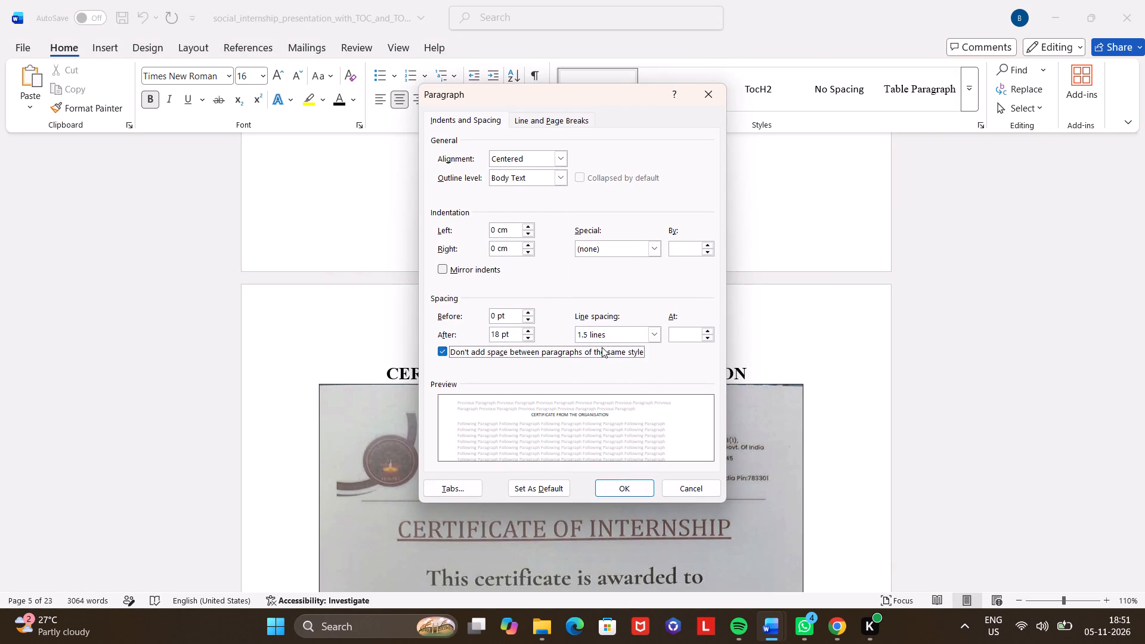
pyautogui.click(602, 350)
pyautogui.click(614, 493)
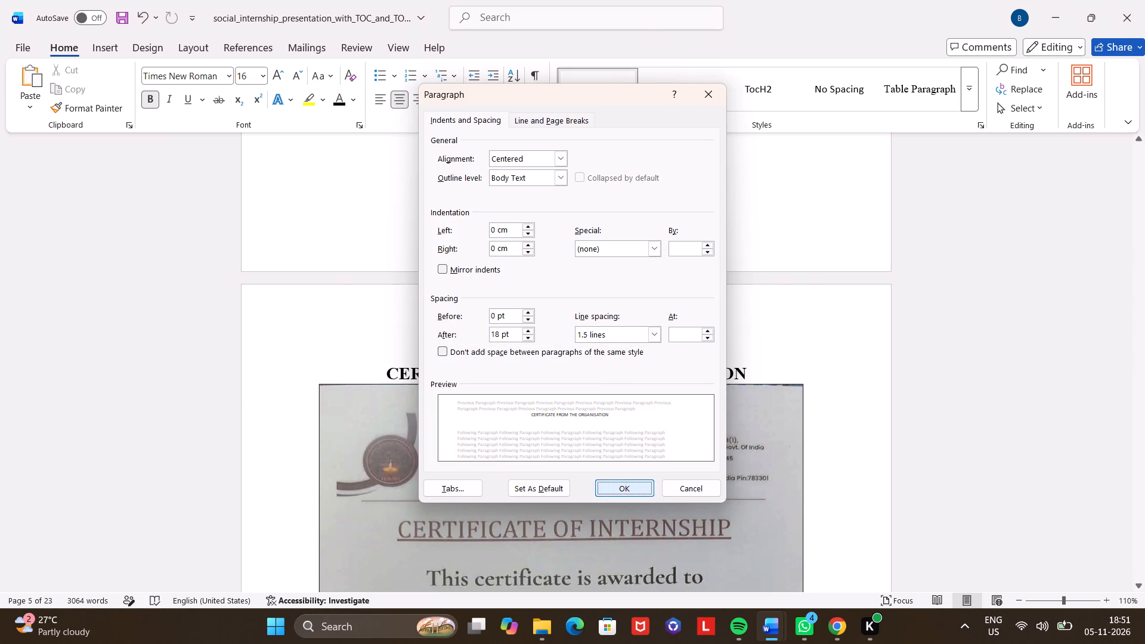
# Compare the height and width of the certificate images on pages iv and v.
pyautogui.scroll(-3, 639, 428)
pyautogui.scroll(2, 639, 428)
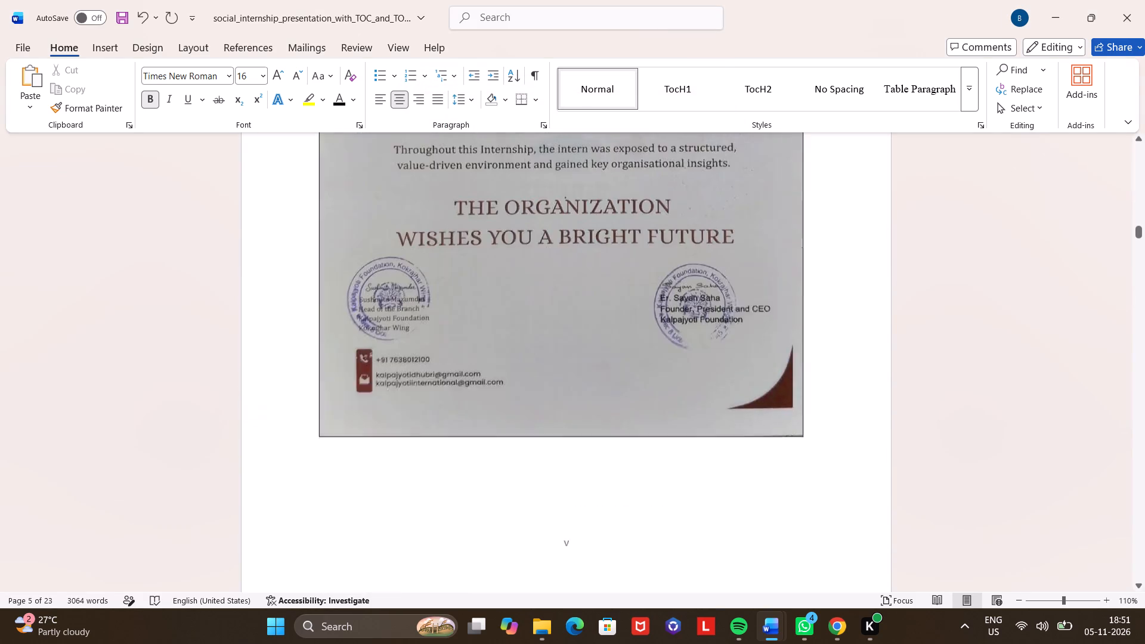
pyautogui.scroll(2, 639, 428)
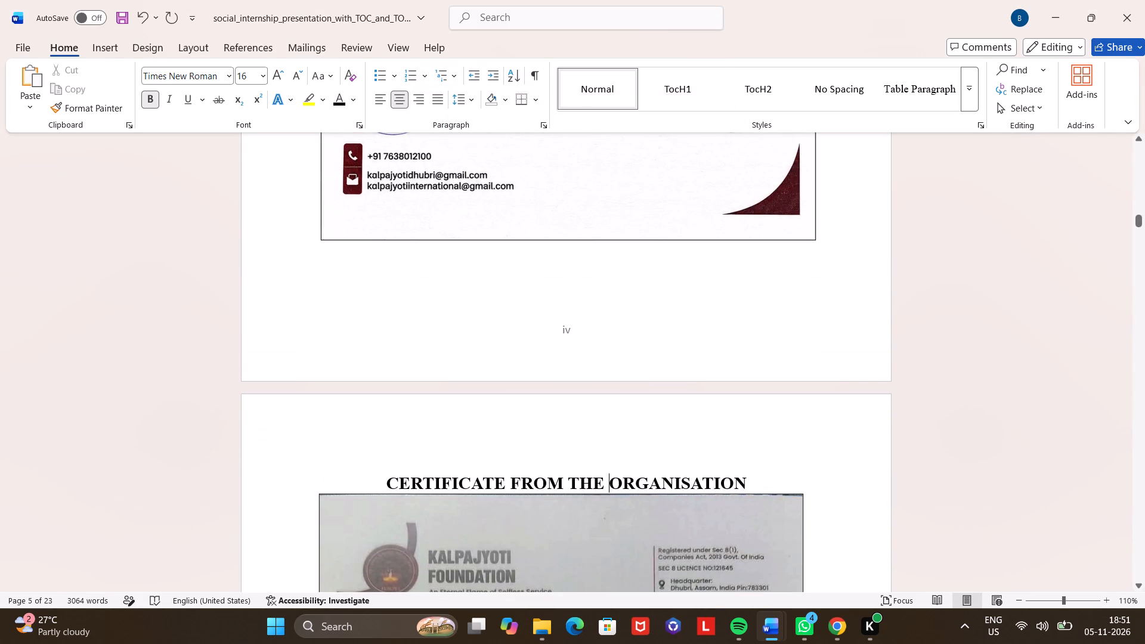
pyautogui.click(617, 569)
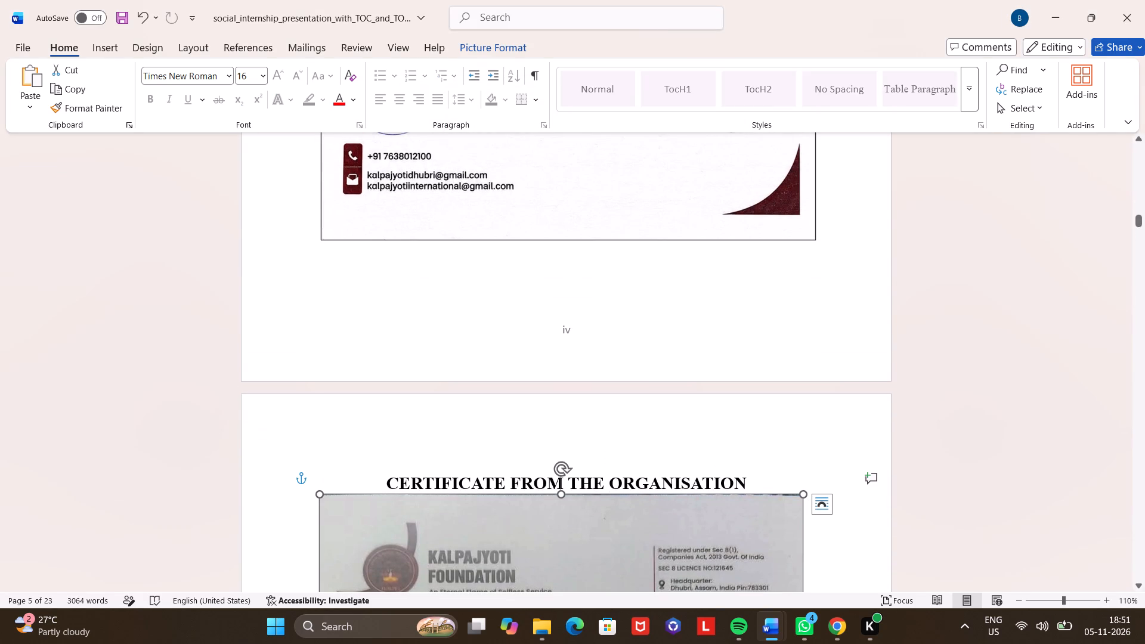
pyautogui.doubleClick(639, 564)
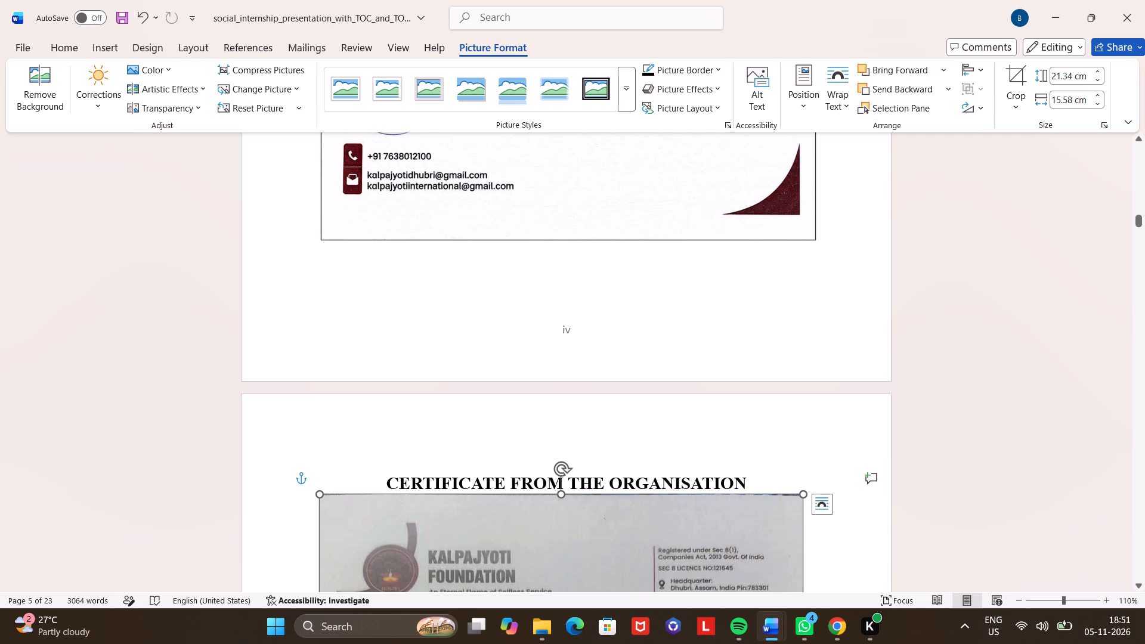
pyautogui.doubleClick(687, 213)
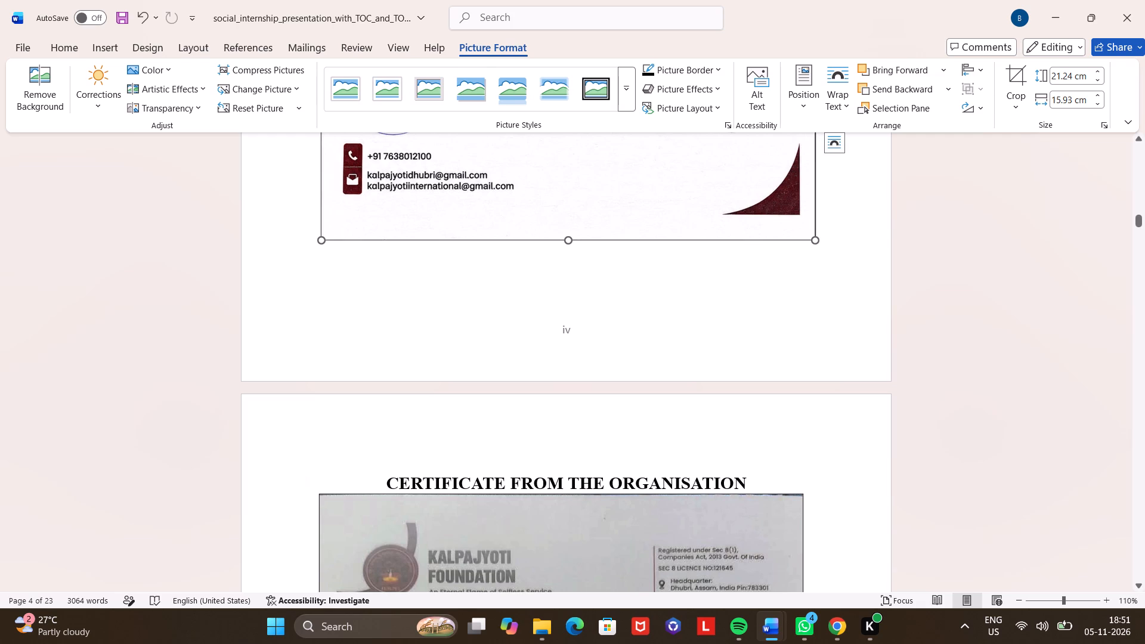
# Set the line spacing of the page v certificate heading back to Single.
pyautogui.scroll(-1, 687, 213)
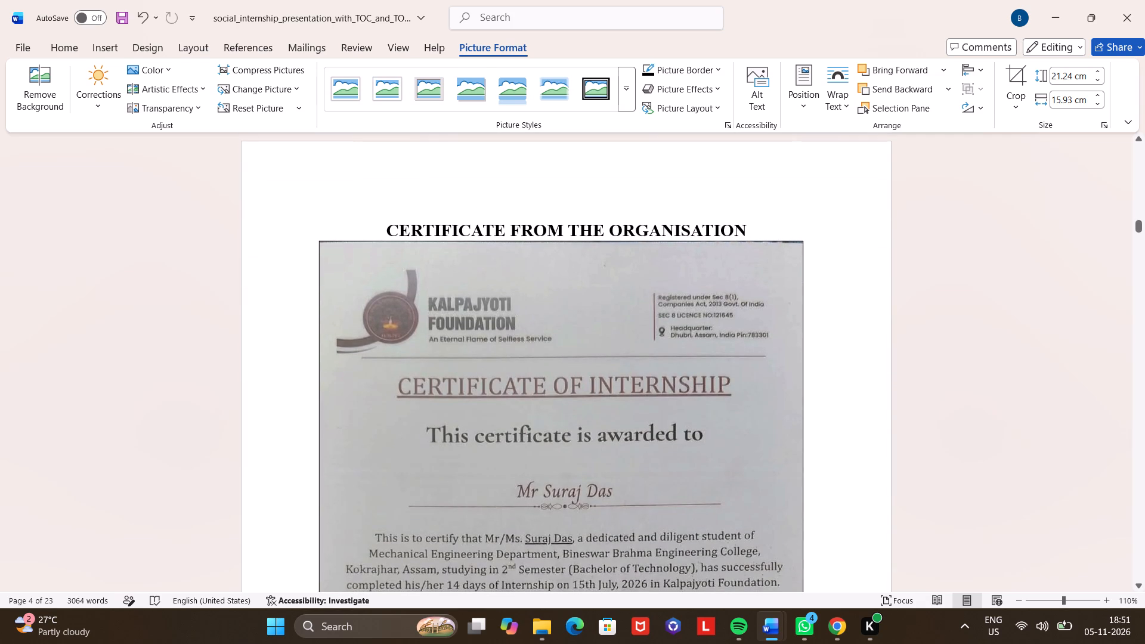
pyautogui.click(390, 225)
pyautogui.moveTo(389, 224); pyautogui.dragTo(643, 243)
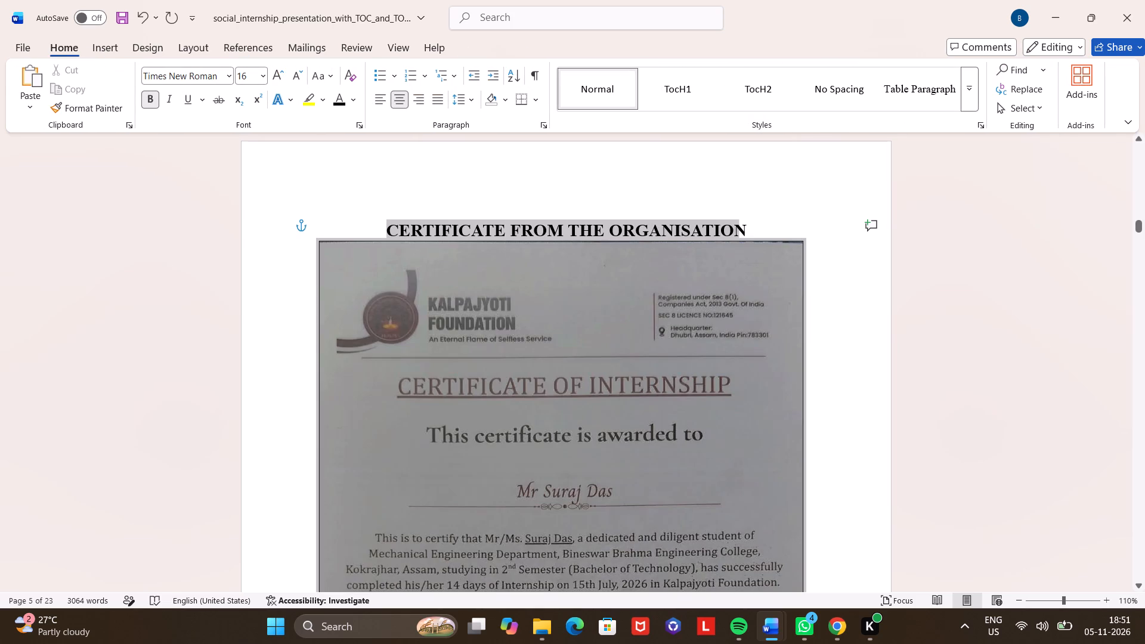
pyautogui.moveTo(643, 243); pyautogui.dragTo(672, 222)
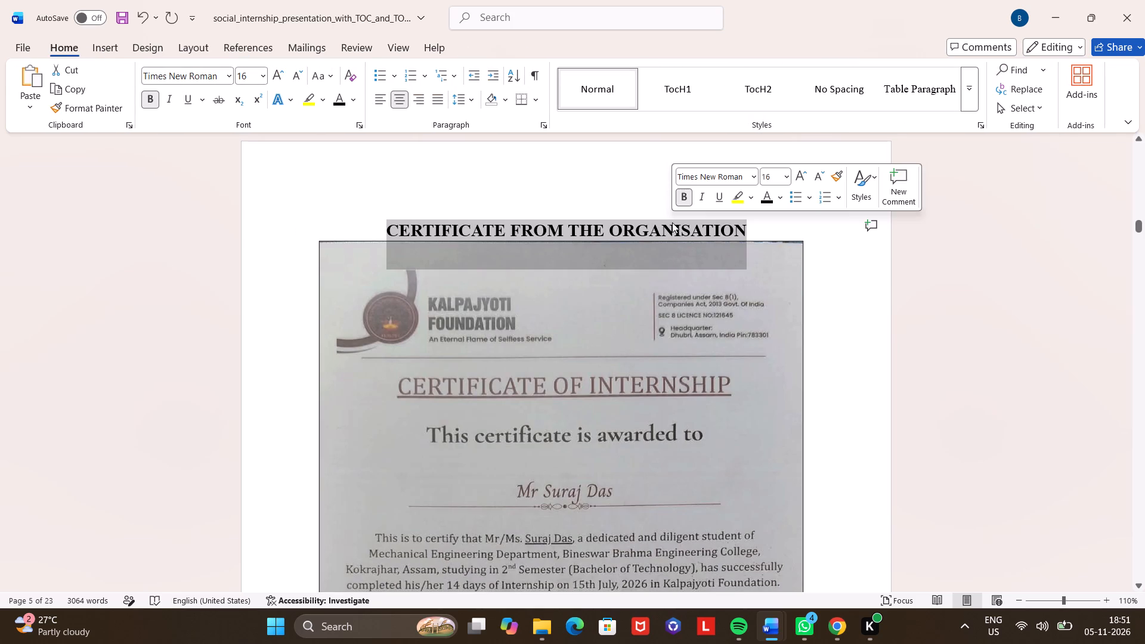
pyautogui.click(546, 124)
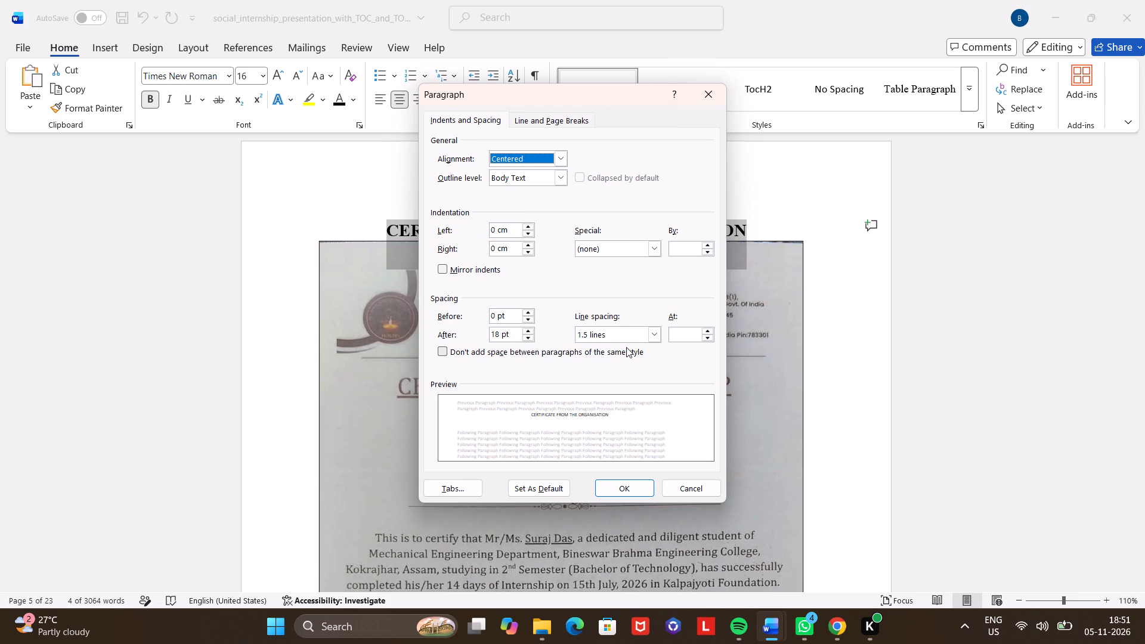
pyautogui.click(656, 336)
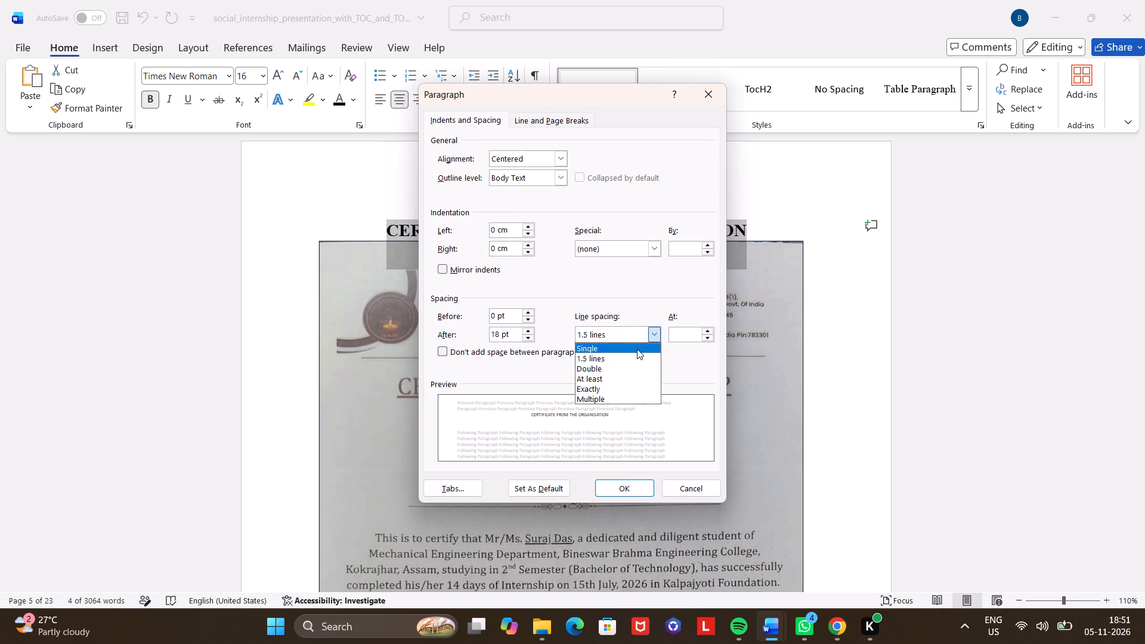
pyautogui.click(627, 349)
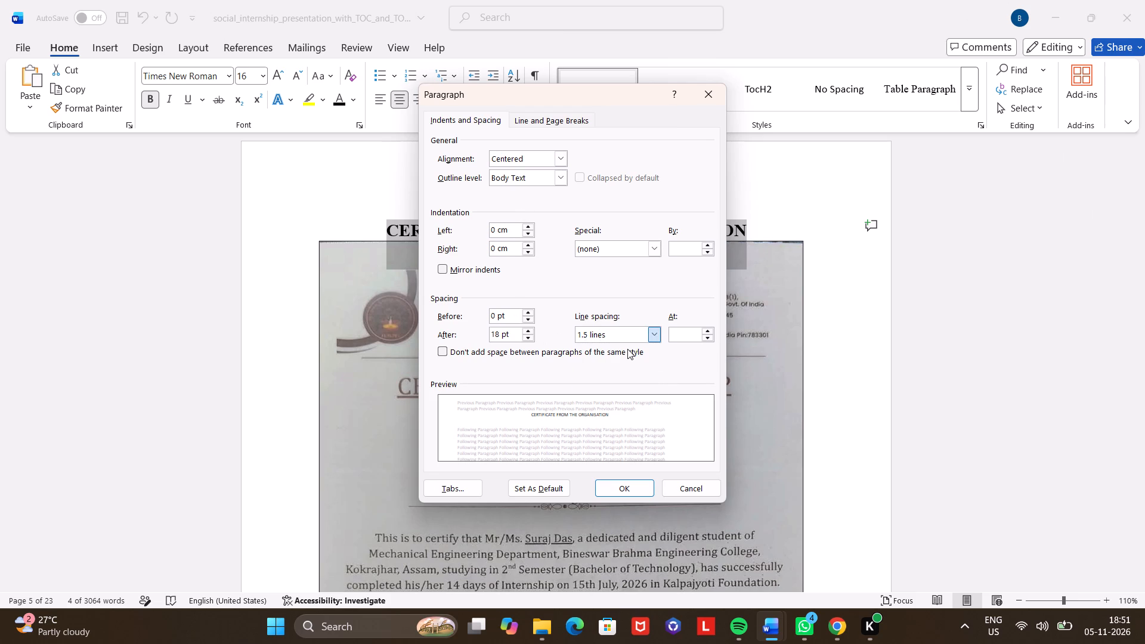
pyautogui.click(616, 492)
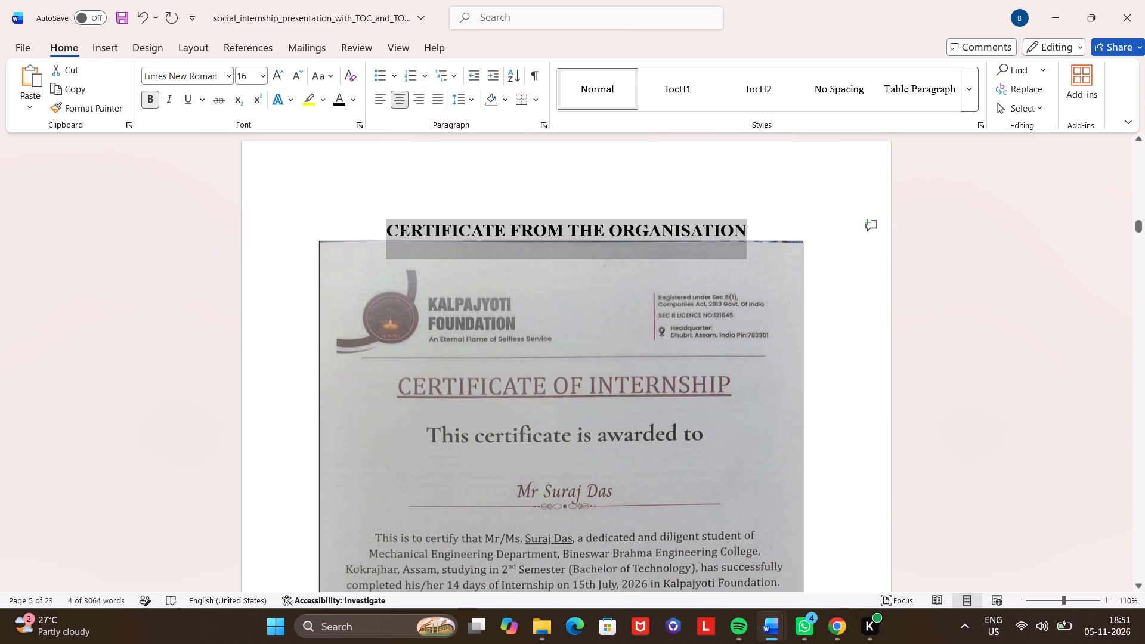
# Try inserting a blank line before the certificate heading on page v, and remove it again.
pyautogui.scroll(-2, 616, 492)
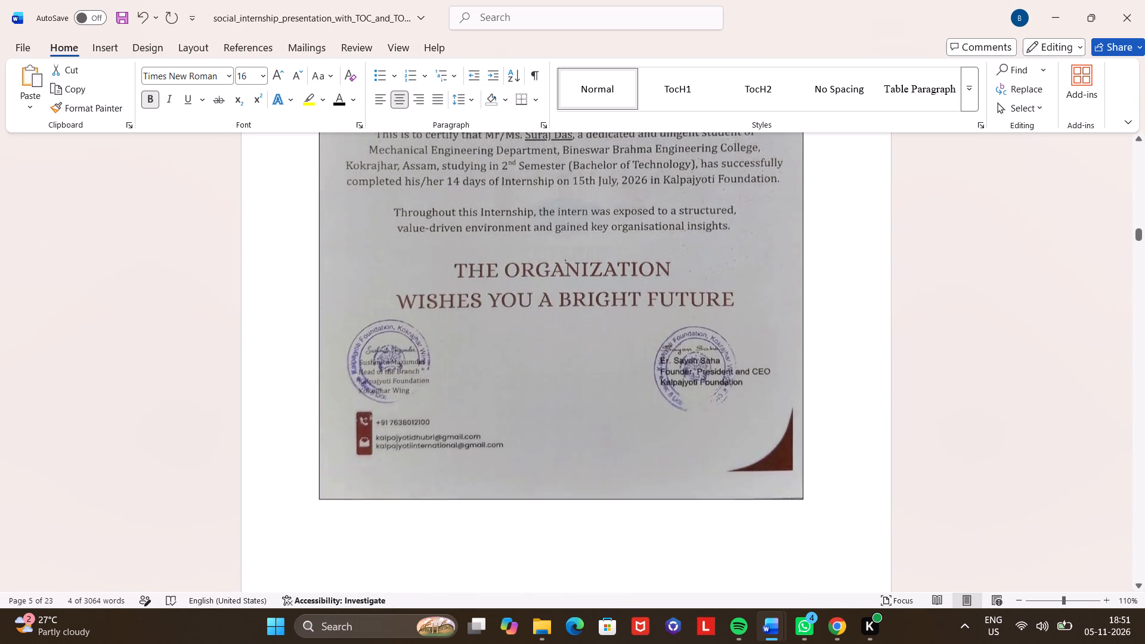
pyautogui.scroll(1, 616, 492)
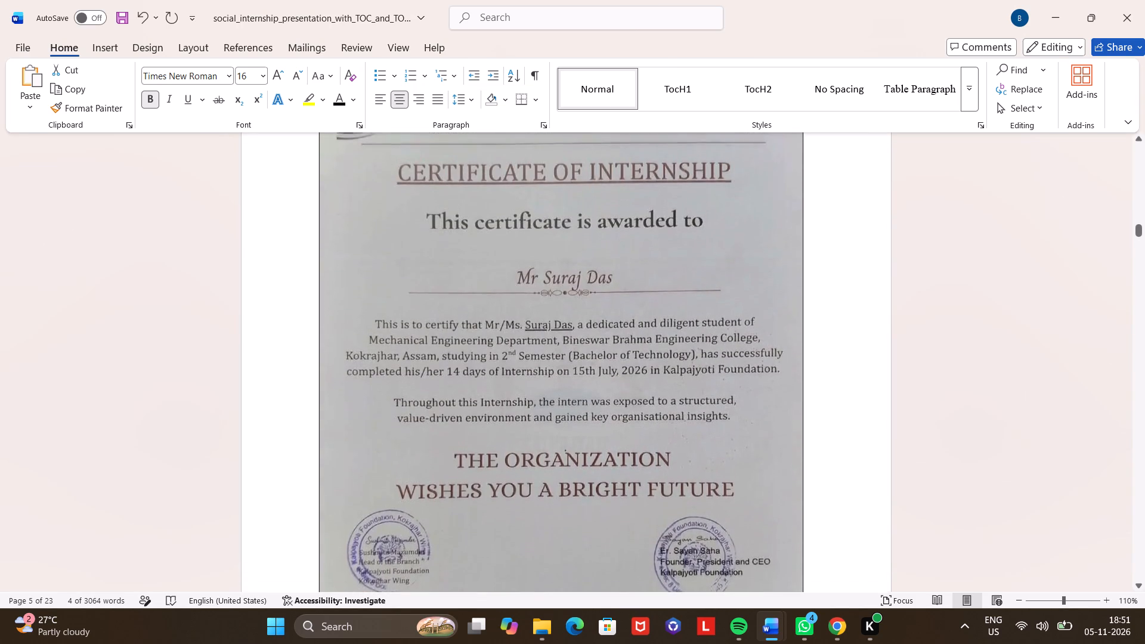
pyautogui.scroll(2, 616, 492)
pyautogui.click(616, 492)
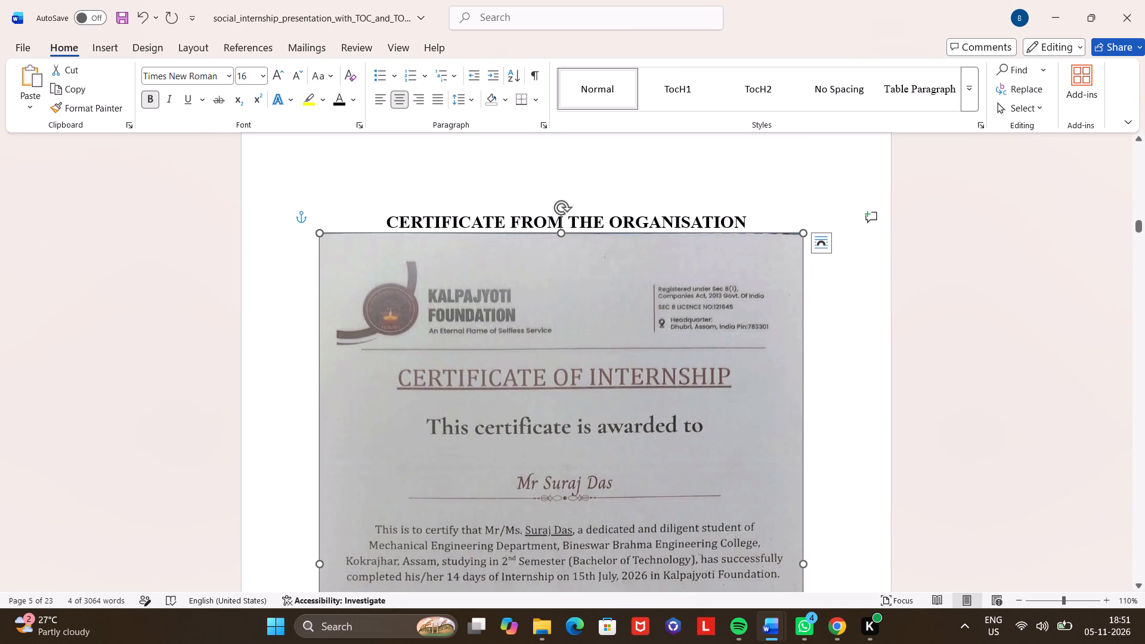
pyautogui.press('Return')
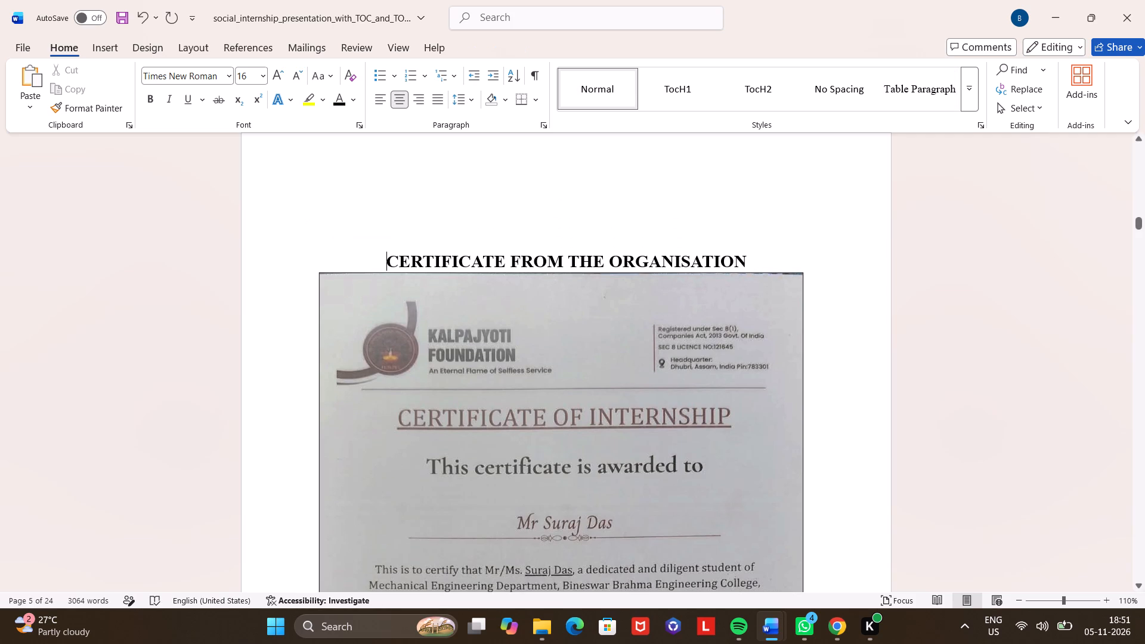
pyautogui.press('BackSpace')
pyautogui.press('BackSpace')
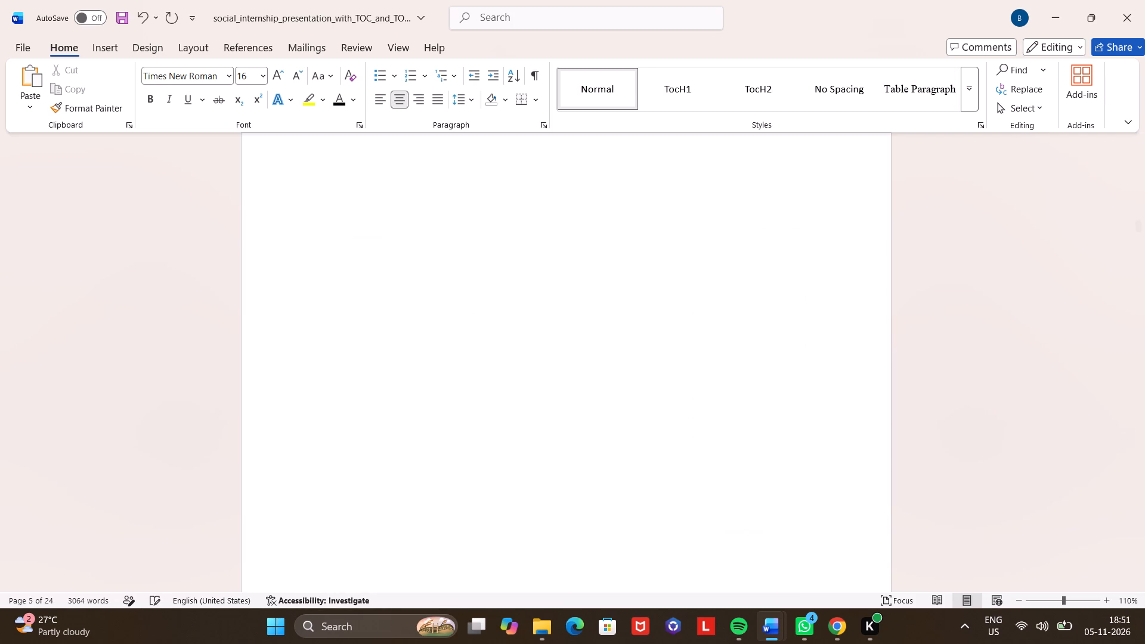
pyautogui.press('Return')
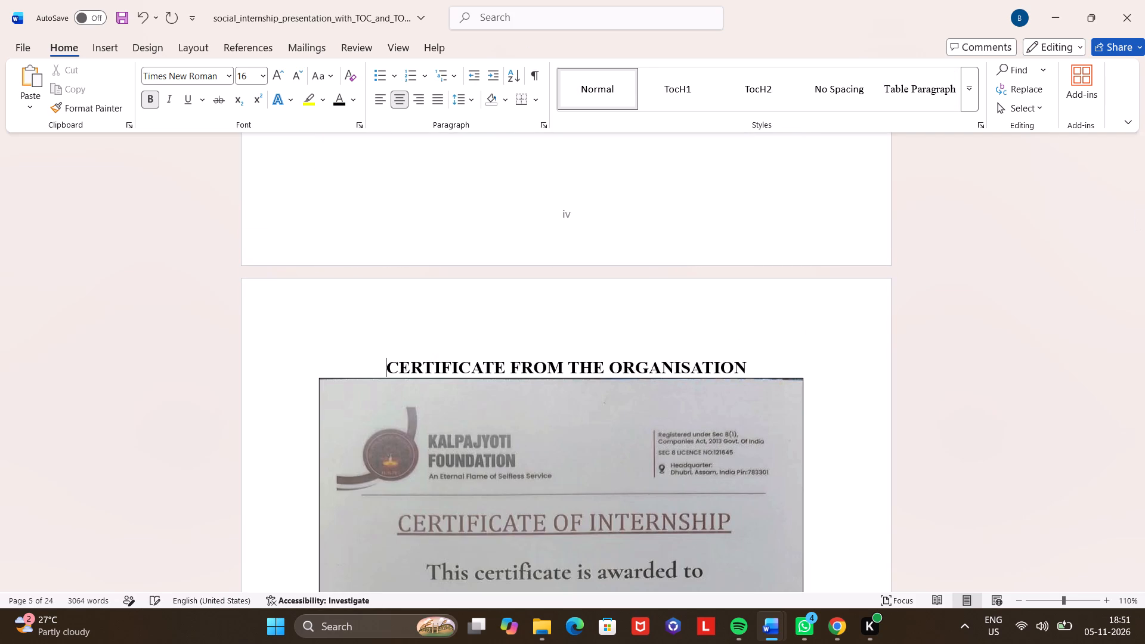
# Move the certificate image on page v down so its gap below the heading matches the certificate on page vi.
pyautogui.keyDown('ctrl'); pyautogui.scroll(-3, 616, 492); pyautogui.keyUp('ctrl')
pyautogui.scroll(-1, 704, 623)
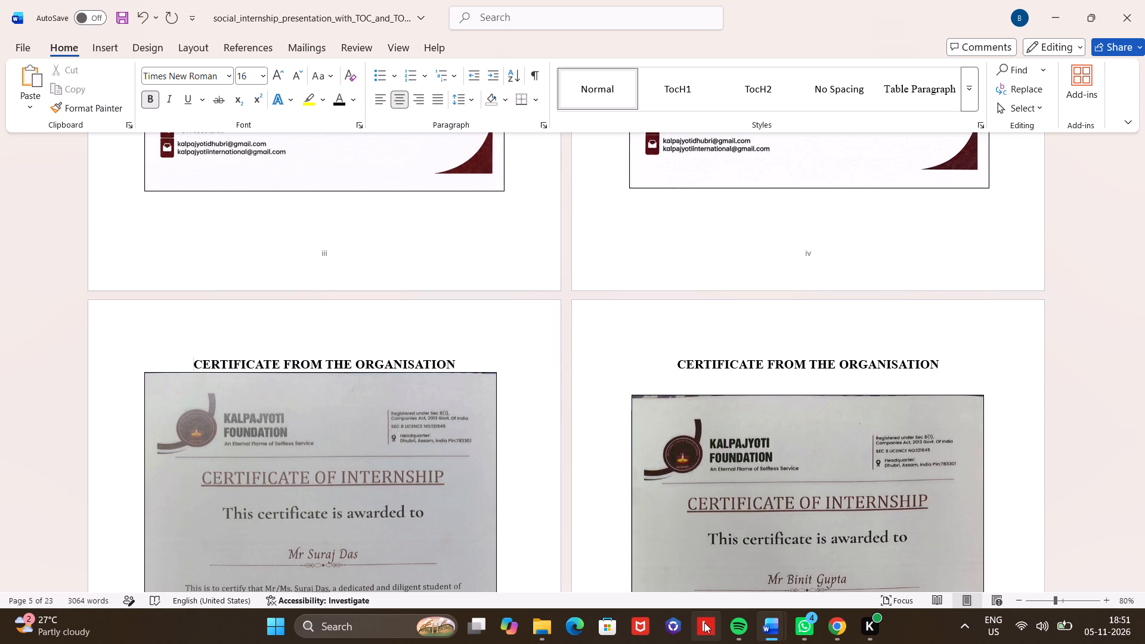
pyautogui.doubleClick(691, 507)
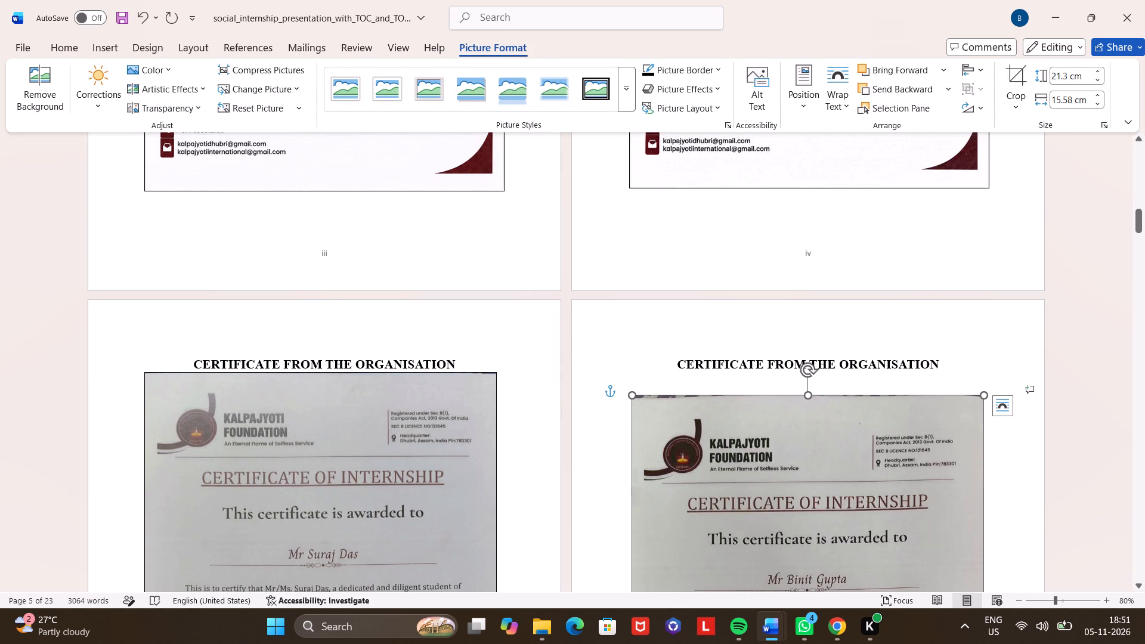
pyautogui.doubleClick(281, 512)
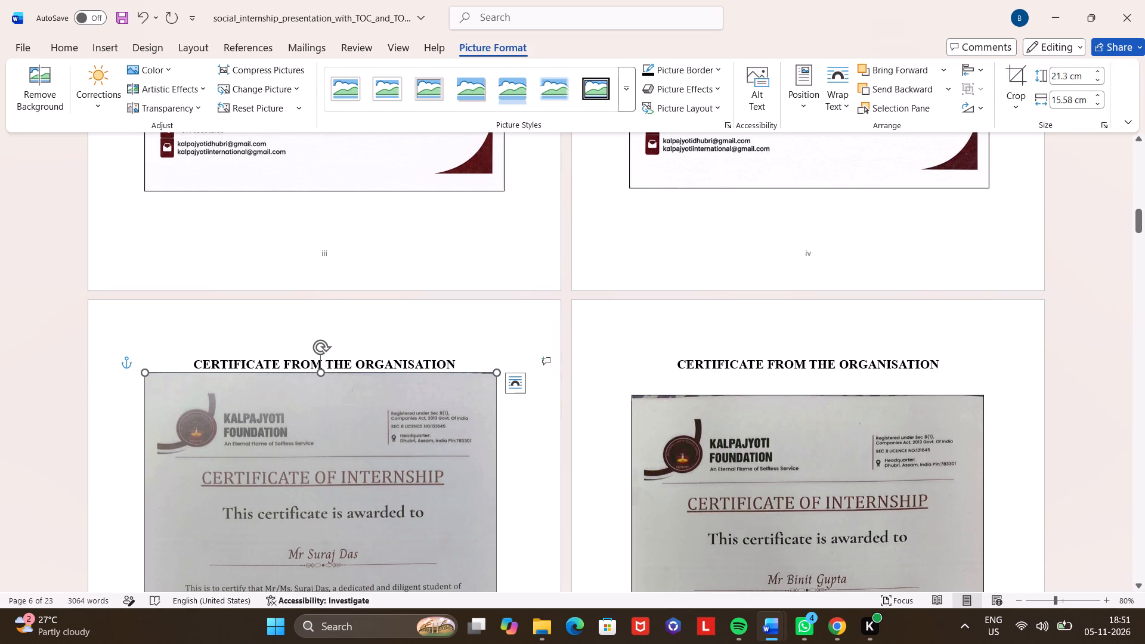
pyautogui.doubleClick(784, 479)
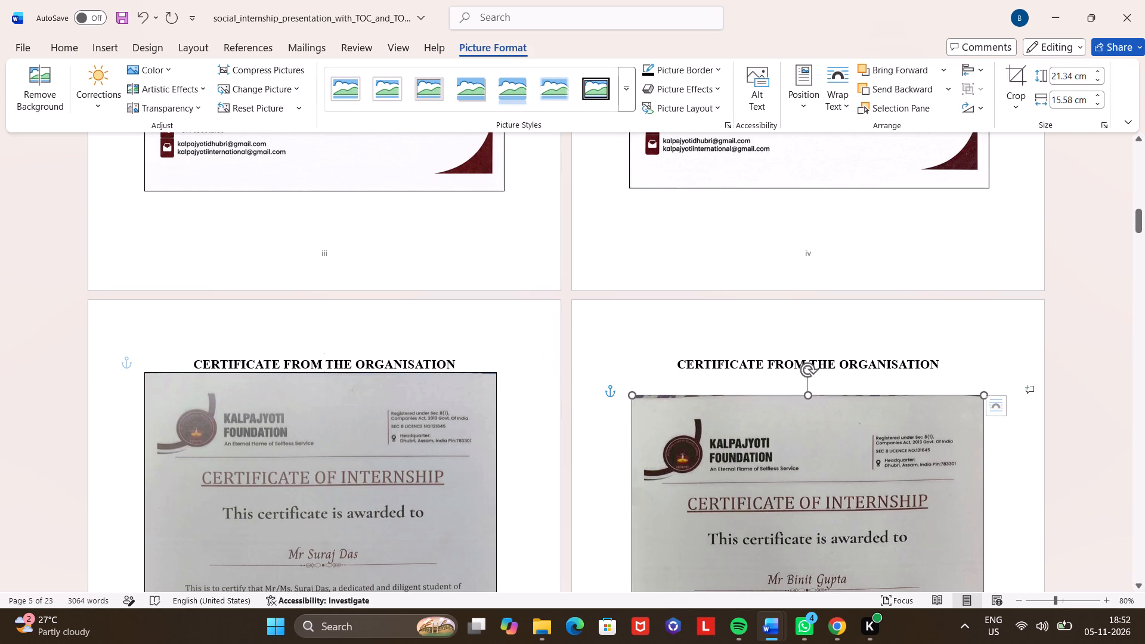
pyautogui.doubleClick(416, 484)
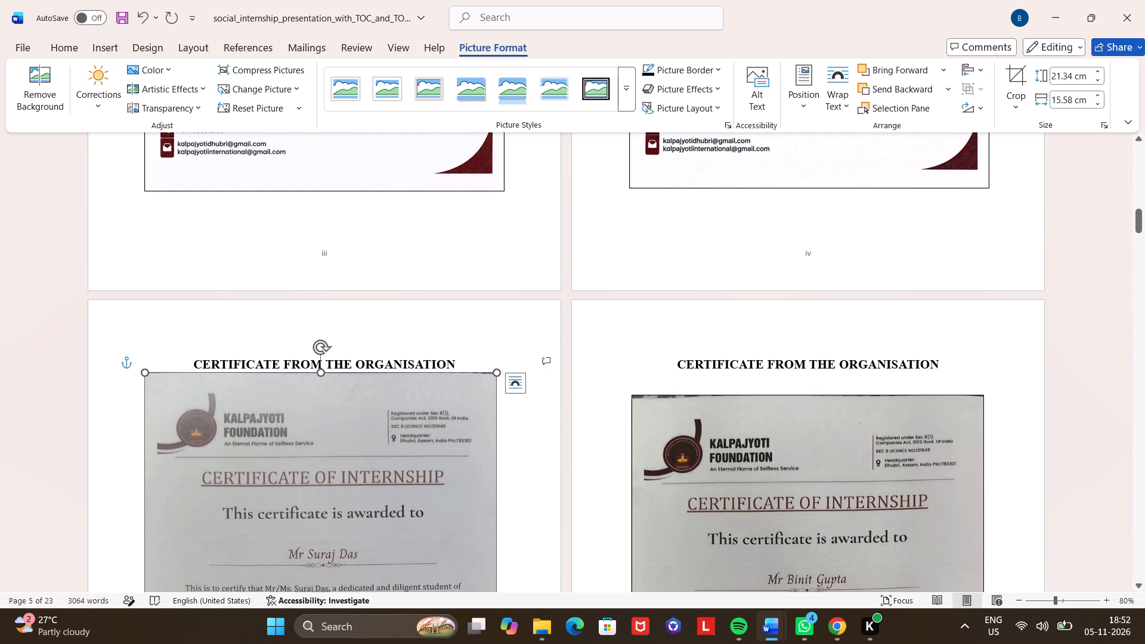
pyautogui.press('Down')
pyautogui.press('Down')
pyautogui.press('Down')
pyautogui.press('Down')
pyautogui.press('Down')
pyautogui.press('Down')
pyautogui.press('Down')
pyautogui.press('Down')
pyautogui.press('Down')
pyautogui.press('Down')
pyautogui.press('Down')
pyautogui.press('Down')
pyautogui.press('Down')
pyautogui.press('Down')
pyautogui.press('Down')
pyautogui.press('Down')
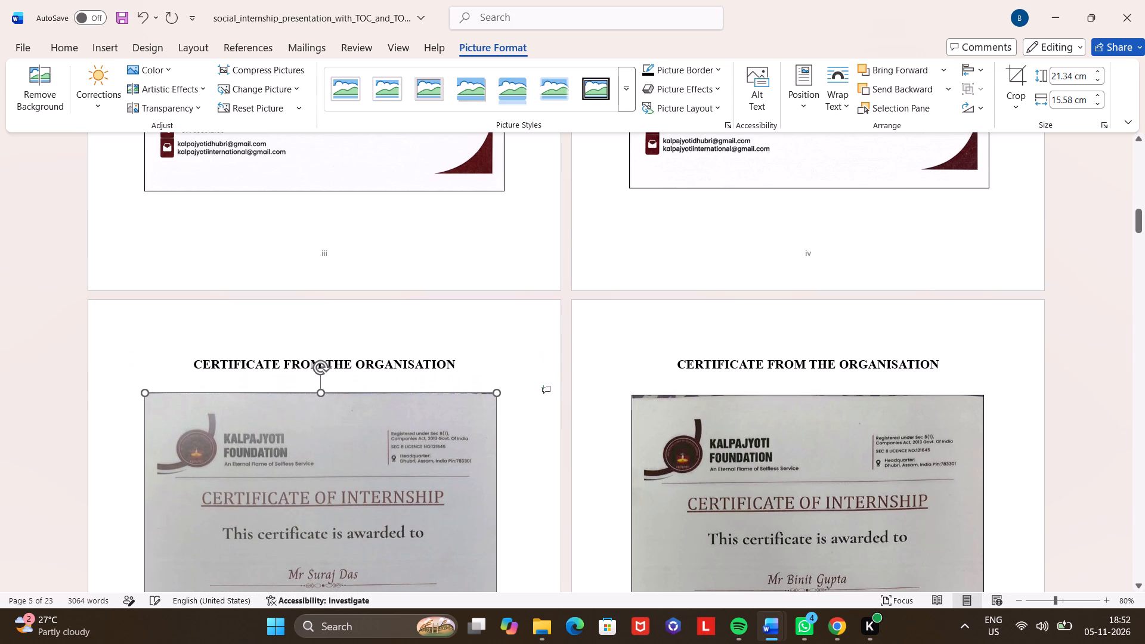
pyautogui.press('Down')
pyautogui.press('Down')
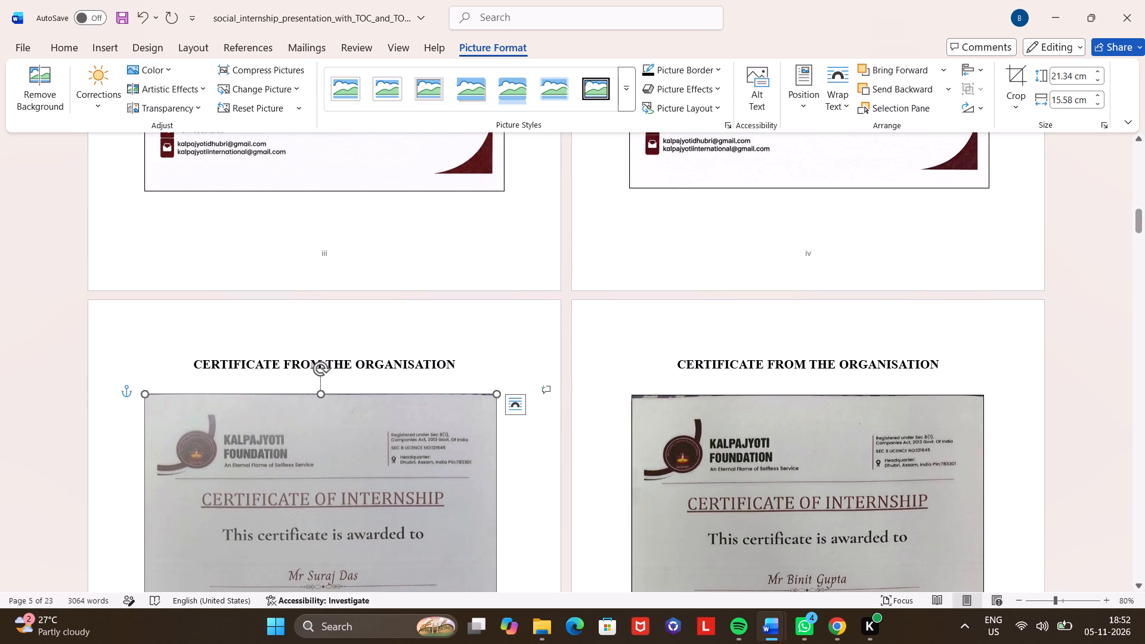
pyautogui.click(395, 384)
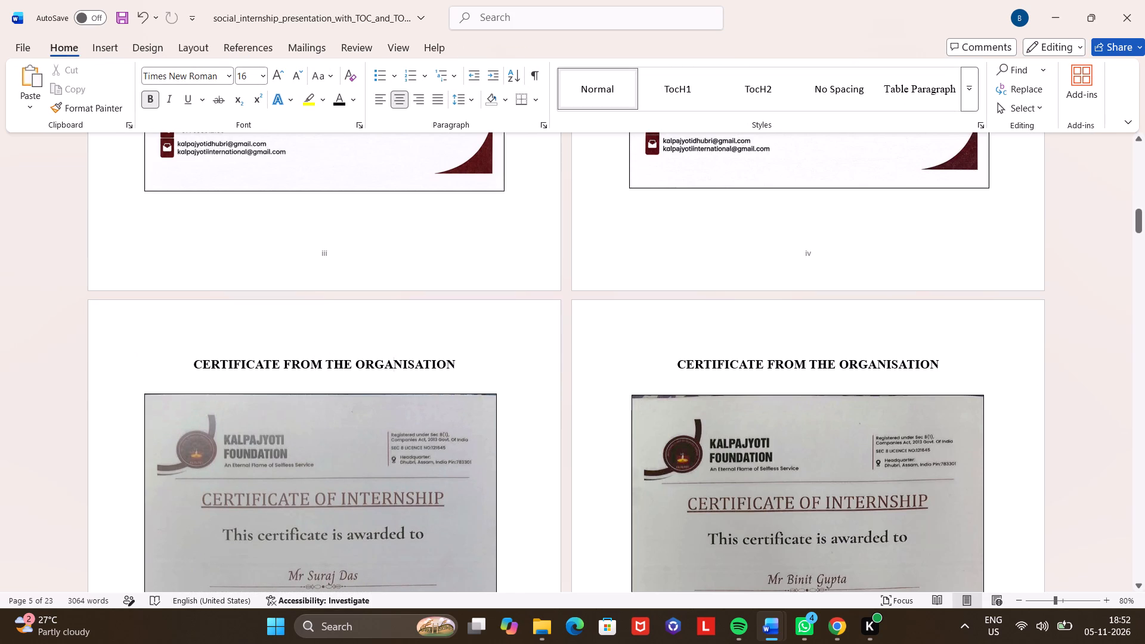
# Nudge the certificate image on page v vertically until its top edge lines up with the certificate on page vi.
pyautogui.click(423, 420)
pyautogui.press('Down')
pyautogui.press('Down')
pyautogui.press('Down')
pyautogui.press('Down')
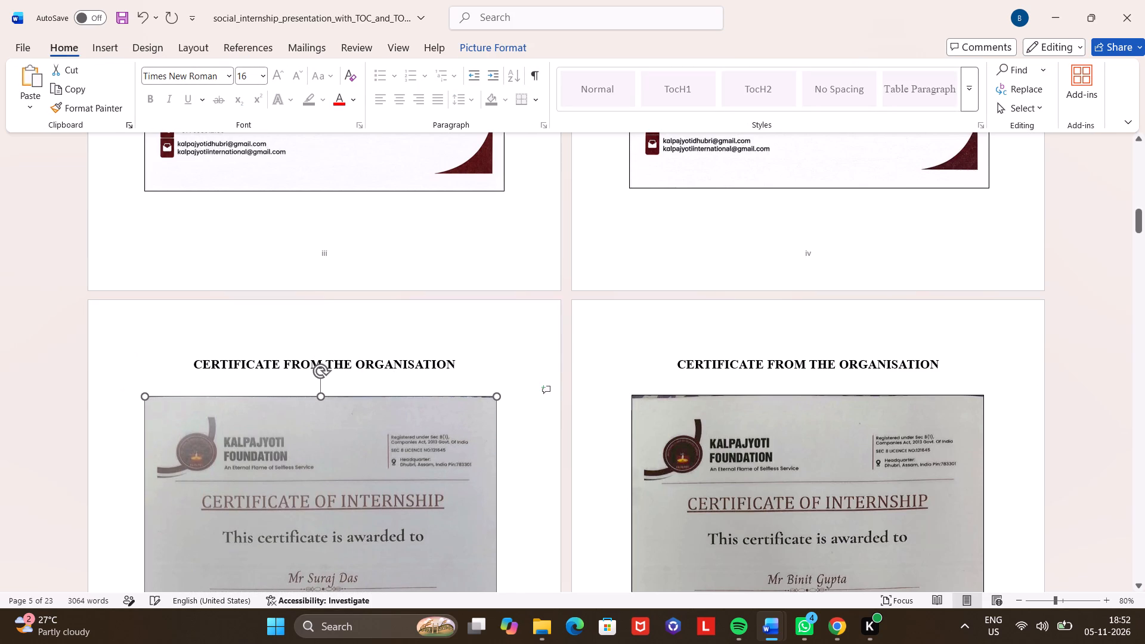
pyautogui.press('Down')
pyautogui.press('Down')
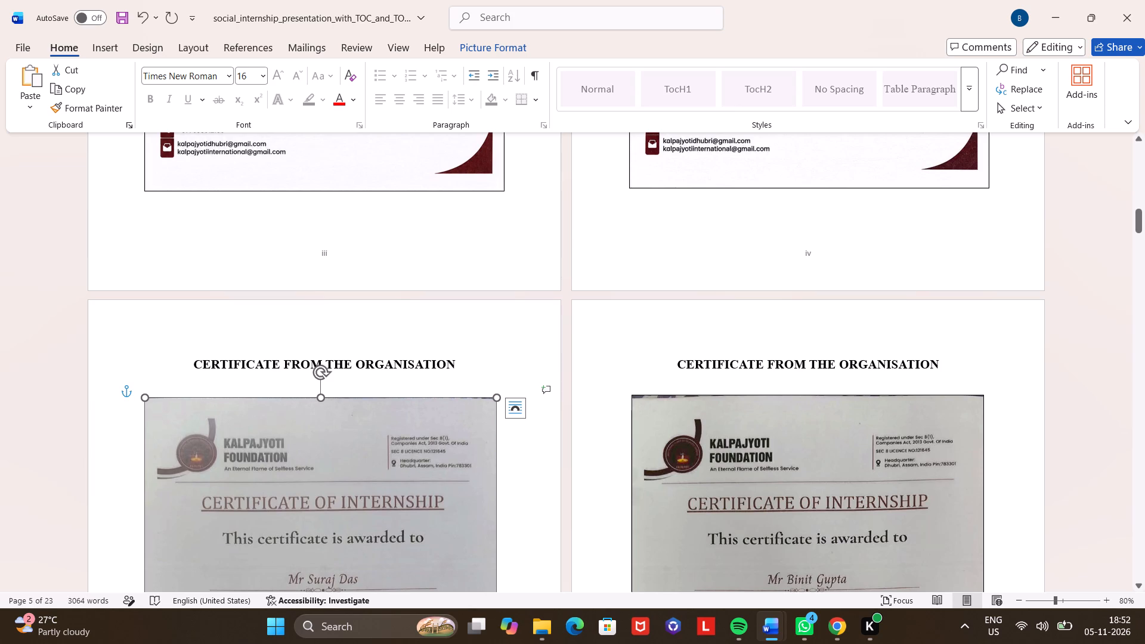
pyautogui.click(365, 380)
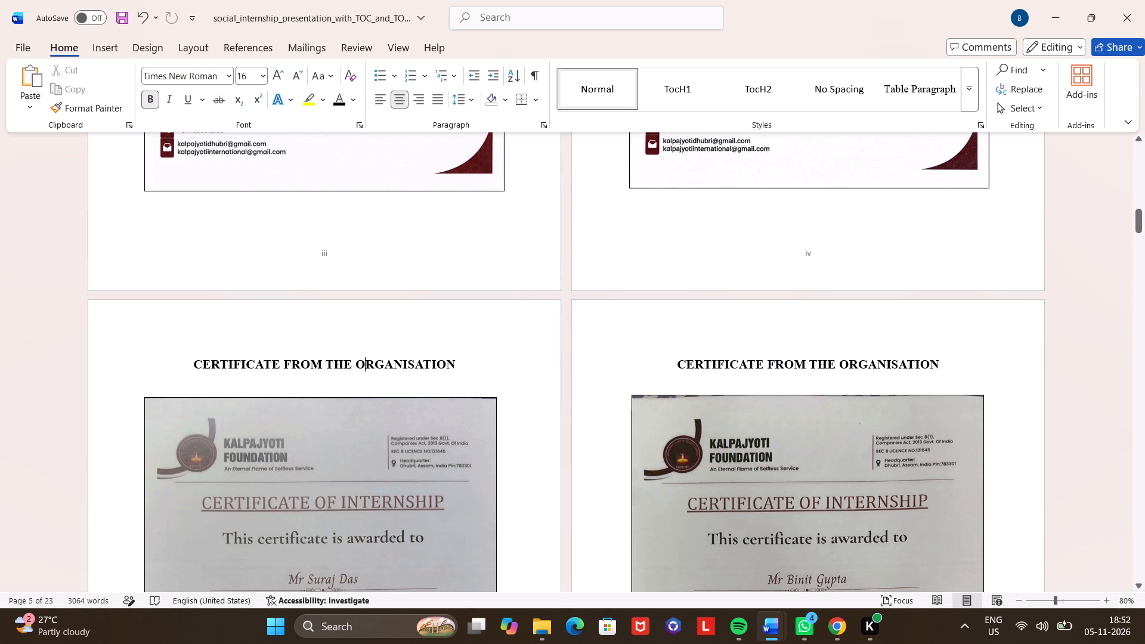
pyautogui.click(455, 418)
pyautogui.press('Up')
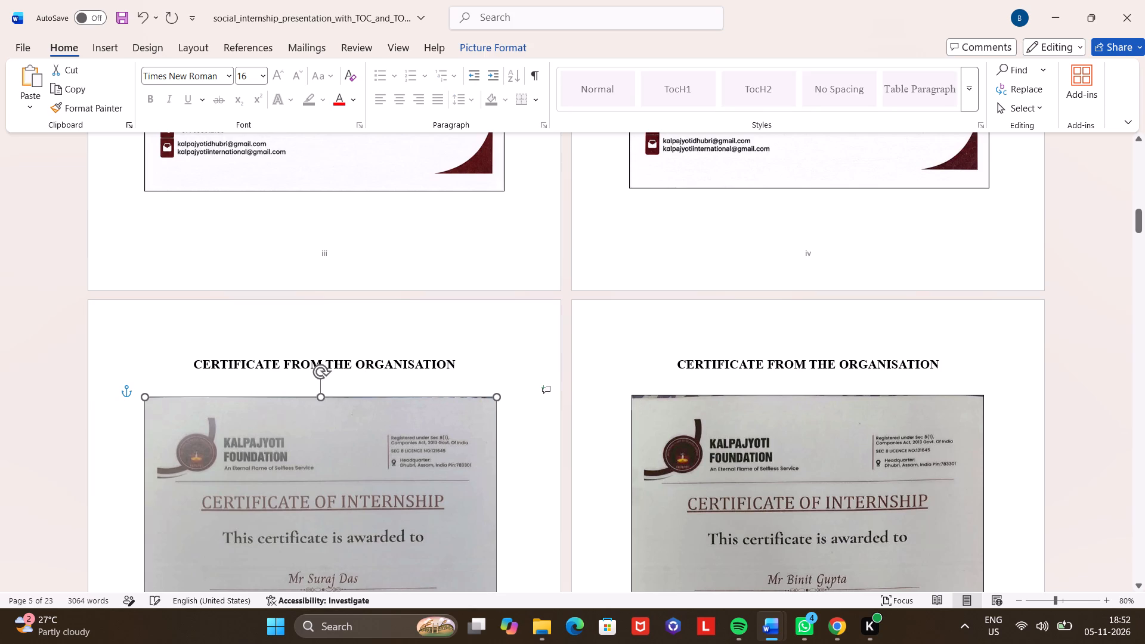
pyautogui.press('Up')
pyautogui.press('Up')
pyautogui.press('Up')
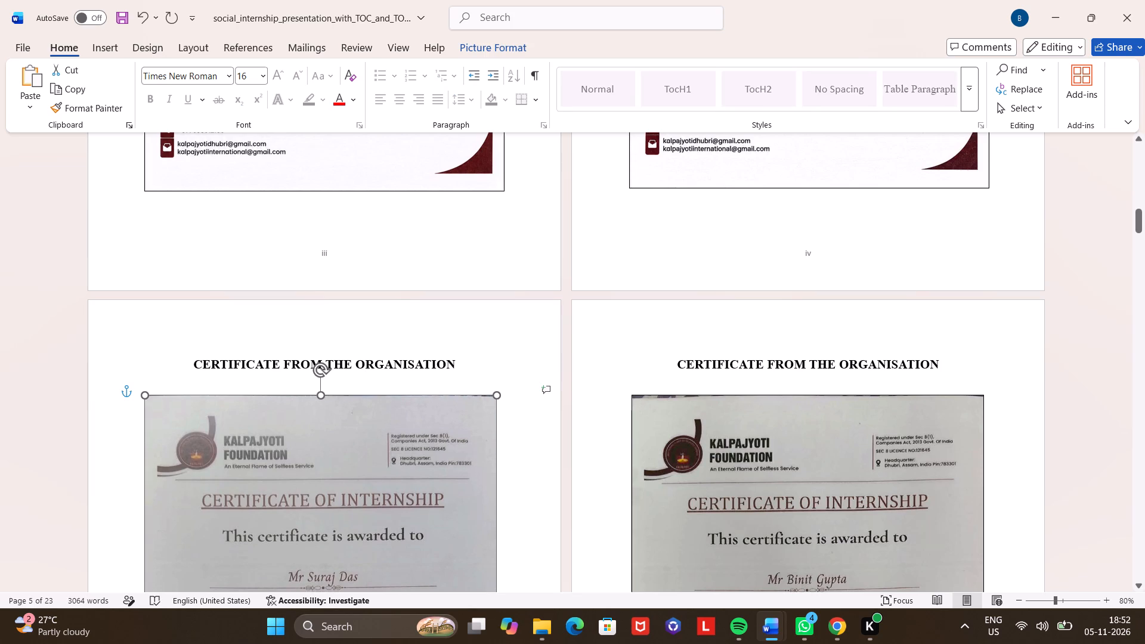
pyautogui.click(419, 374)
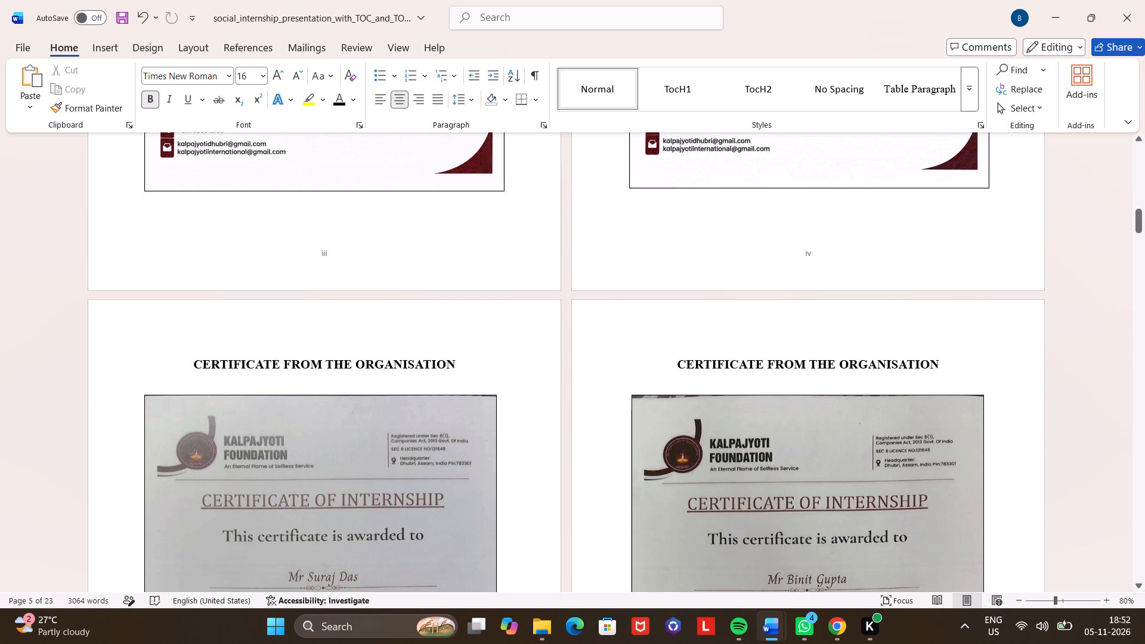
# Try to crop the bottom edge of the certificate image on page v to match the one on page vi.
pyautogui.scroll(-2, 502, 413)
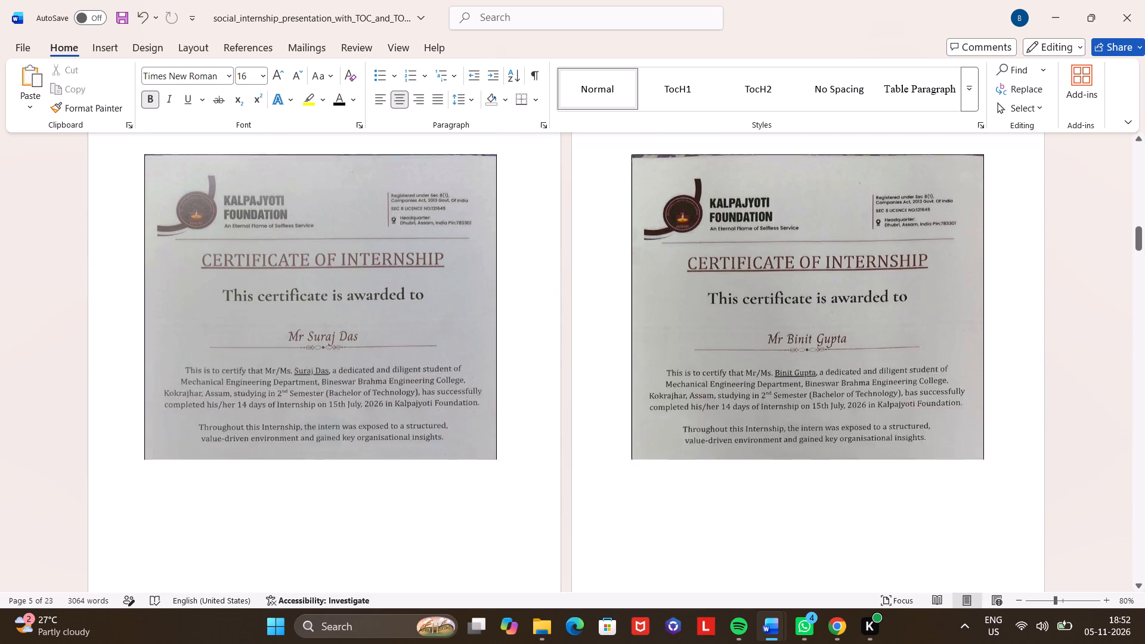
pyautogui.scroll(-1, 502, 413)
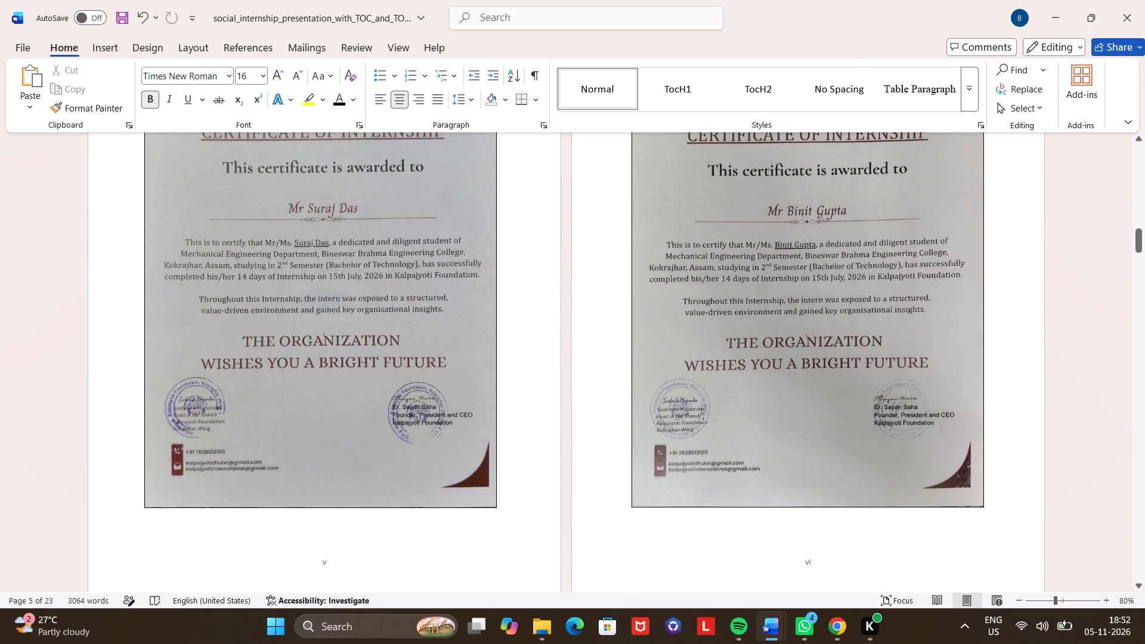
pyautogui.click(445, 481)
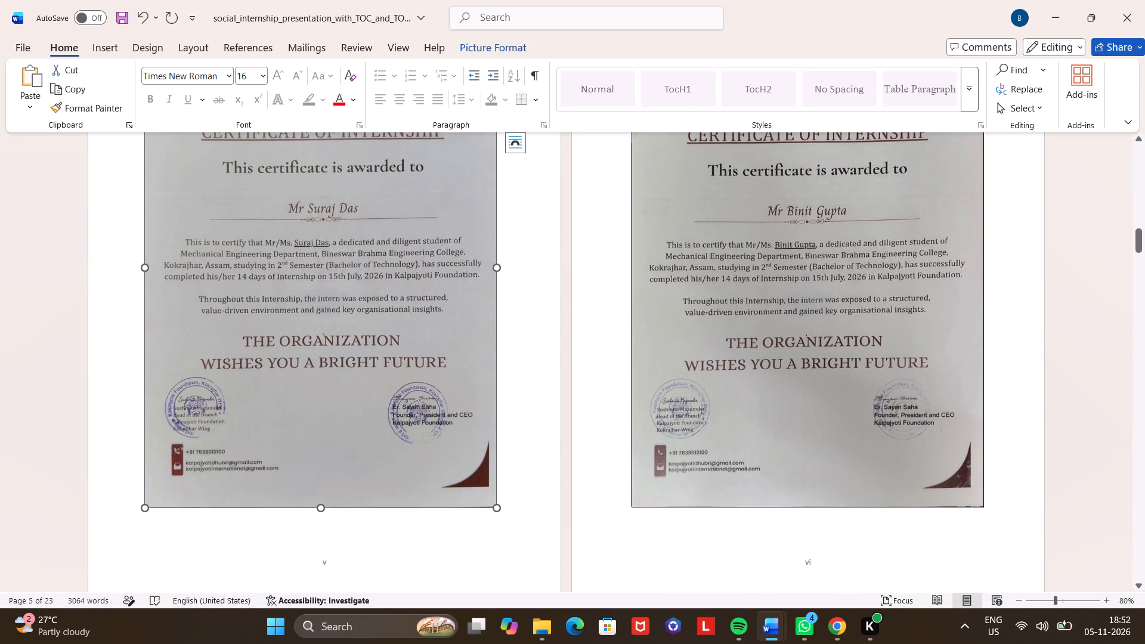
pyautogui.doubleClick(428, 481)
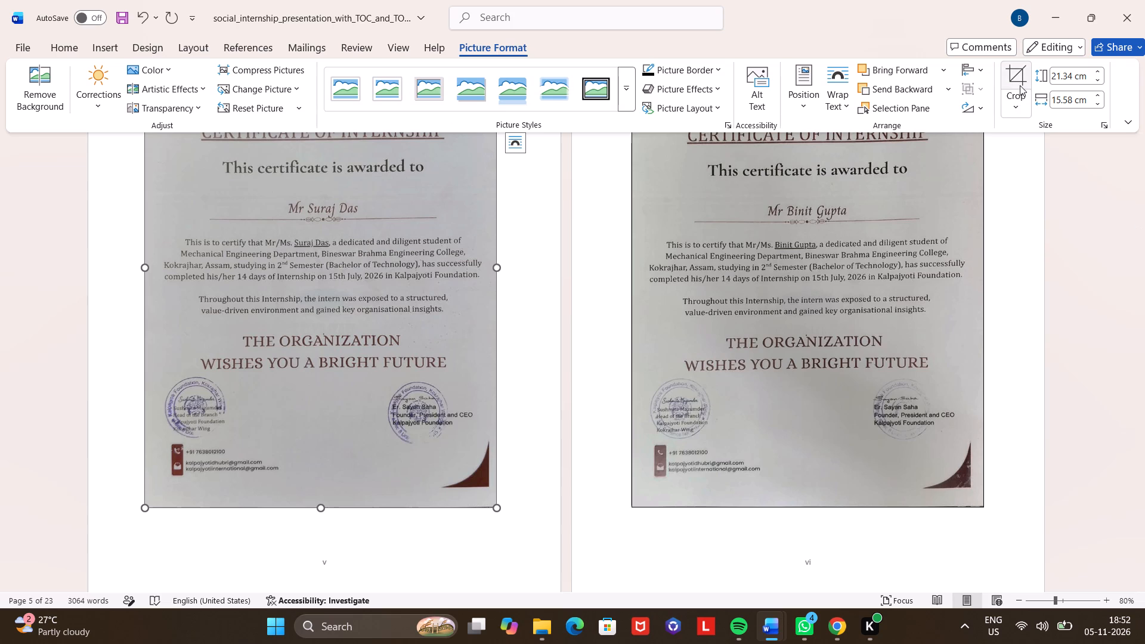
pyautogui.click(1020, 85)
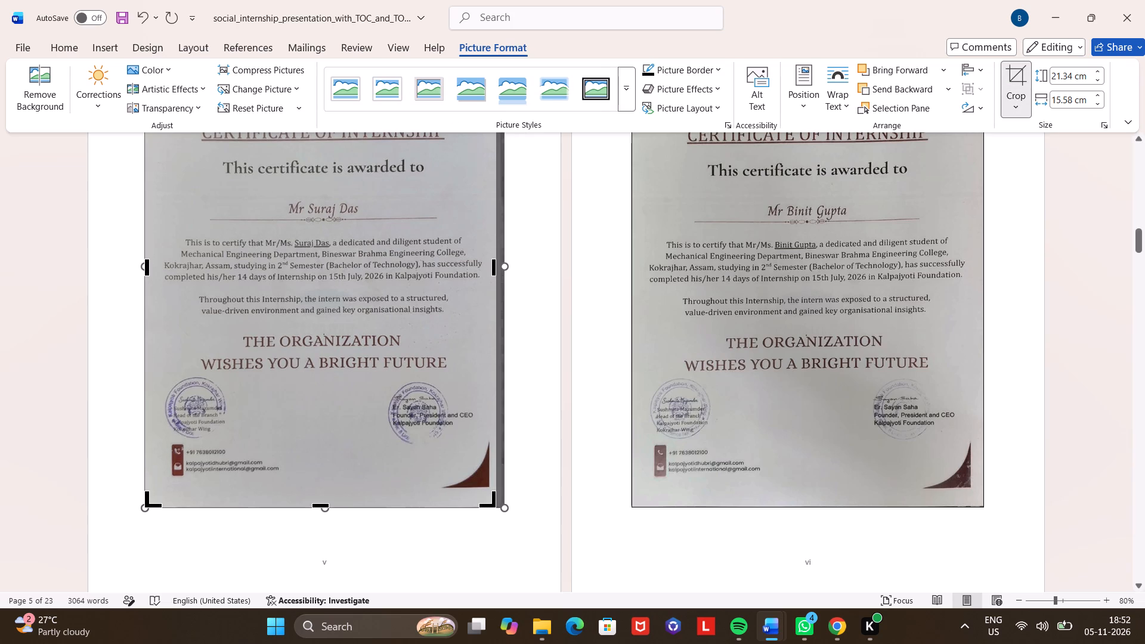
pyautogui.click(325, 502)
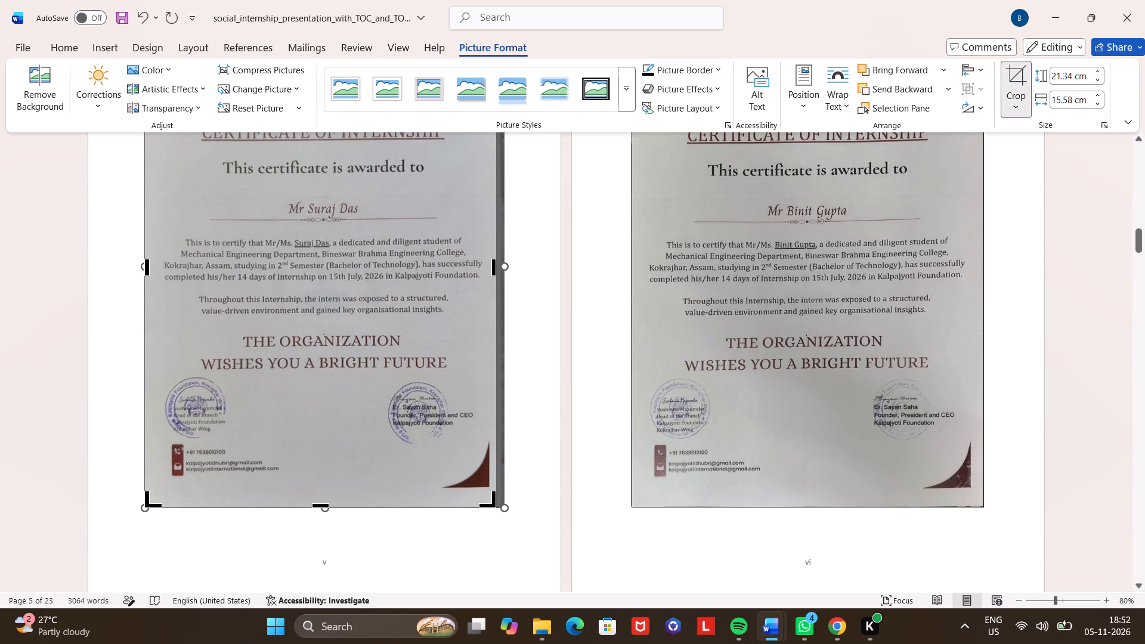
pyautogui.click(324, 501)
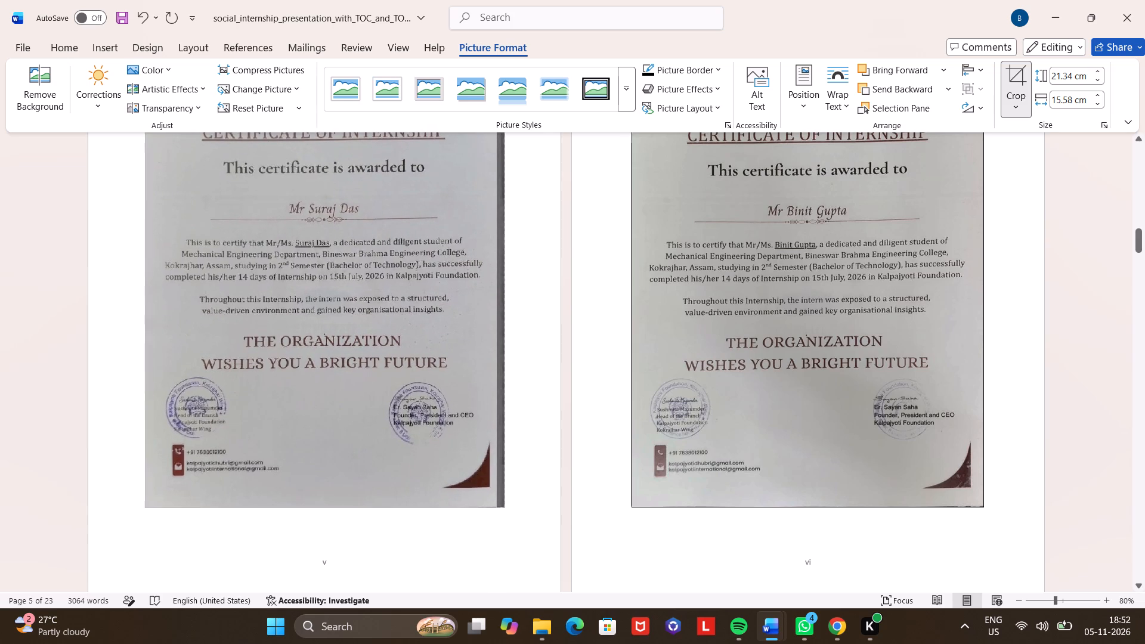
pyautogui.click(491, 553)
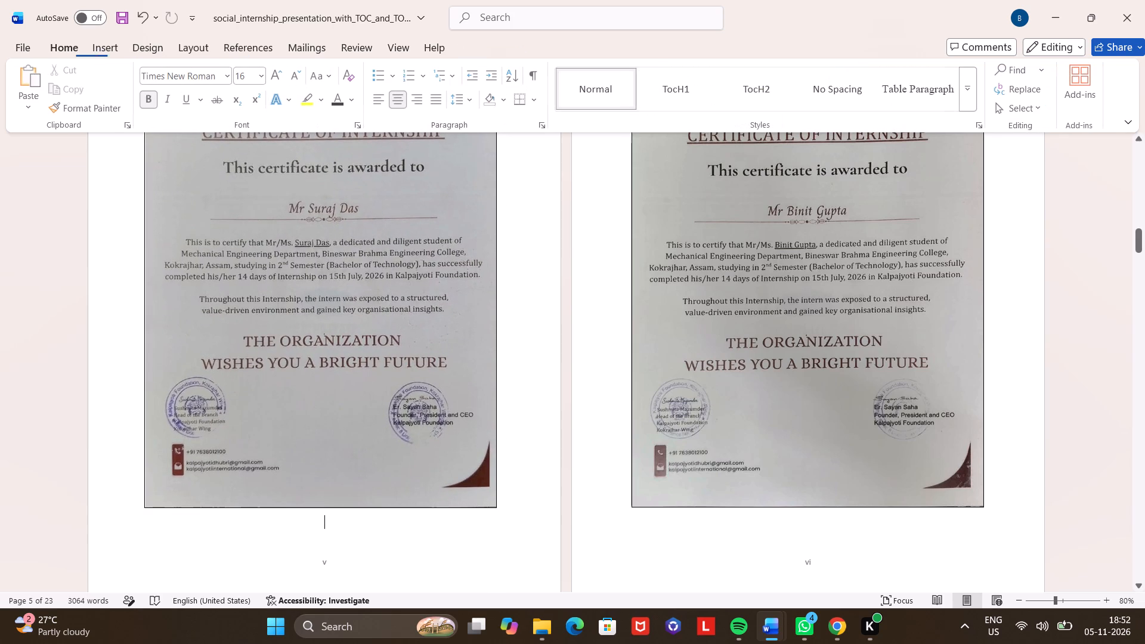
# Open the picture formatting options for the certificate image on page vi to check its size.
pyautogui.scroll(1, 438, 466)
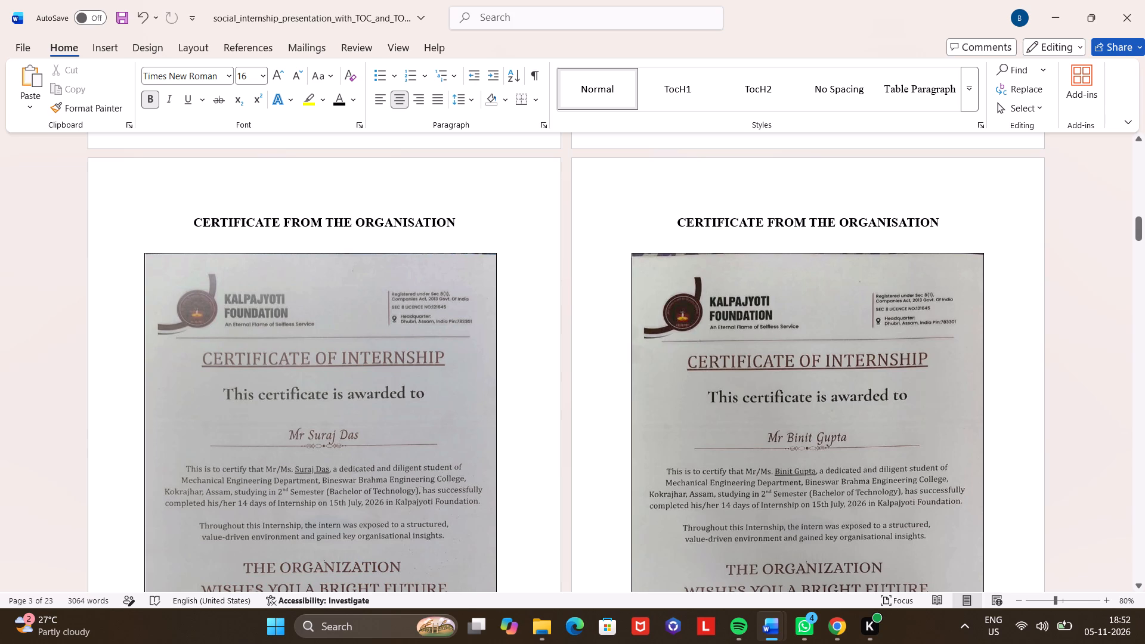
pyautogui.click(704, 354)
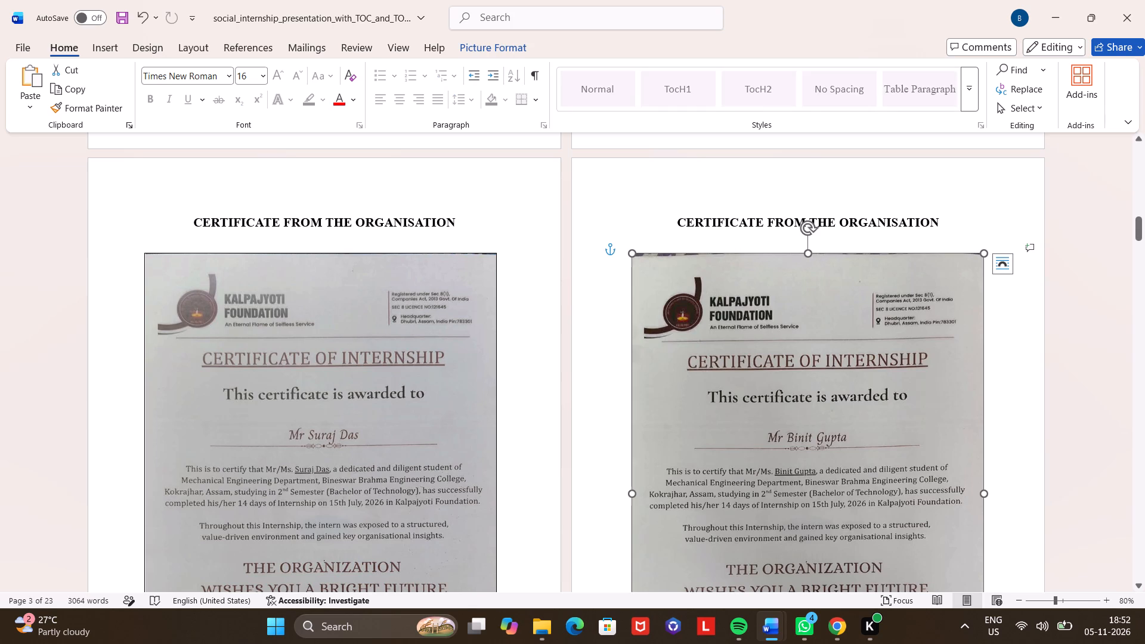
pyautogui.doubleClick(704, 354)
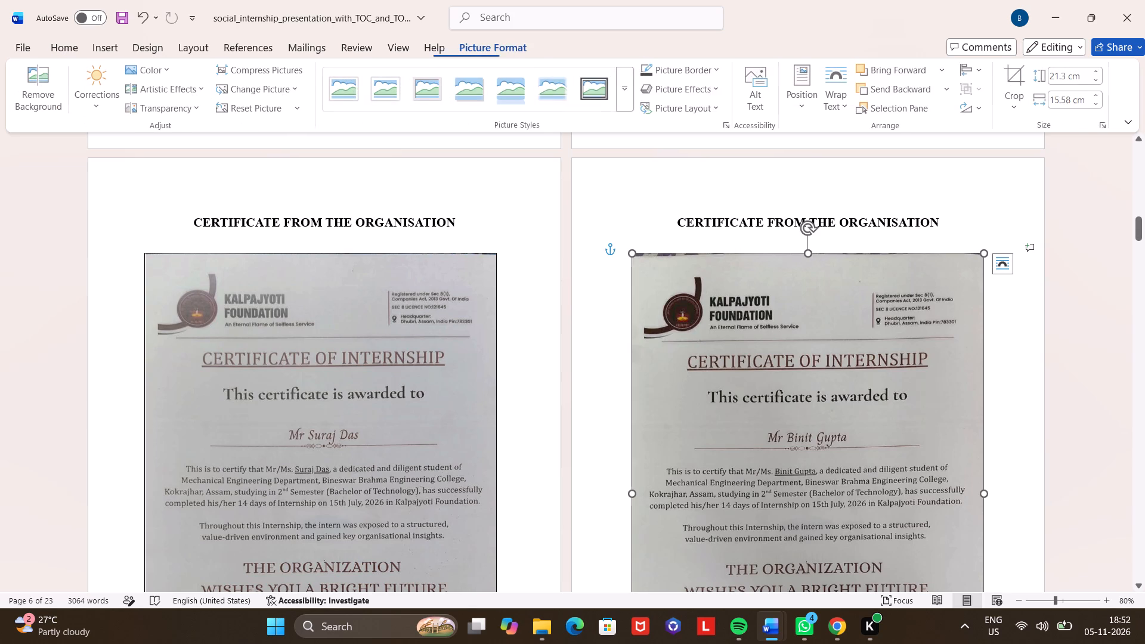
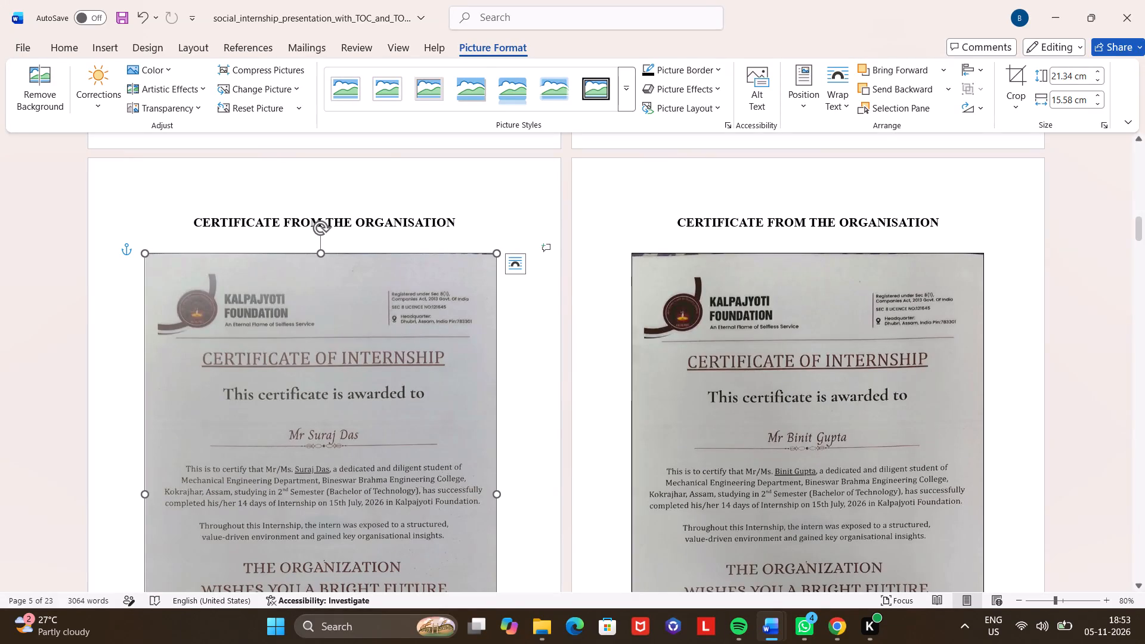
# Set the height of the certificate image on page v to 21.3 cm.
pyautogui.click(1073, 79)
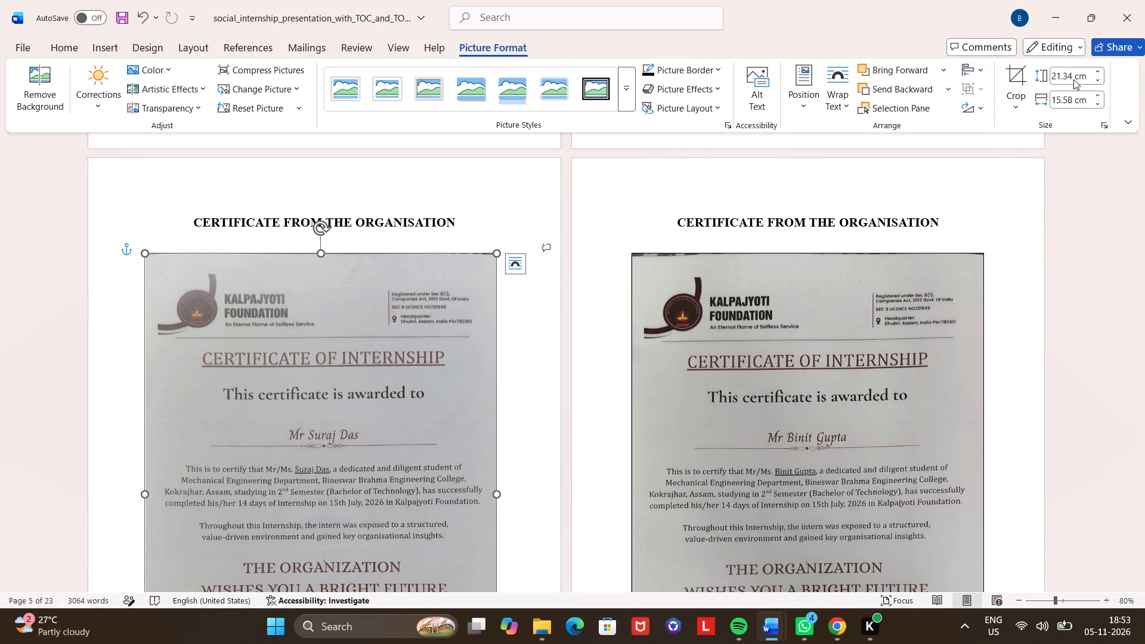
pyautogui.click(1073, 79)
pyautogui.press('BackSpace')
pyautogui.press('Return')
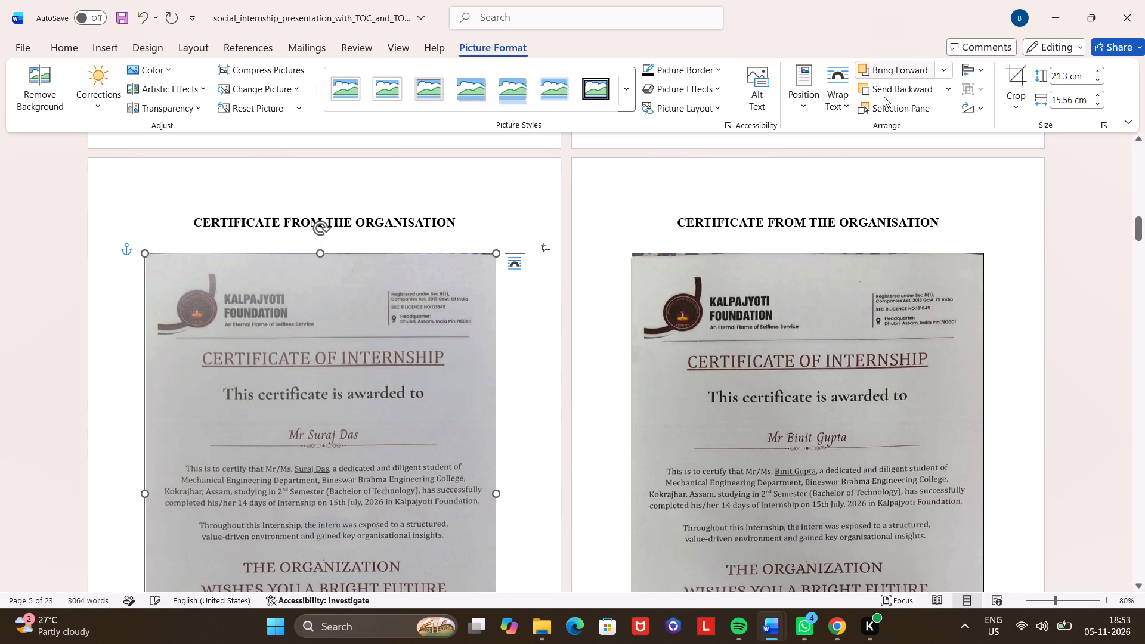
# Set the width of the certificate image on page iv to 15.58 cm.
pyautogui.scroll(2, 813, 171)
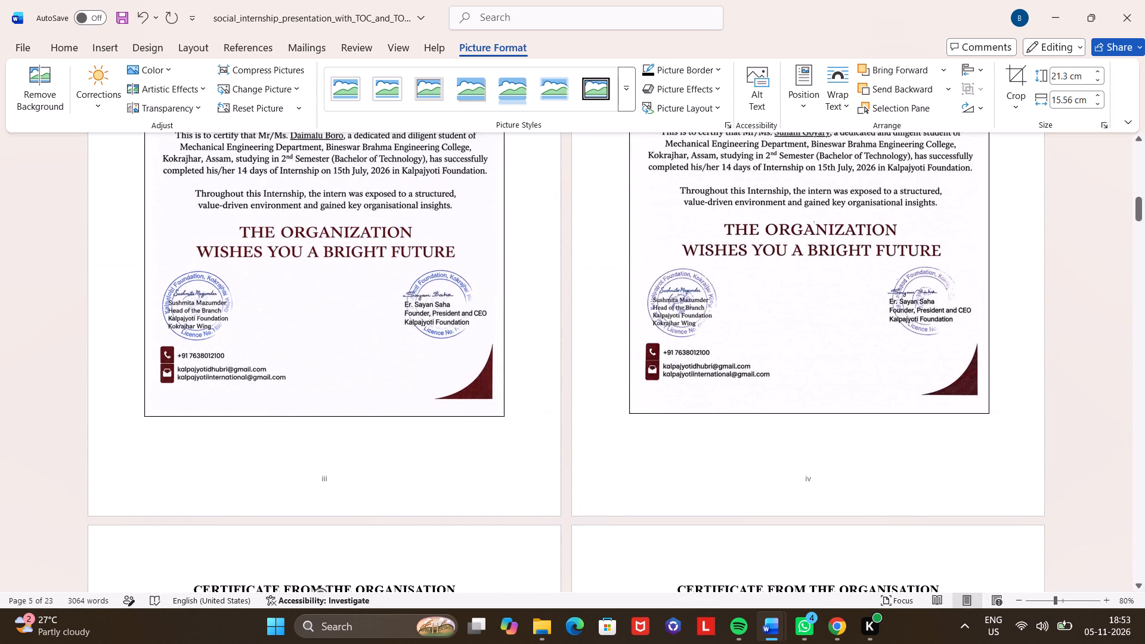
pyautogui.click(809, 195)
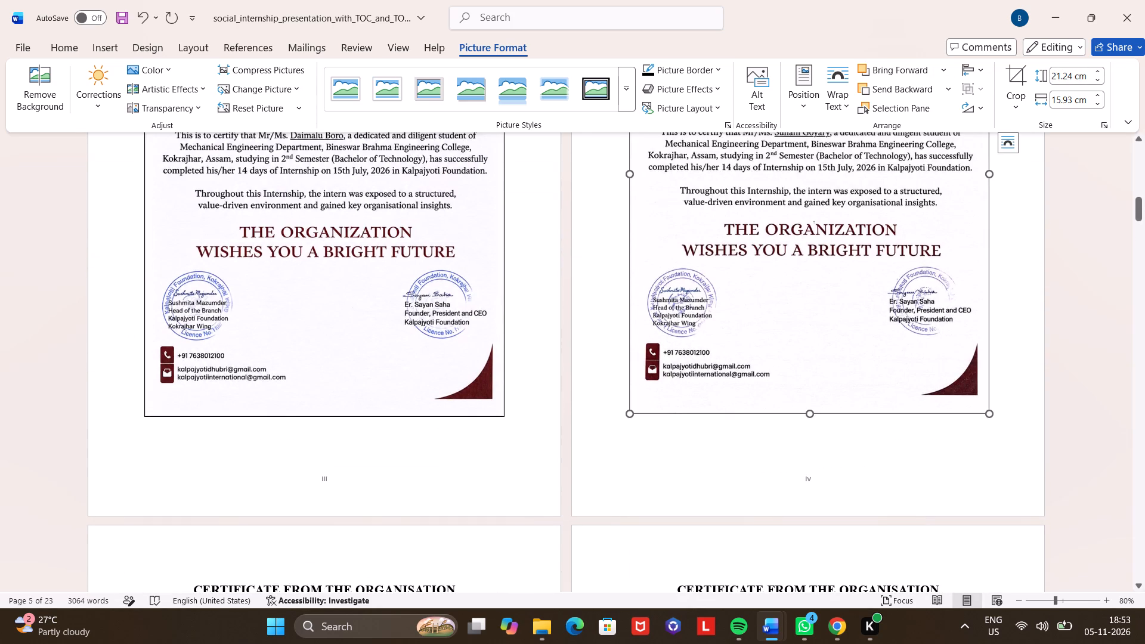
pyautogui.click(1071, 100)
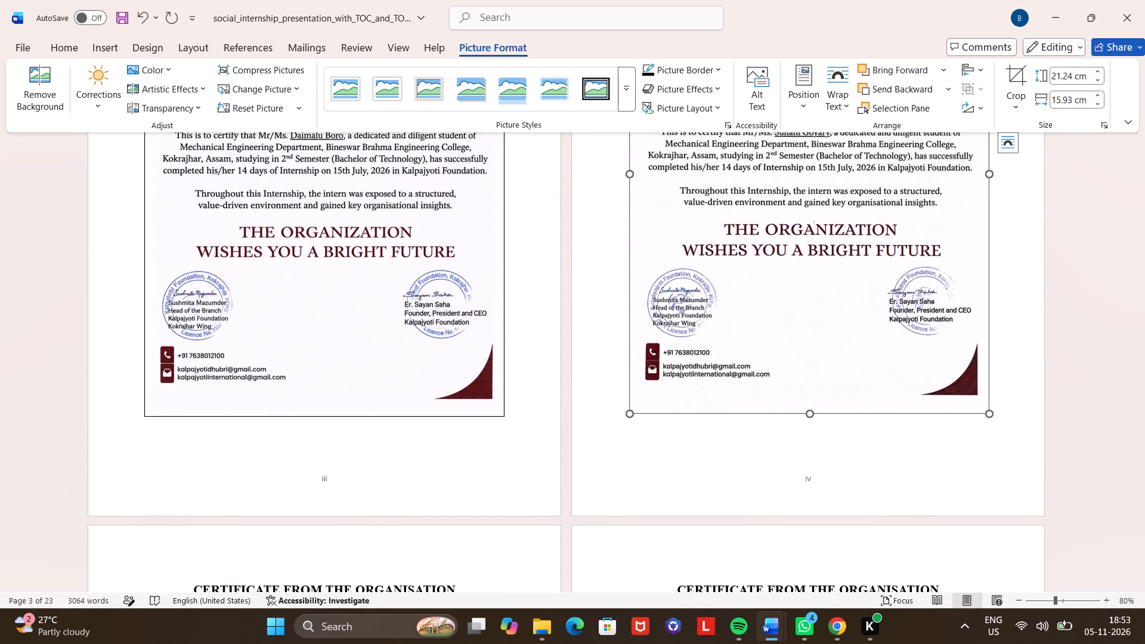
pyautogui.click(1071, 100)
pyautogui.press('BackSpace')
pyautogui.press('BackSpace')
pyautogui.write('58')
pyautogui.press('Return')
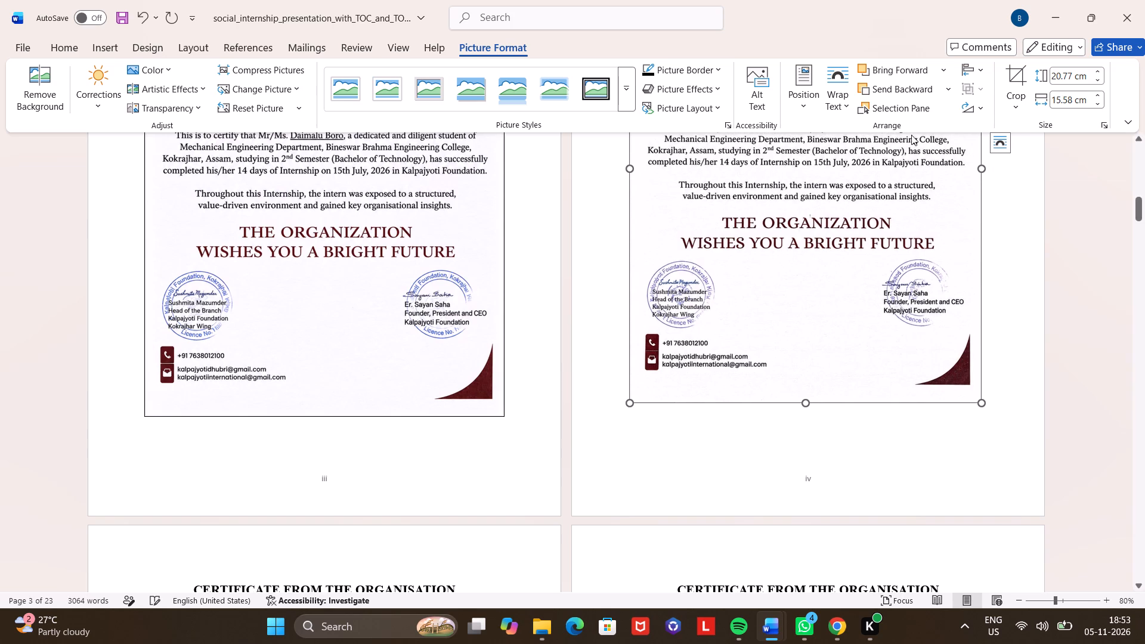
# Compare the certificate image on page iii with the one on page iv, and set the page iv image's height to 21.3 cm.
pyautogui.doubleClick(471, 222)
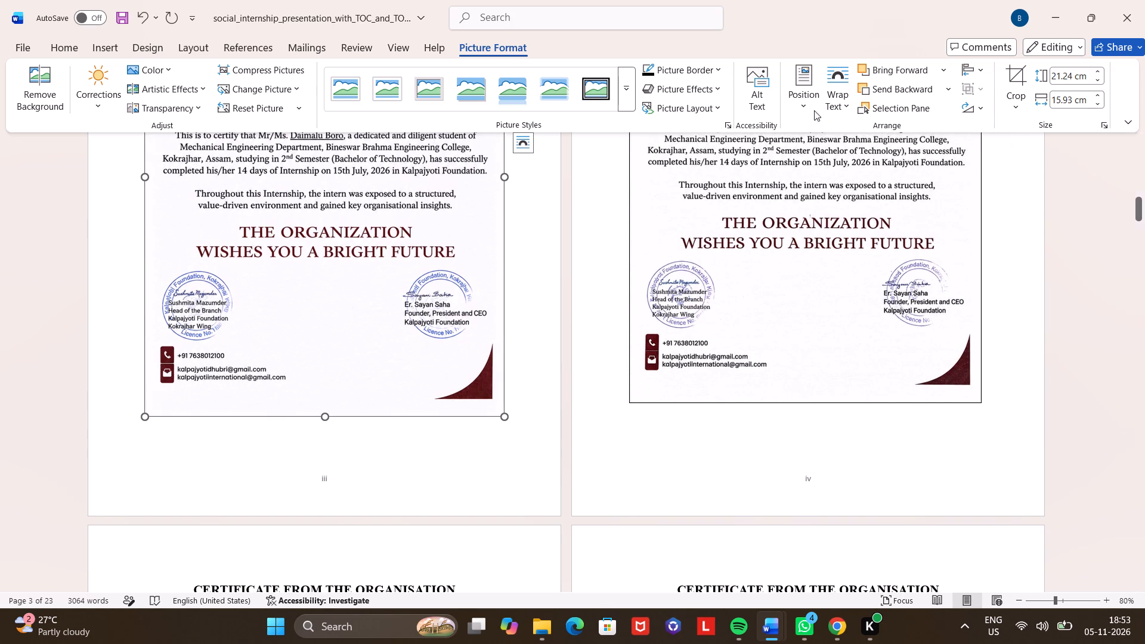
pyautogui.doubleClick(907, 185)
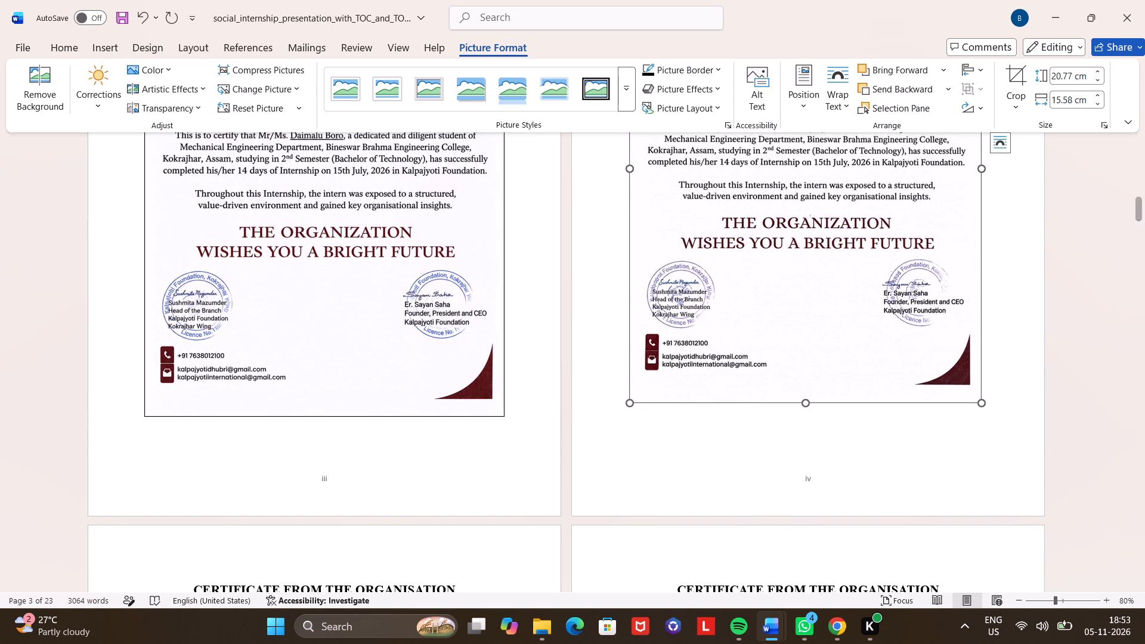
pyautogui.click(1060, 75)
pyautogui.write('21.3')
pyautogui.press('Return')
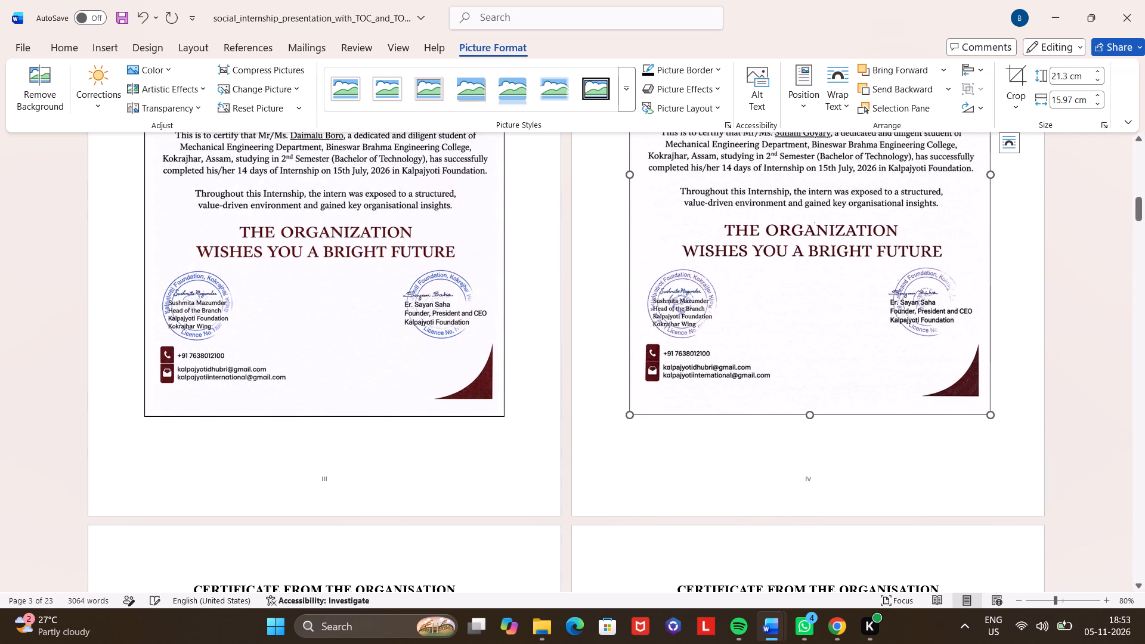
# Check the sizes of the certificate images on pages vi and iii and compare their placement across the certificate pages.
pyautogui.scroll(-1, 748, 255)
pyautogui.click(739, 507)
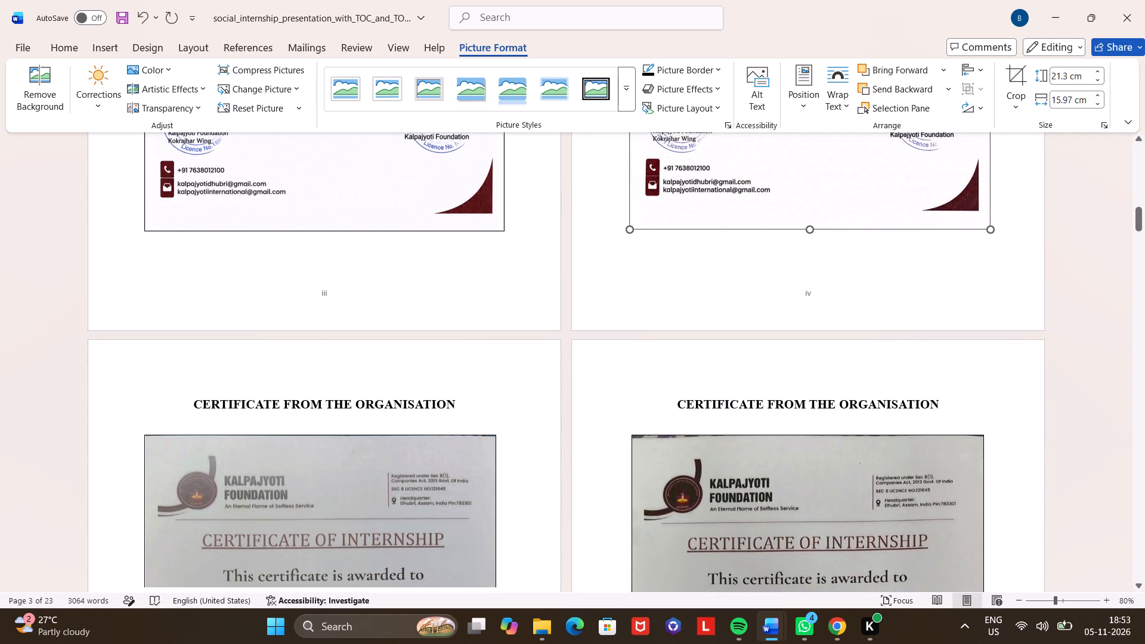
pyautogui.click(426, 208)
pyautogui.scroll(3, 426, 208)
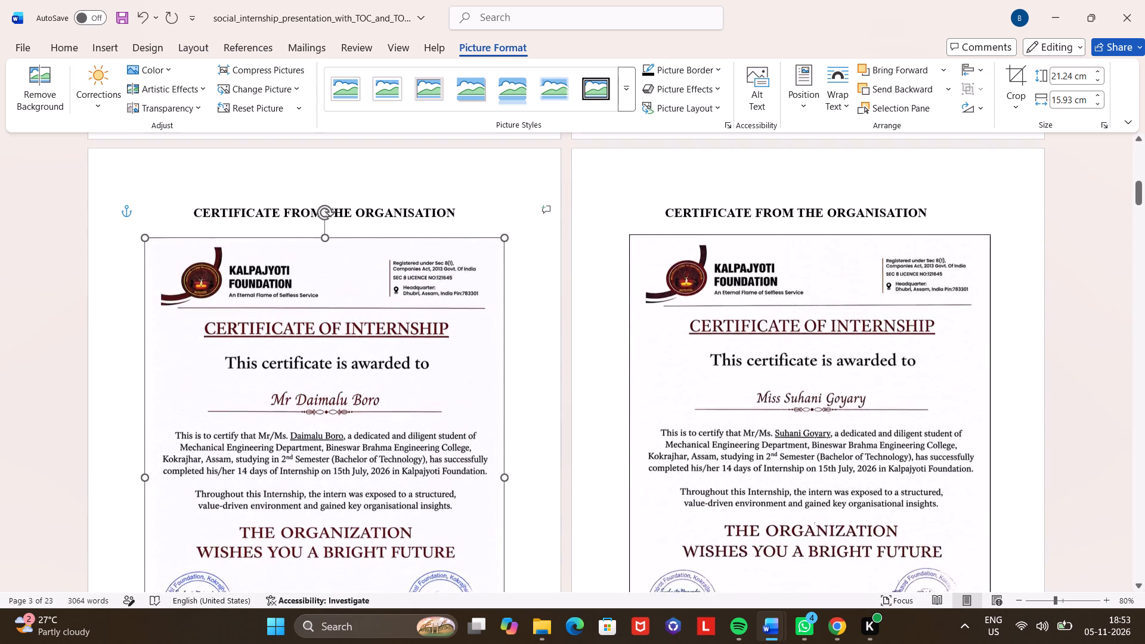
pyautogui.scroll(-3, 426, 208)
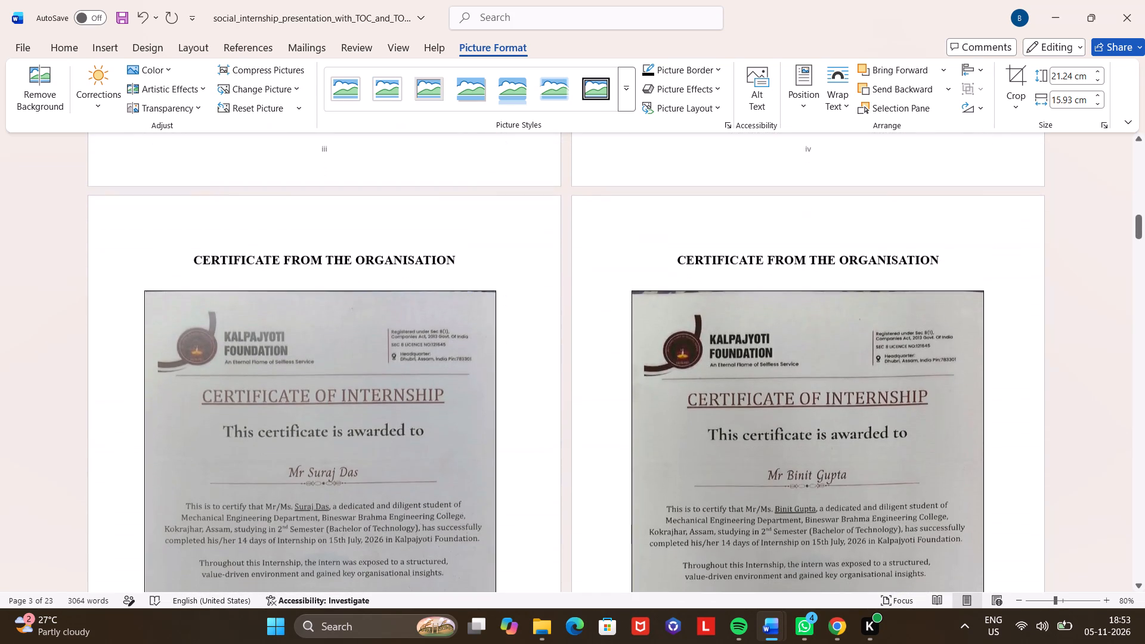
# In the Certificate from the Department paragraph, change "in a school" to "in an govt. school" within the study title.
pyautogui.scroll(-4, 364, 295)
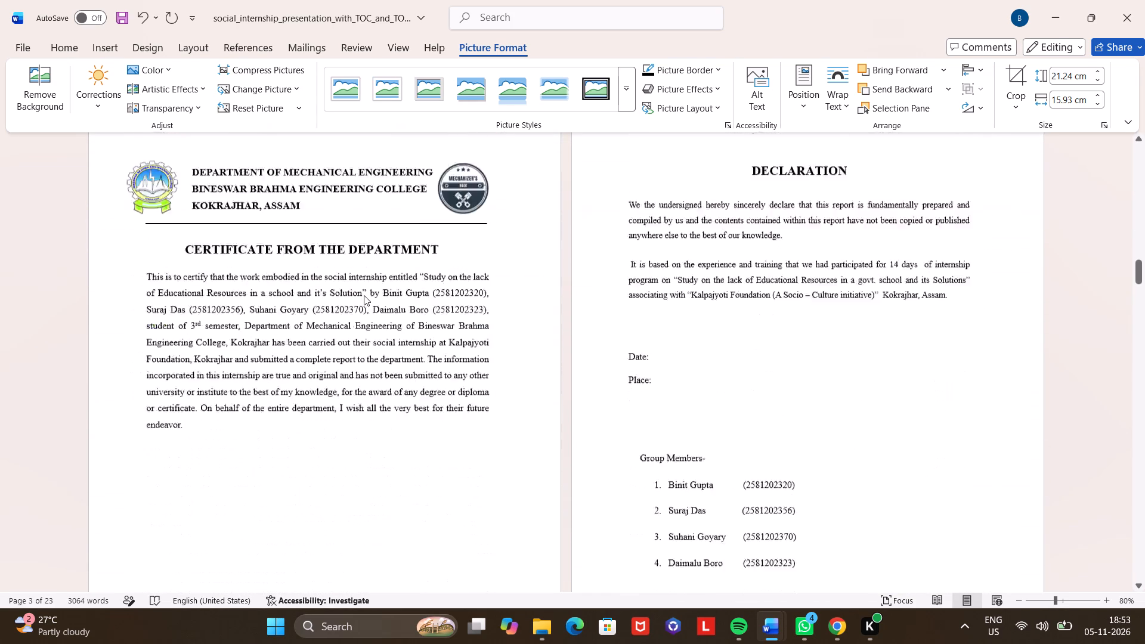
pyautogui.scroll(-1, 364, 295)
pyautogui.scroll(1, 364, 295)
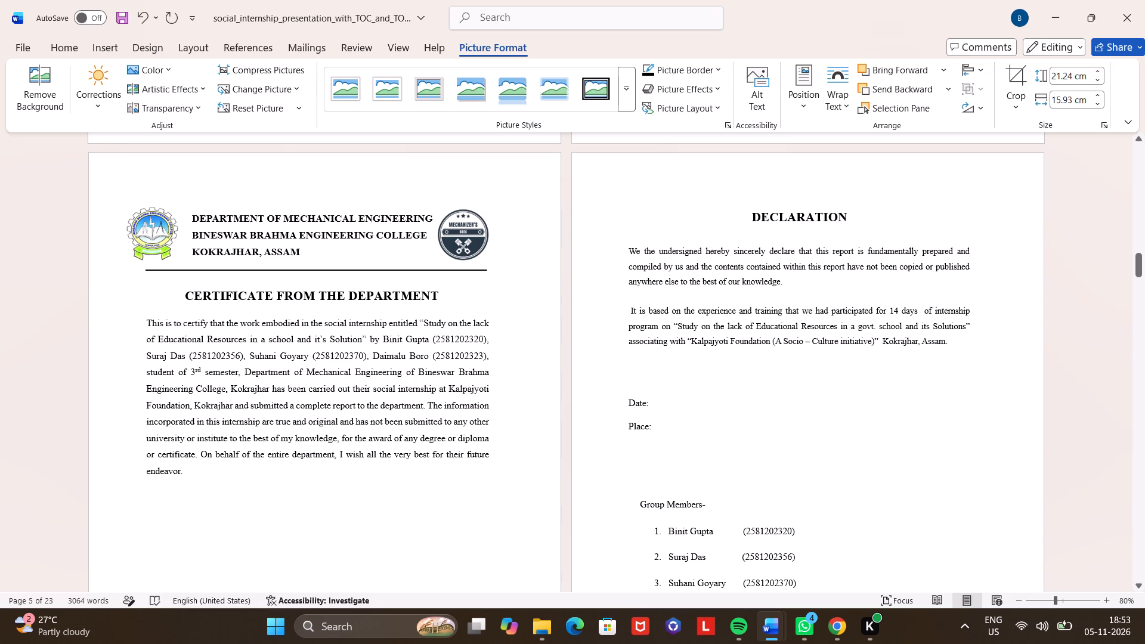
pyautogui.click(267, 343)
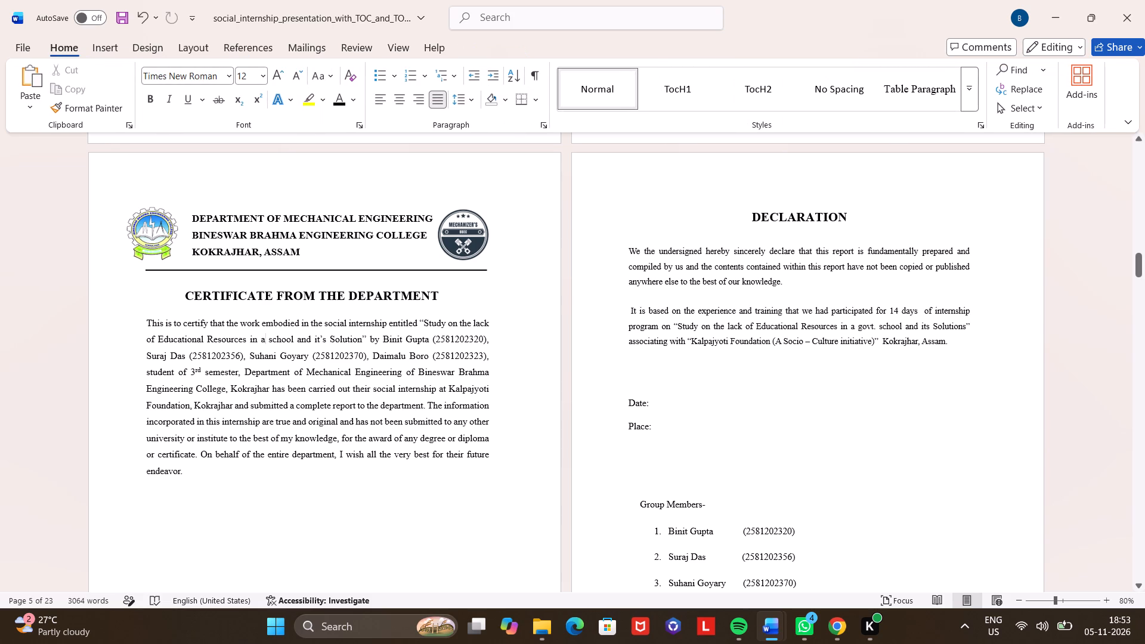
pyautogui.press('Right')
pyautogui.press('BackSpace')
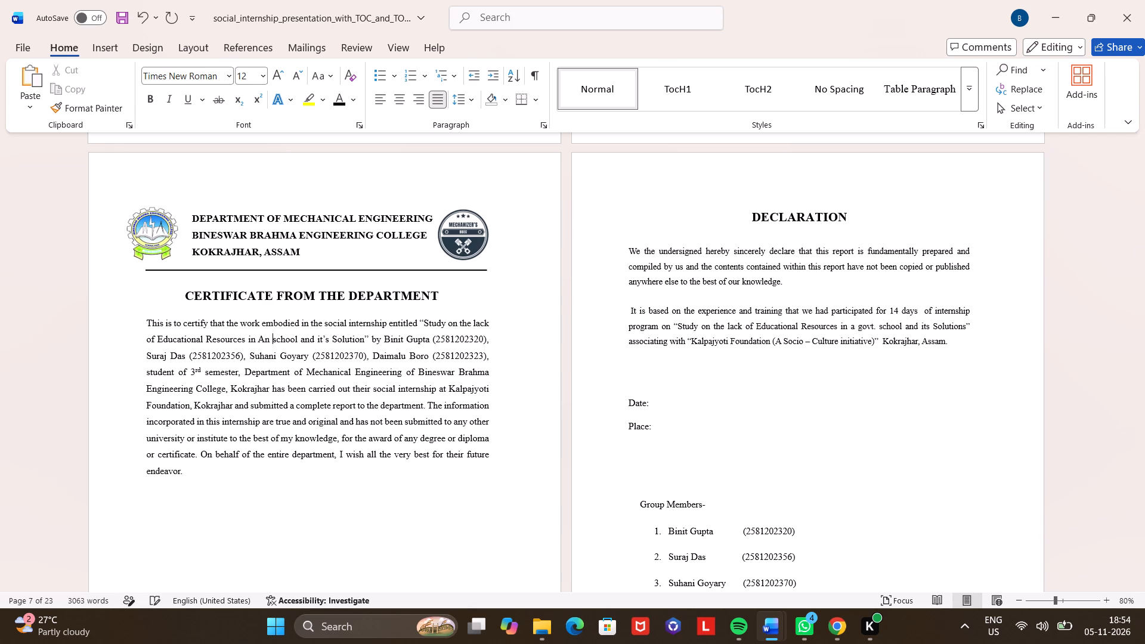
pyautogui.press('BackSpace')
pyautogui.press('BackSpace')
pyautogui.press('BackSpace')
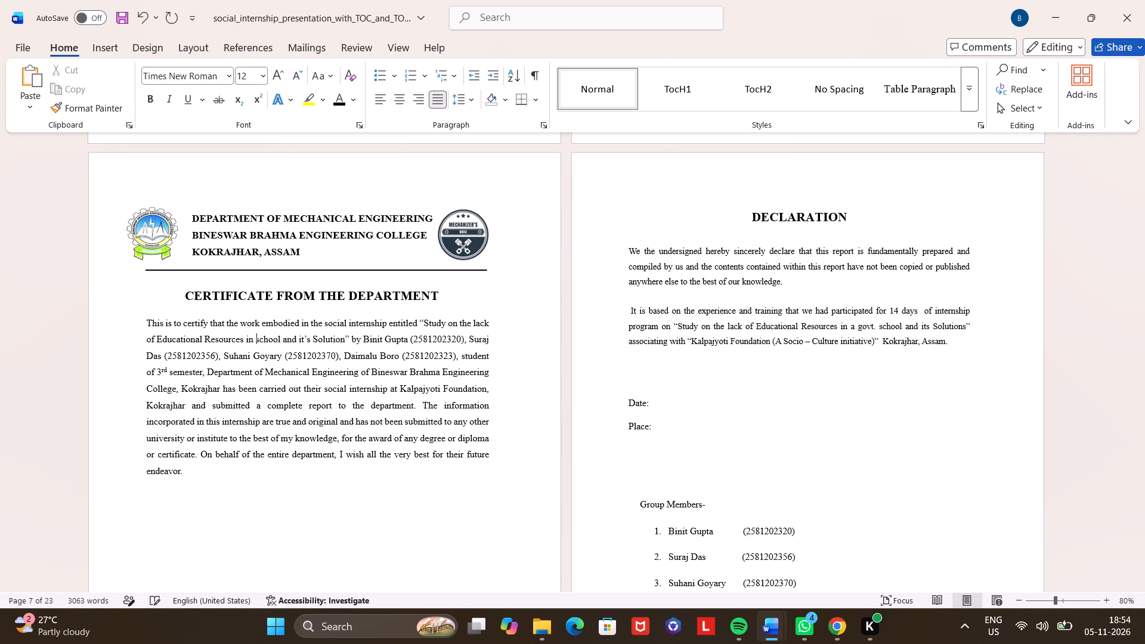
pyautogui.write('an')
pyautogui.press('space')
pyautogui.write('gob')
pyautogui.press('BackSpace')
pyautogui.write('vt')
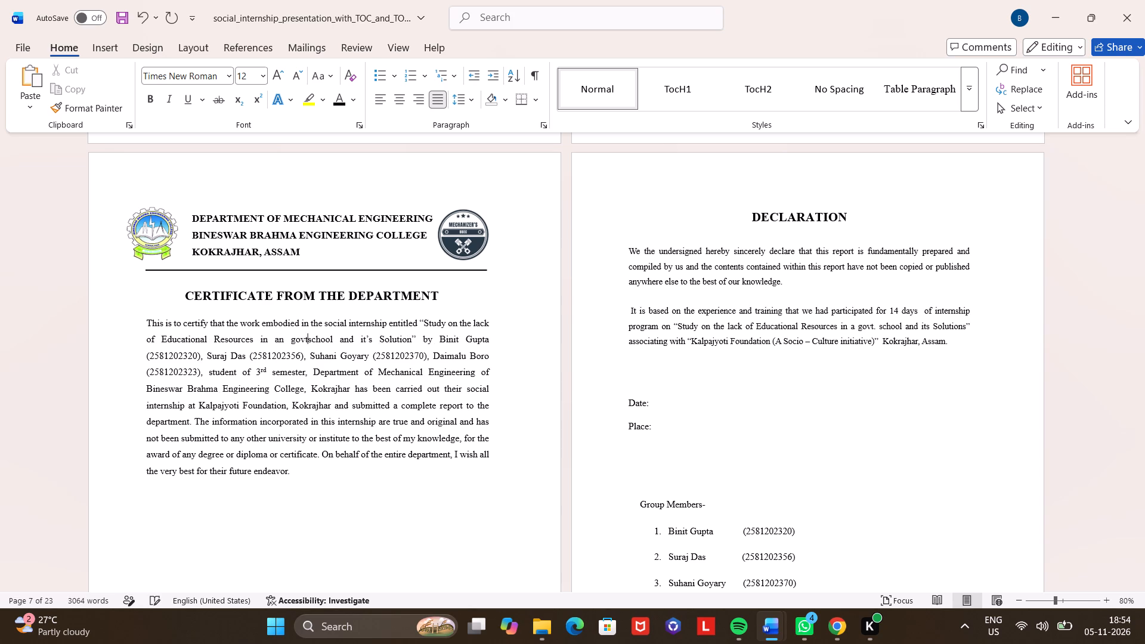
pyautogui.write('.')
pyautogui.press('space')
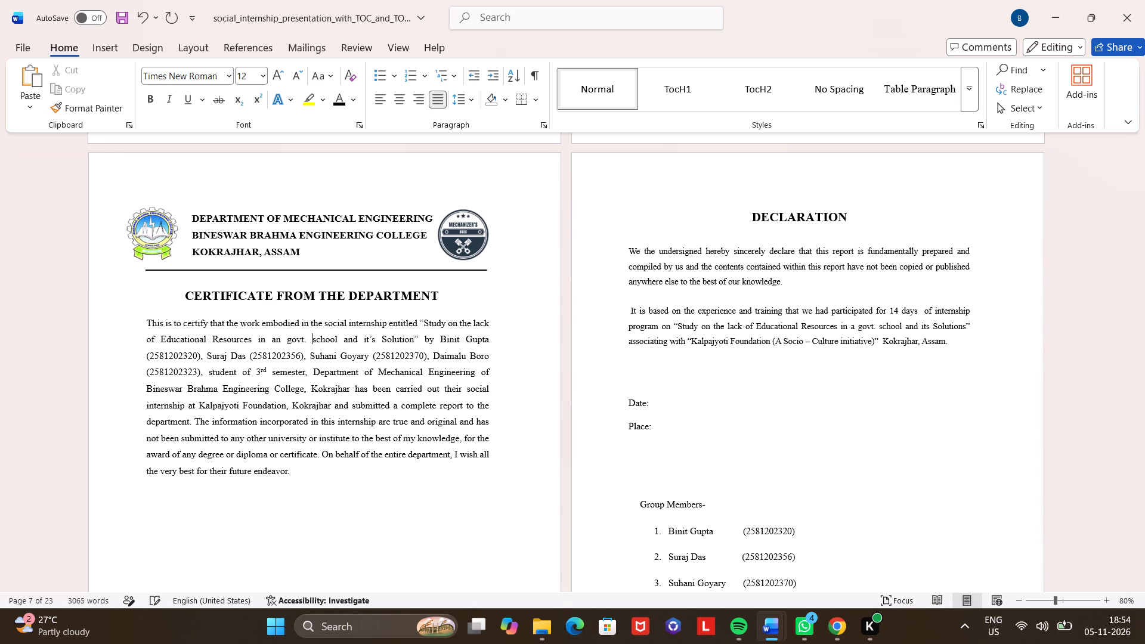
pyautogui.press('BackSpace')
pyautogui.press('space')
# Proofread the Certificate from the Department and Declaration pages, including their headings, signature block and group members list.
pyautogui.scroll(-1, 410, 412)
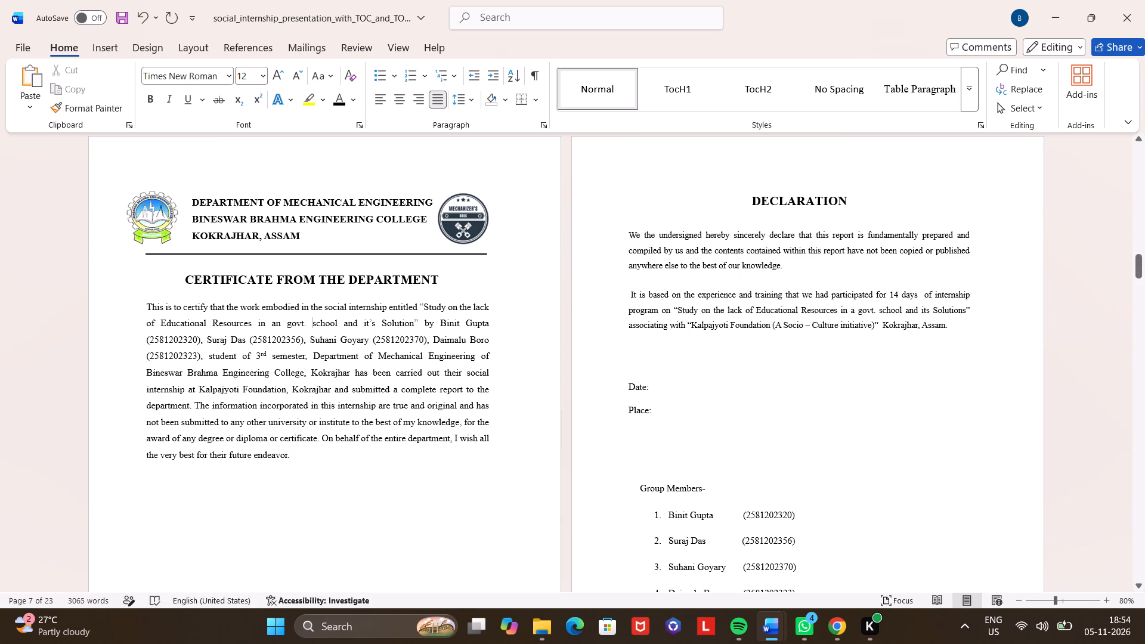
pyautogui.scroll(-1, 305, 459)
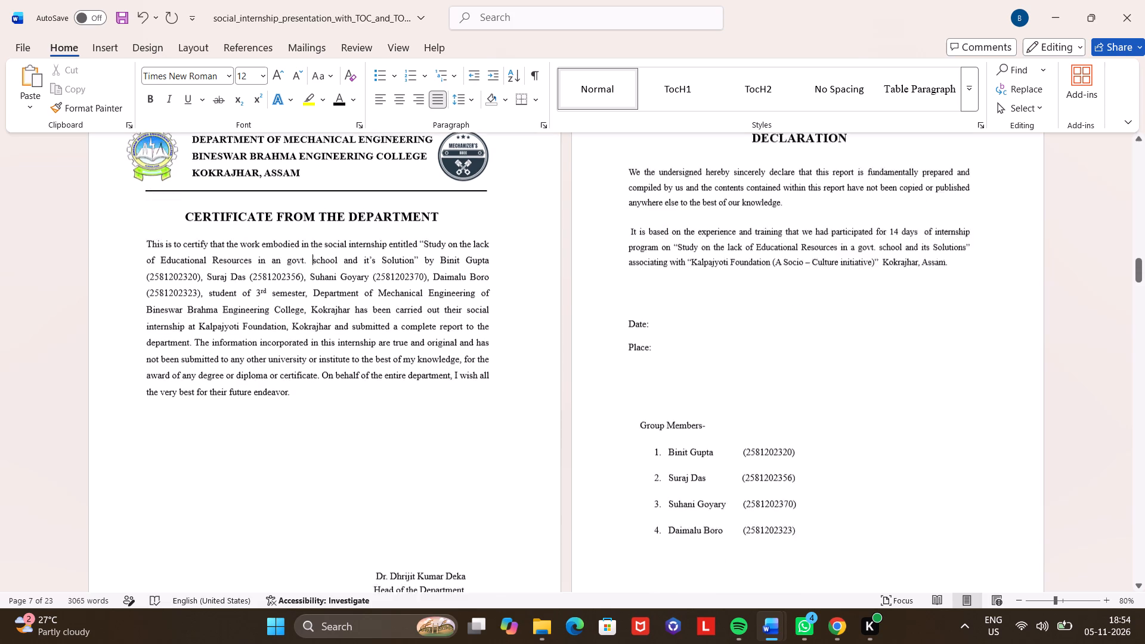
pyautogui.scroll(-2, 305, 459)
pyautogui.hscroll(1, 305, 459)
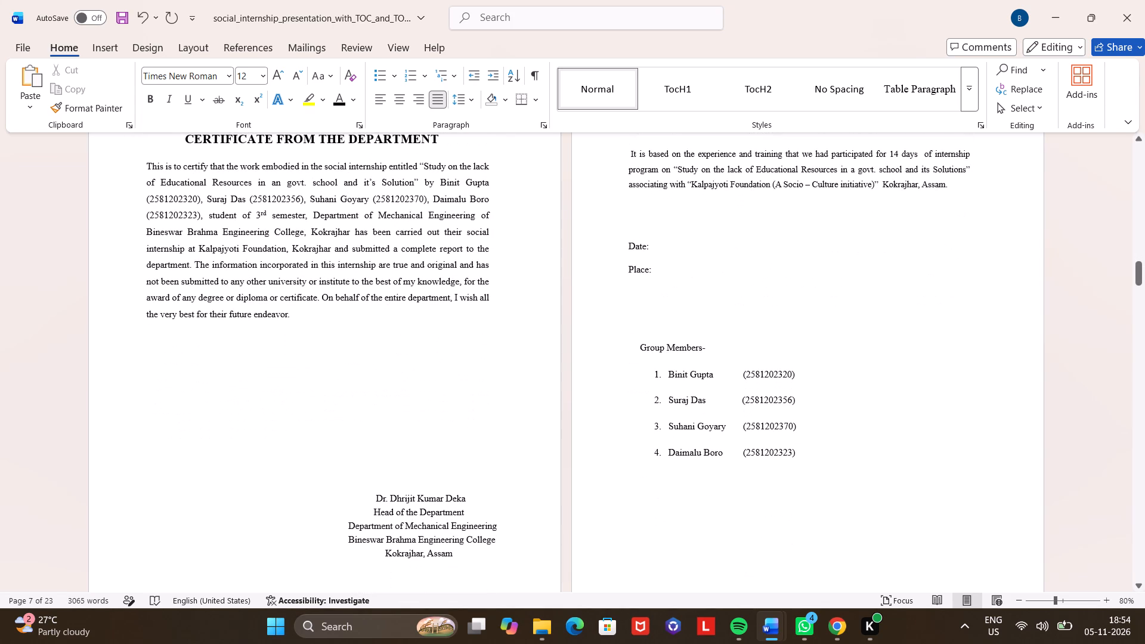
pyautogui.hscroll(1, 305, 459)
pyautogui.scroll(-1, 410, 530)
pyautogui.scroll(2, 410, 530)
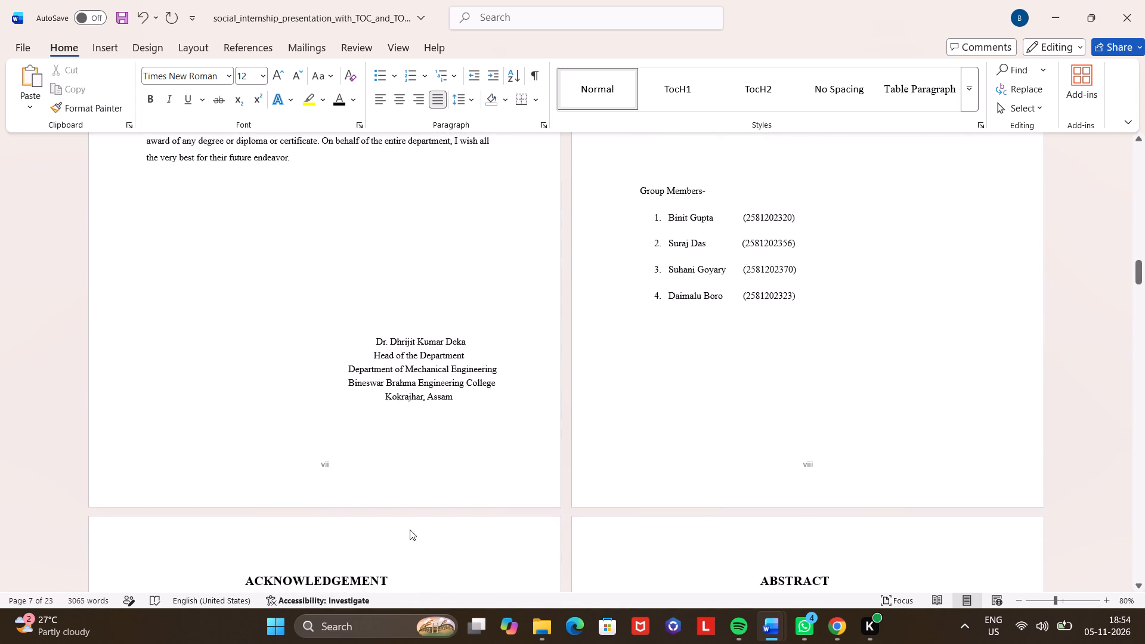
pyautogui.scroll(1, 410, 530)
pyautogui.scroll(-1, 664, 496)
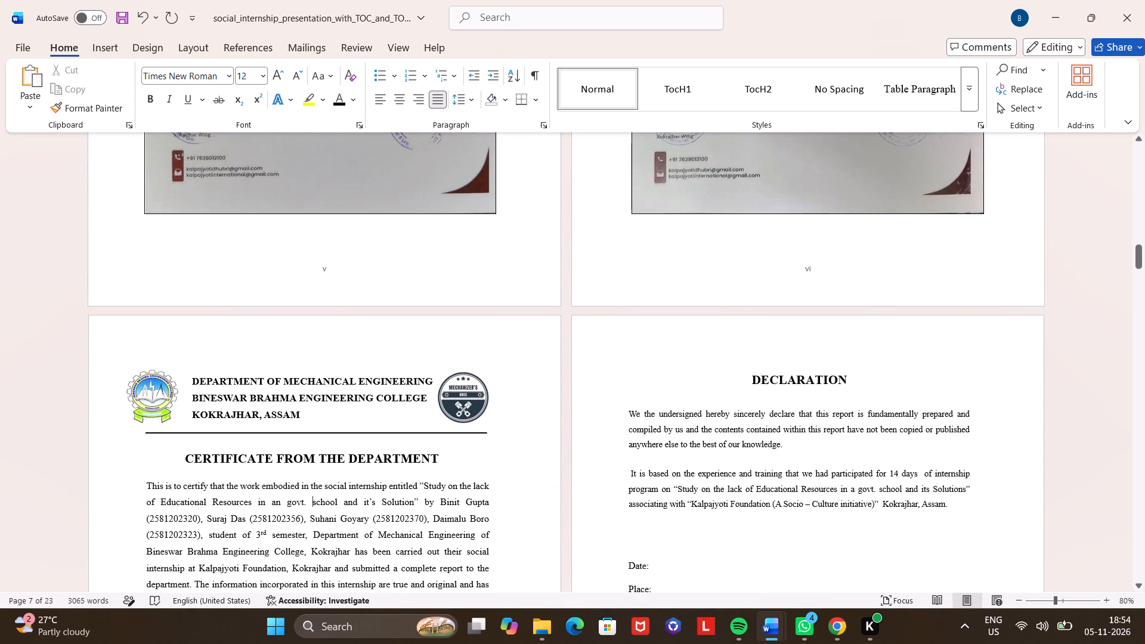
pyautogui.click(822, 401)
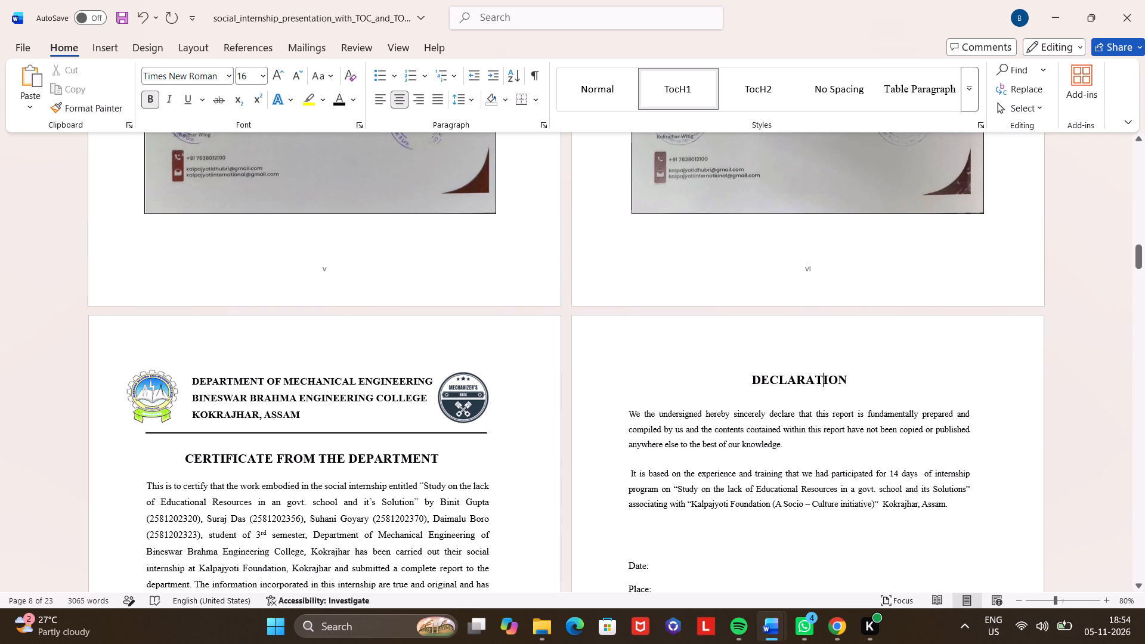
pyautogui.scroll(-1, 716, 442)
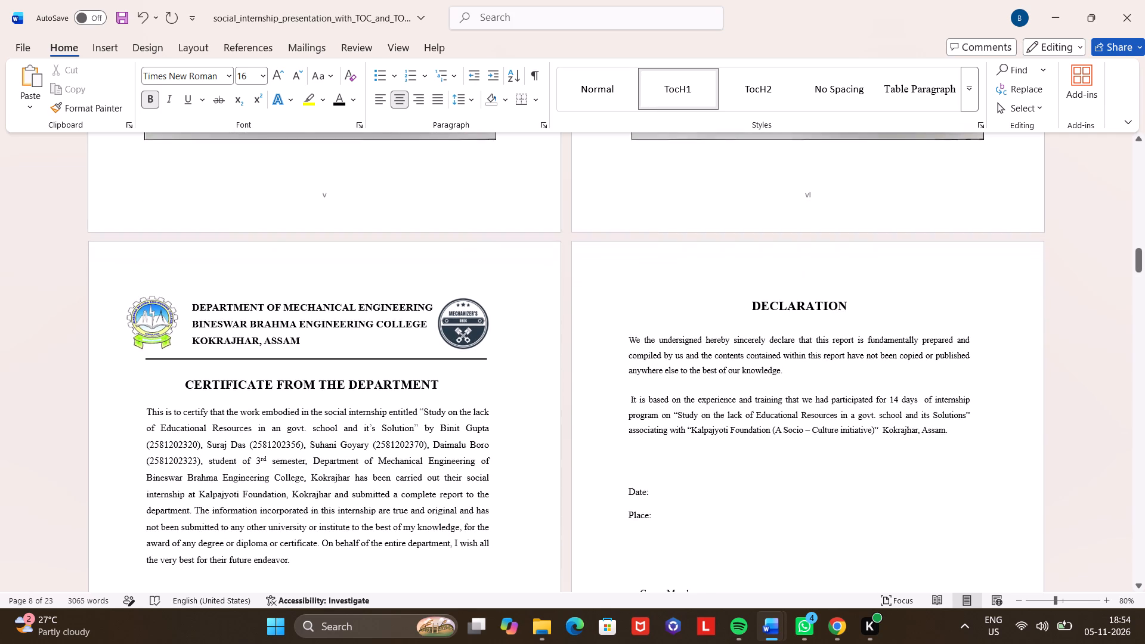
pyautogui.scroll(-1, 716, 442)
pyautogui.scroll(-1, 763, 379)
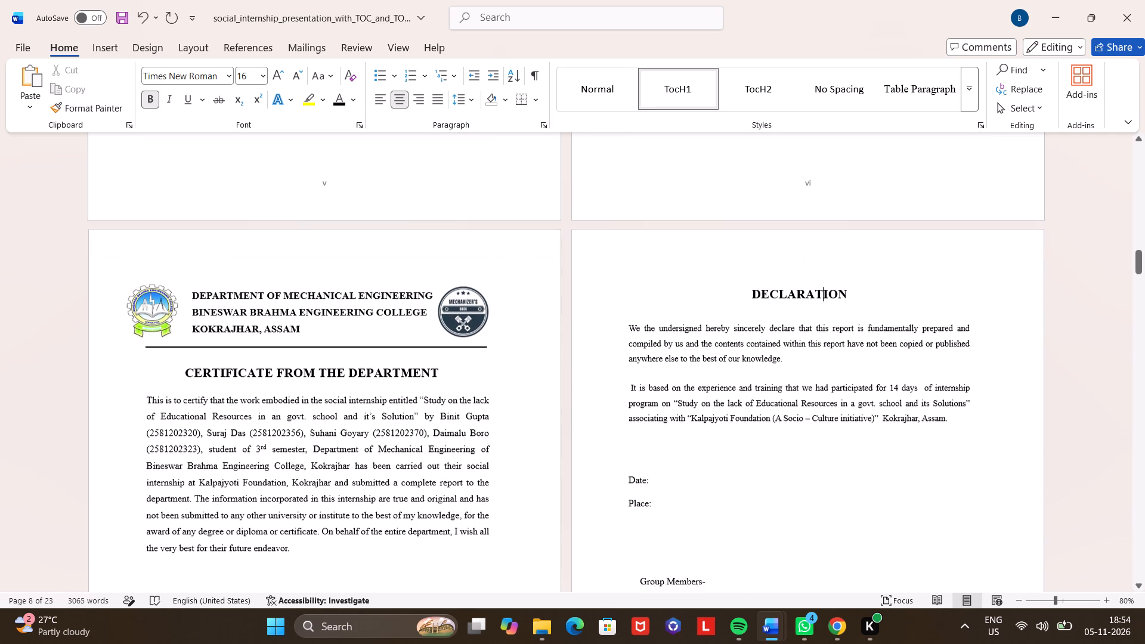
pyautogui.scroll(-1, 763, 379)
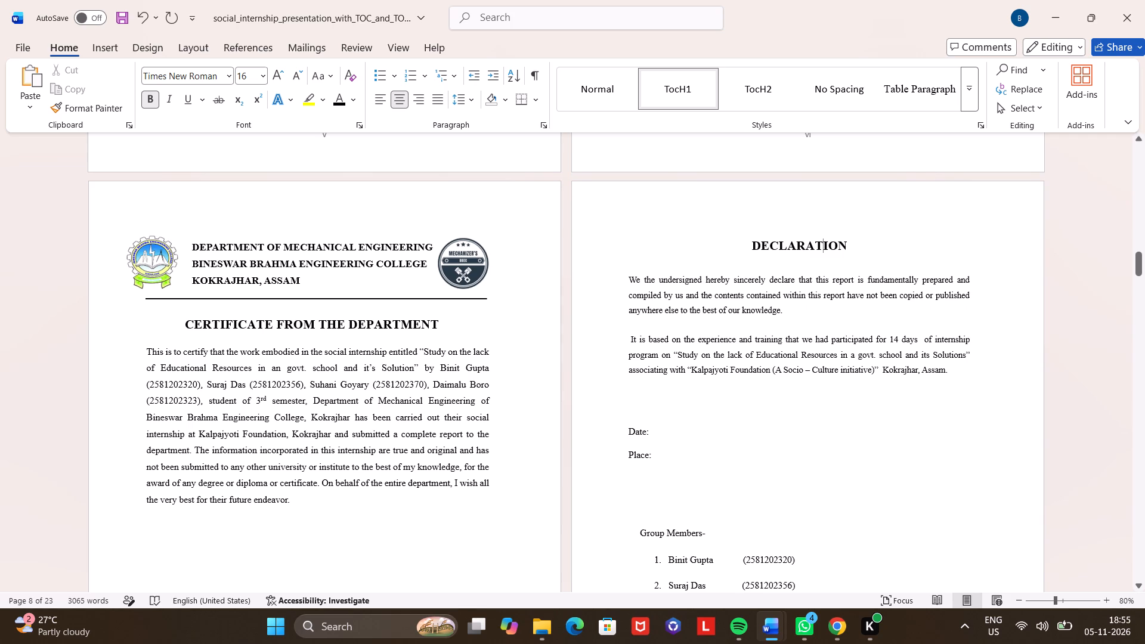
pyautogui.scroll(-2, 799, 416)
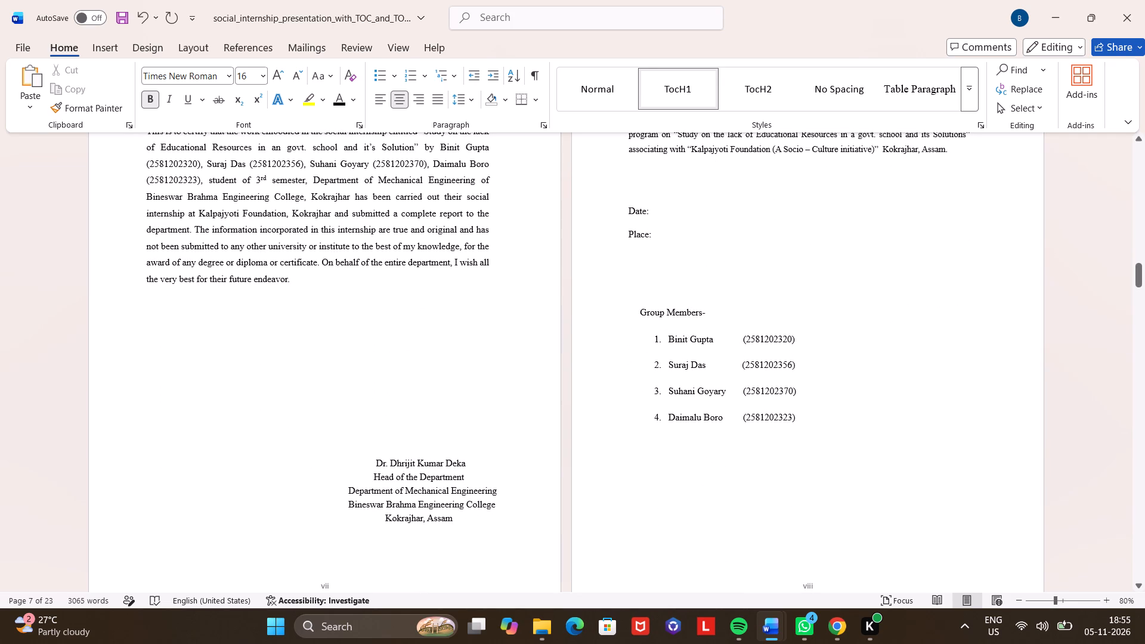
# Proofread the Acknowledgement and Abstract pages, including their body paragraphs, the members list and the keywords line.
pyautogui.click(638, 311)
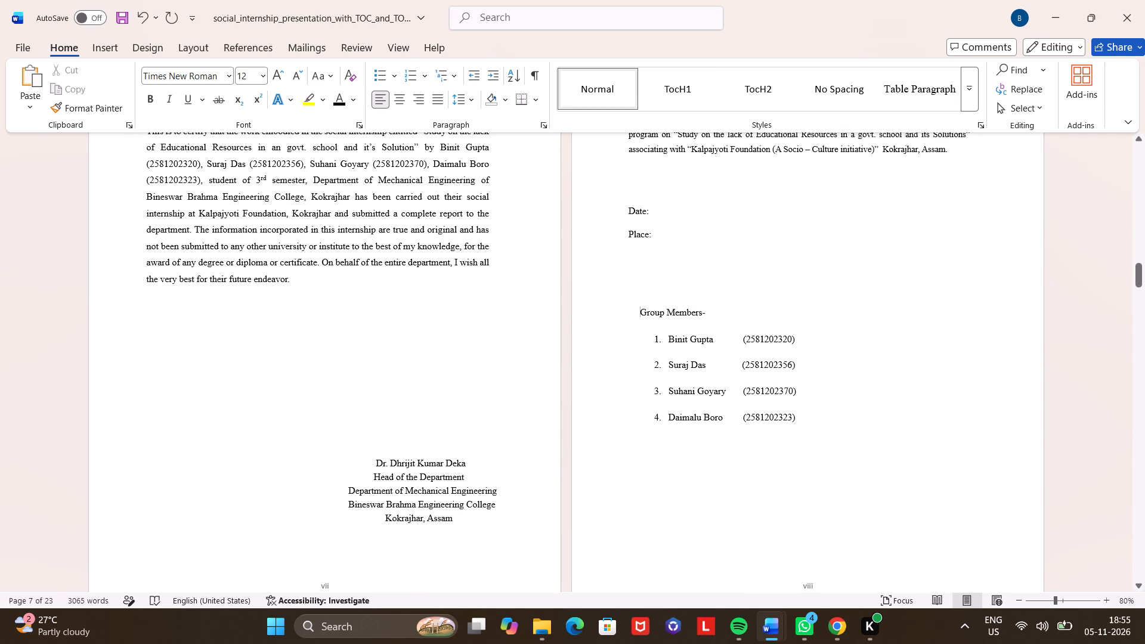
pyautogui.scroll(-2, 645, 305)
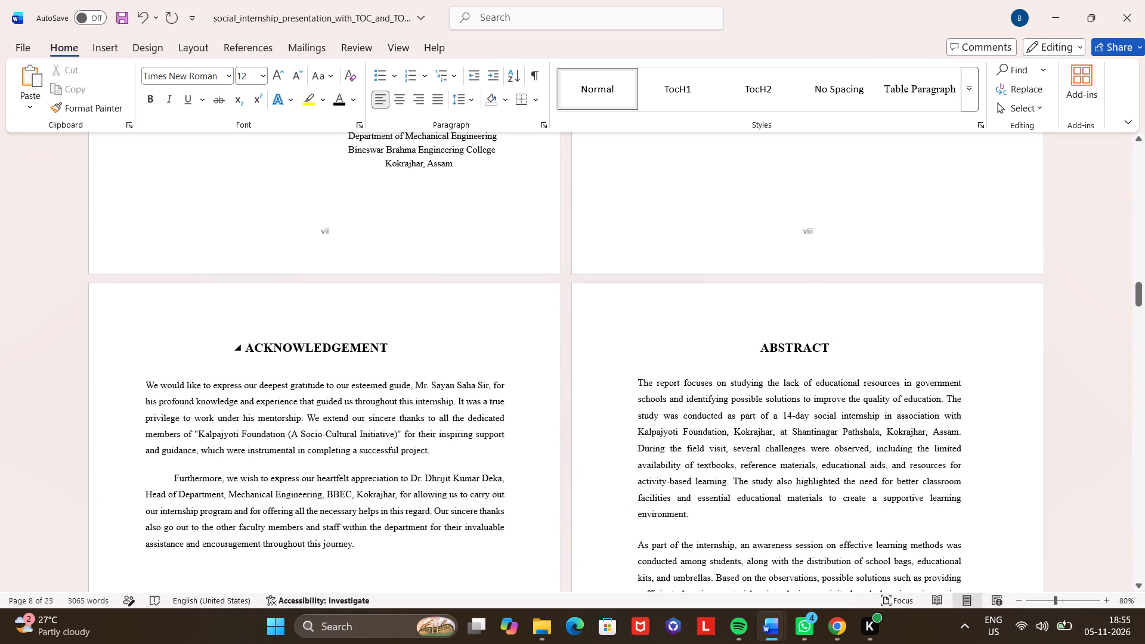
pyautogui.scroll(-1, 379, 357)
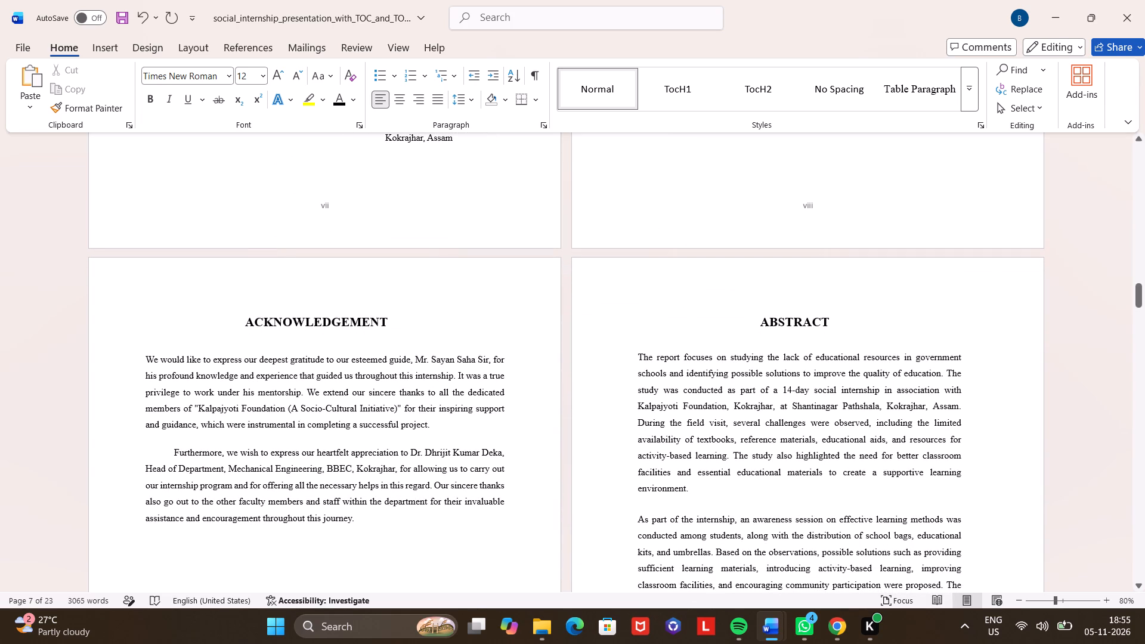
pyautogui.scroll(-1, 159, 430)
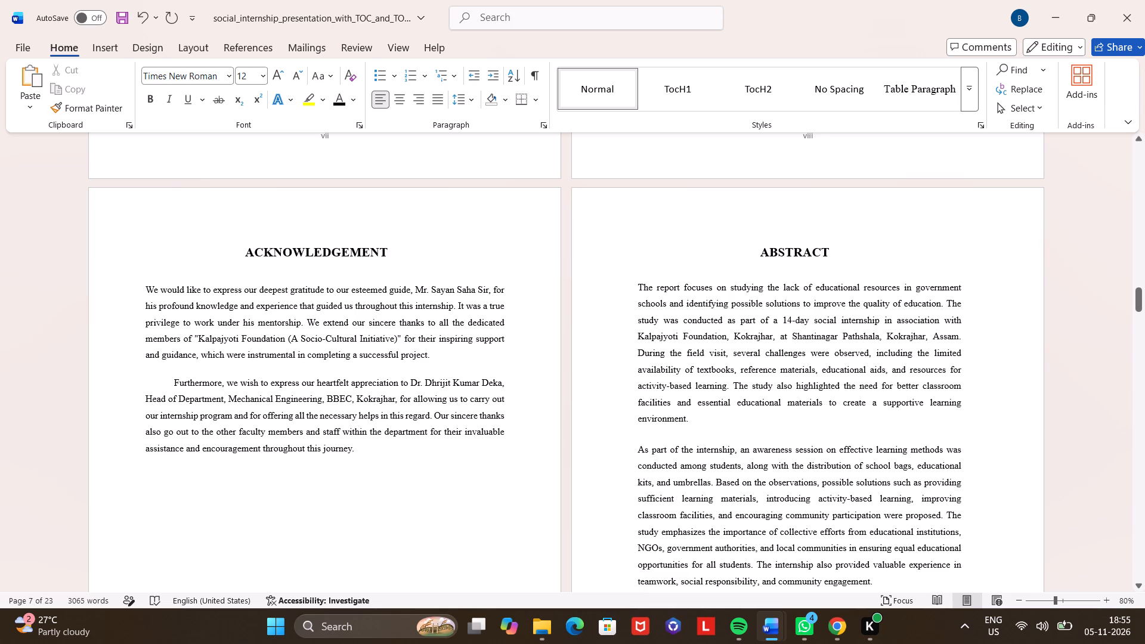
pyautogui.scroll(-1, 474, 434)
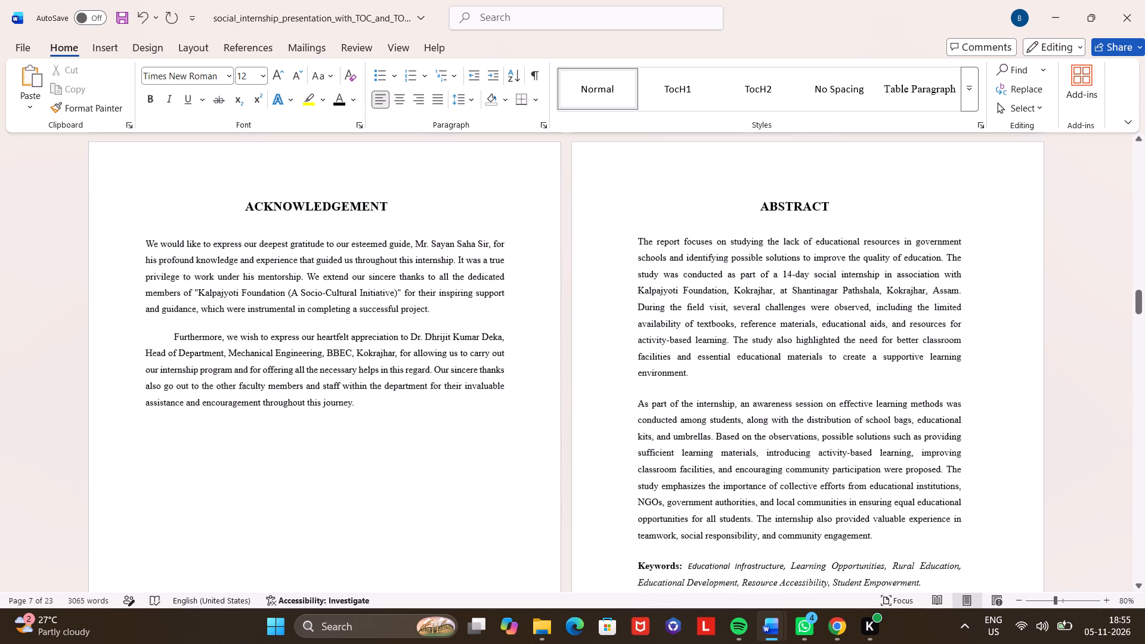
pyautogui.scroll(-1, 474, 434)
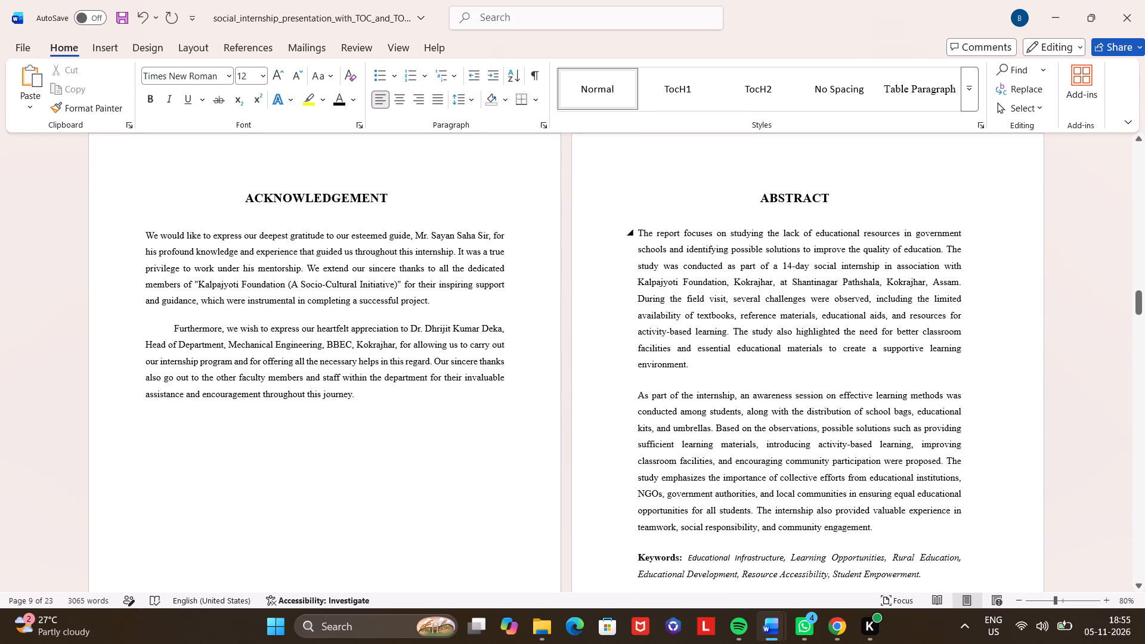
pyautogui.scroll(-1, 750, 320)
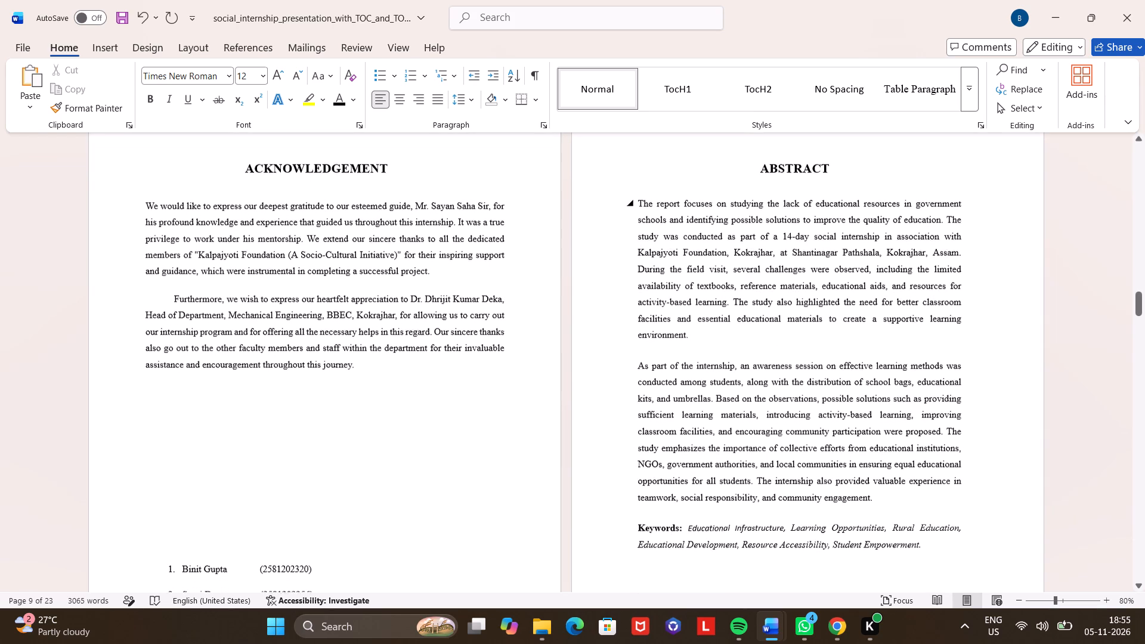
pyautogui.scroll(-1, 750, 320)
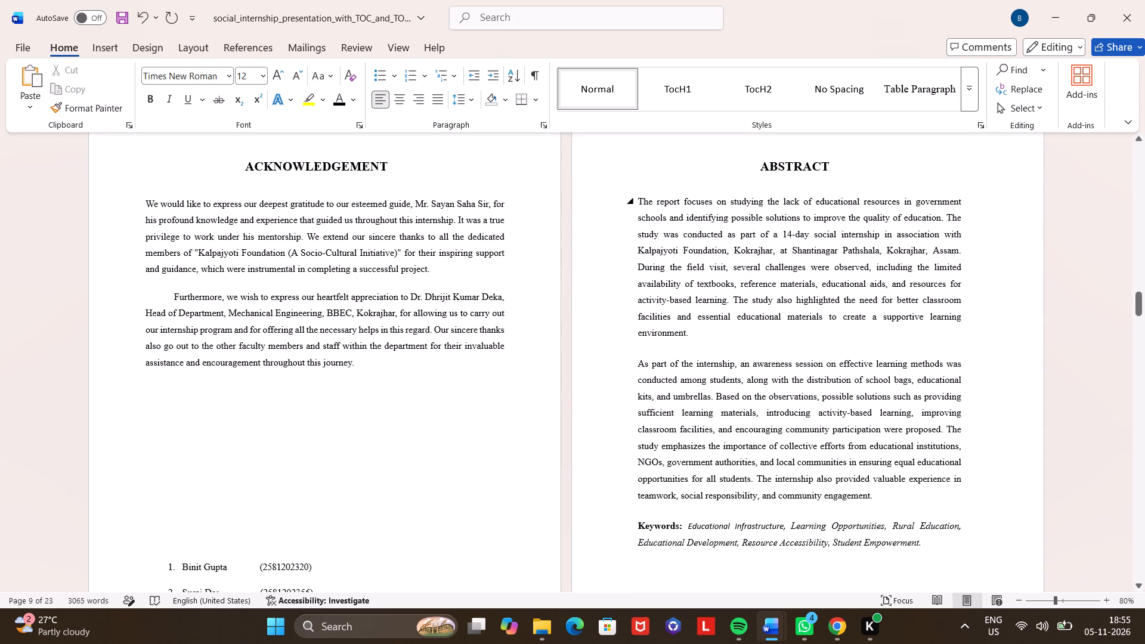
pyautogui.scroll(-1, 654, 388)
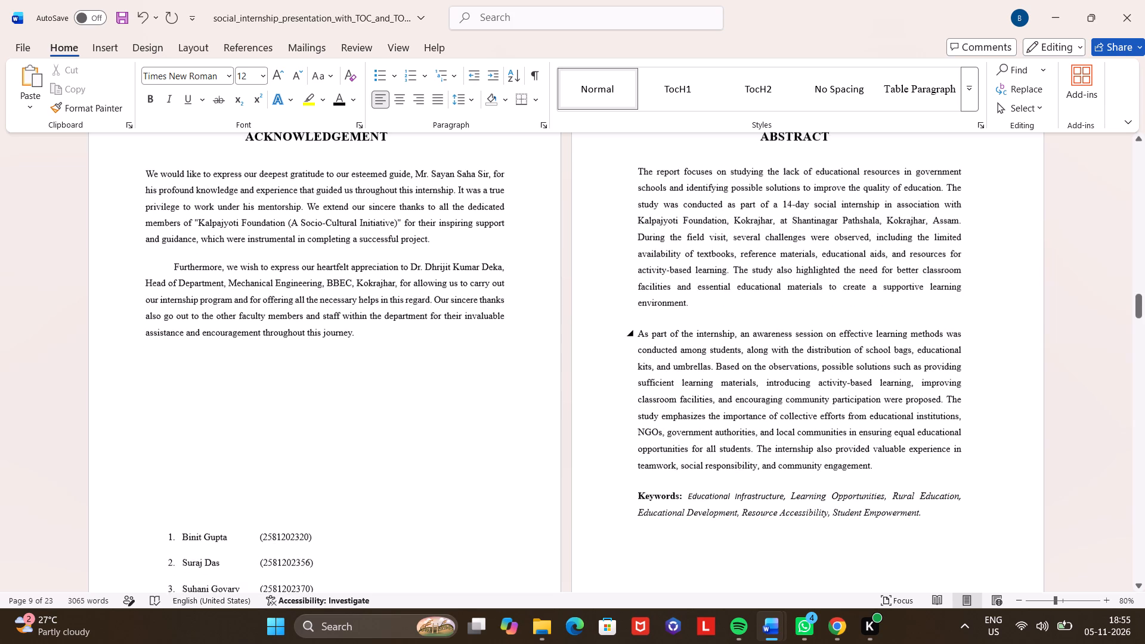
pyautogui.scroll(-1, 654, 388)
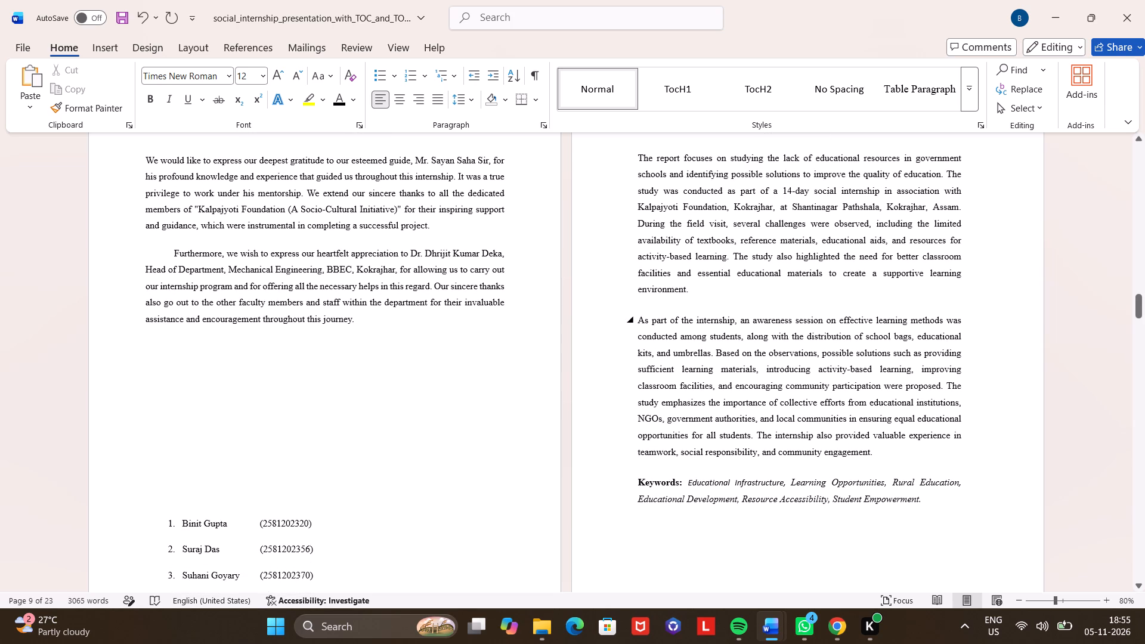
pyautogui.scroll(-1, 739, 357)
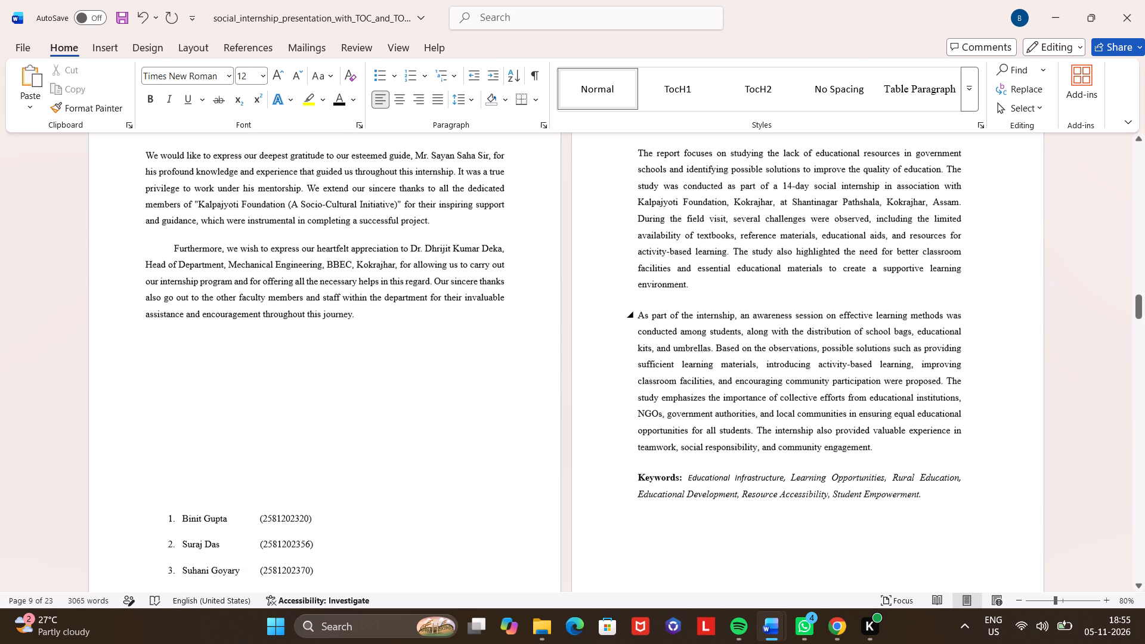
pyautogui.scroll(-1, 739, 357)
pyautogui.scroll(-3, 870, 336)
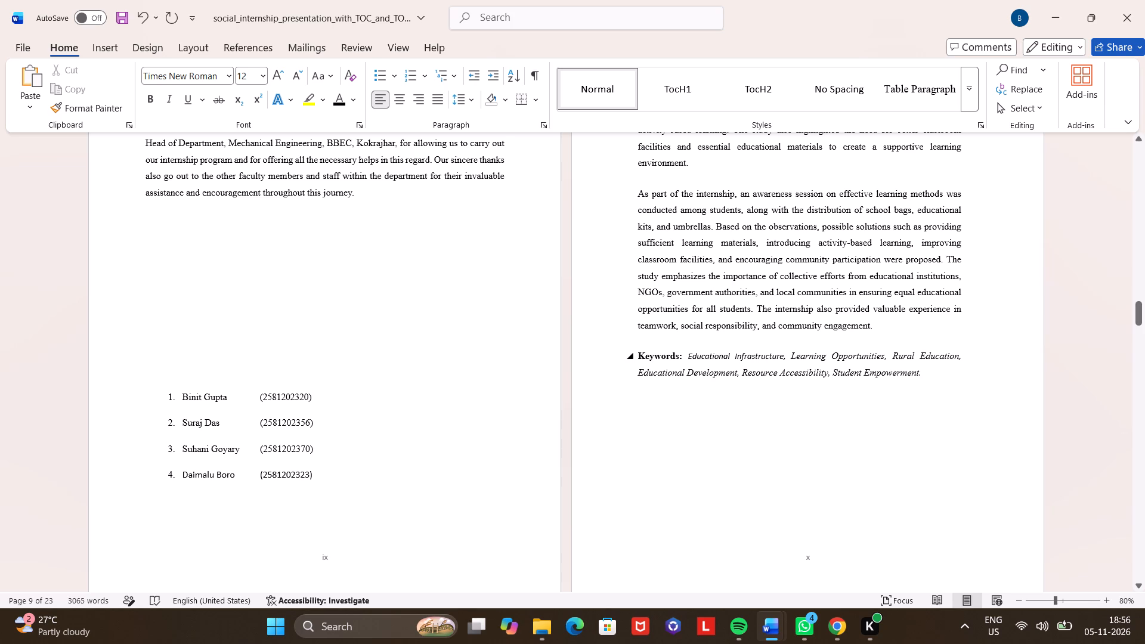
# Check the Table of Contents and Table of Figures entries and compare them with the chapter headings that follow.
pyautogui.scroll(-2, 924, 374)
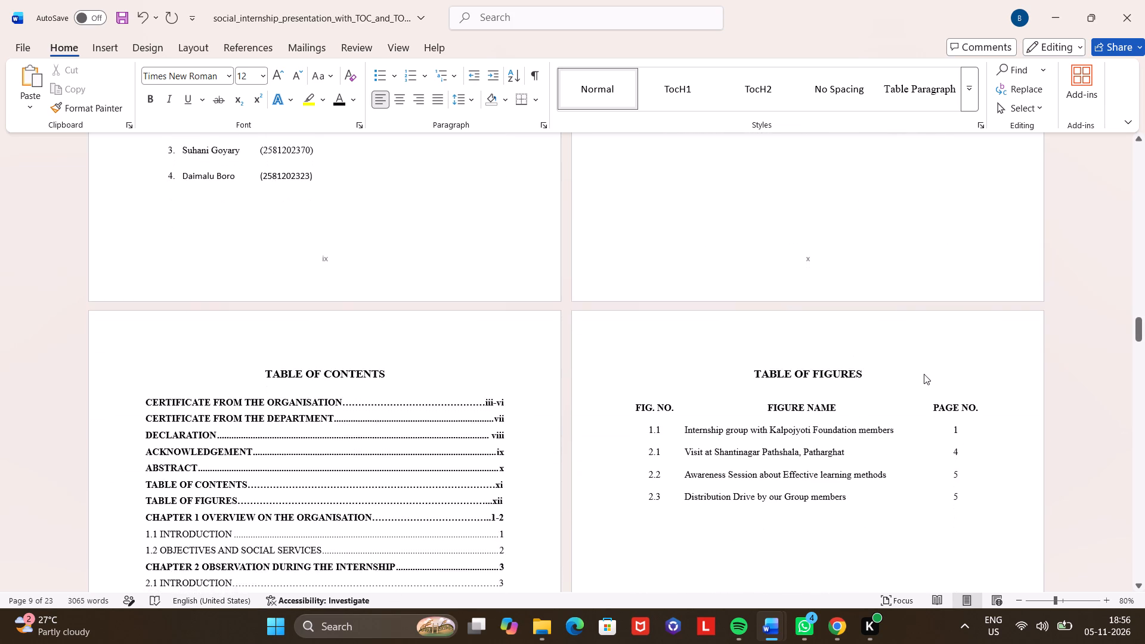
pyautogui.scroll(-1, 482, 489)
pyautogui.scroll(-1, 343, 369)
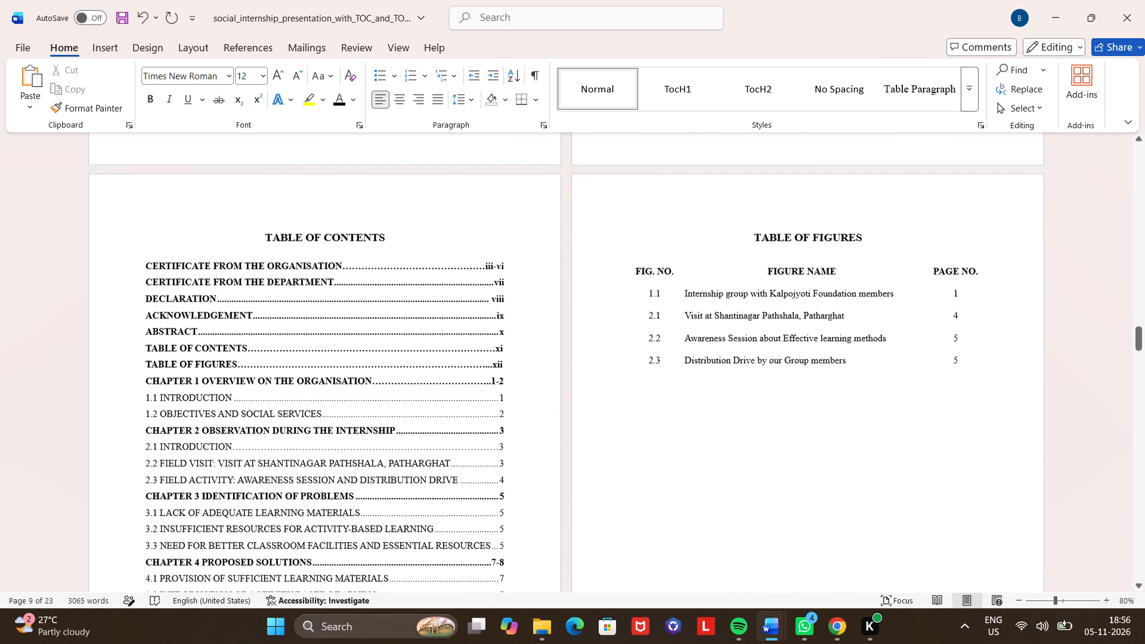
pyautogui.scroll(-1, 343, 369)
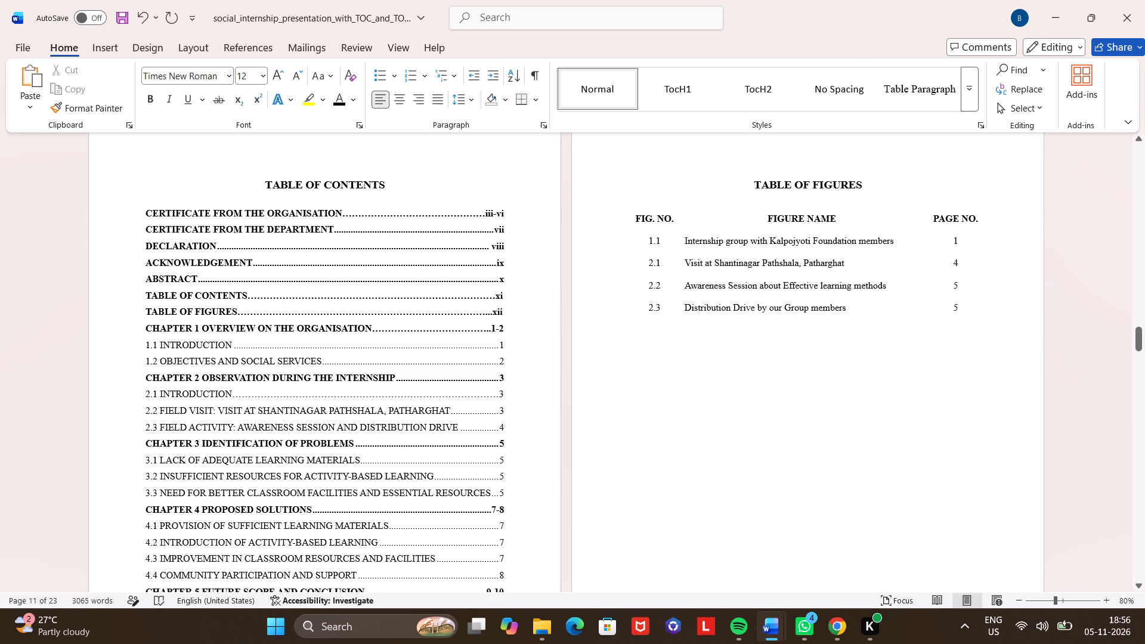
pyautogui.scroll(-1, 500, 324)
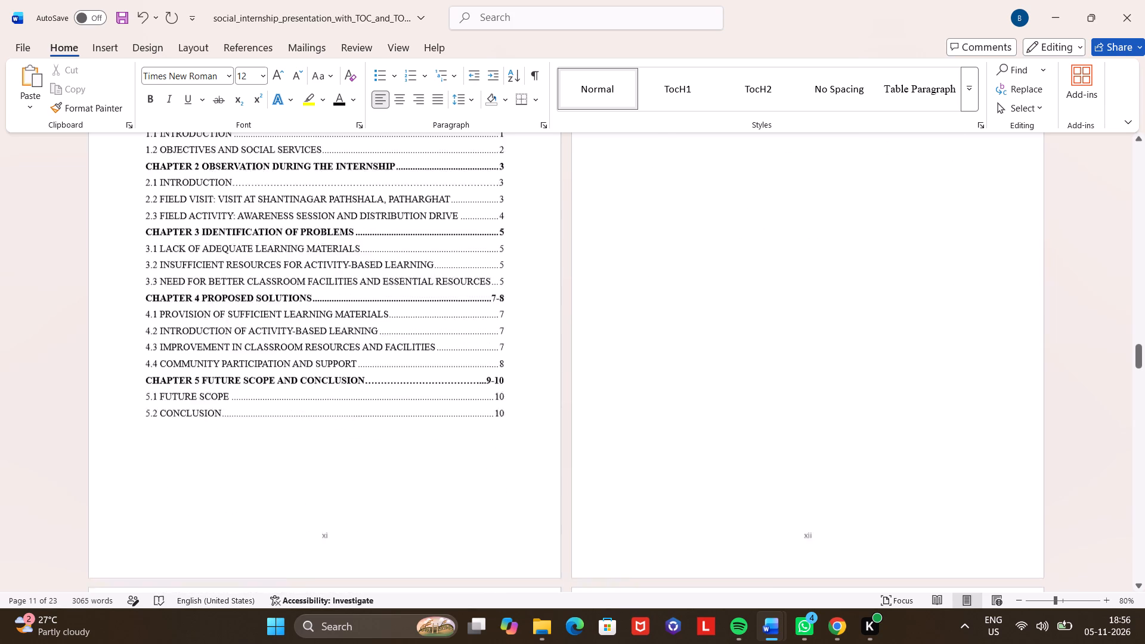
pyautogui.scroll(-1, 500, 324)
pyautogui.keyDown('ctrl'); pyautogui.scroll(1, 500, 324); pyautogui.keyUp('ctrl')
pyautogui.scroll(-1, 500, 324)
pyautogui.scroll(3, 500, 324)
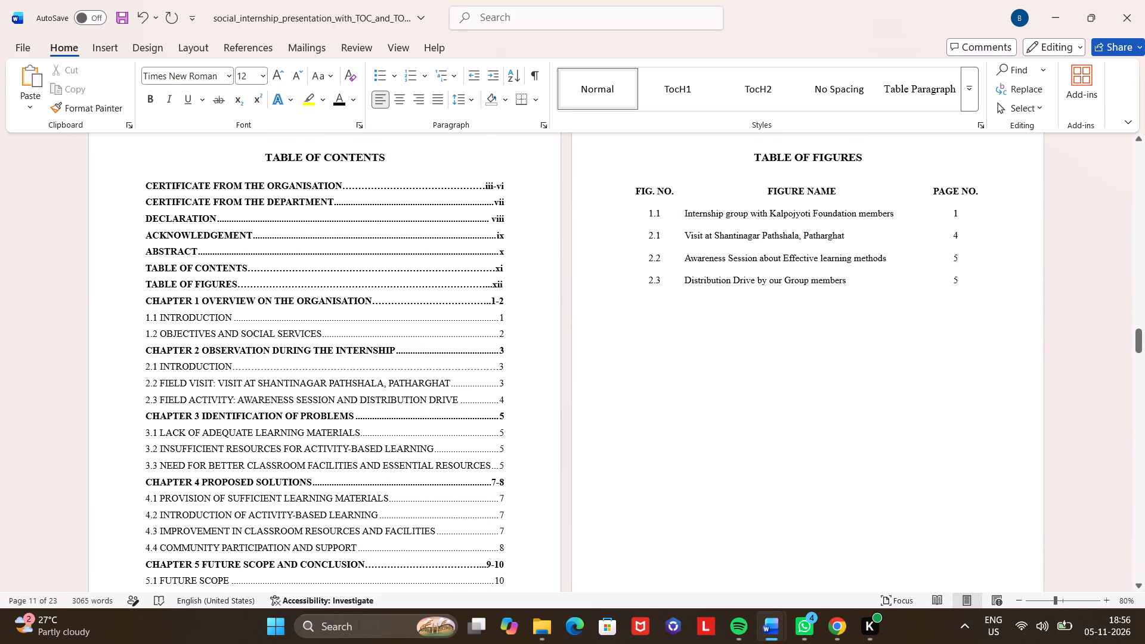
# In Table of Contents entry 1.2, replace the word "OBJECTIVES" with "SERVICES", matching the section heading in Chapter 1.
pyautogui.click(273, 335)
pyautogui.press('Left')
pyautogui.press('Left')
pyautogui.press('Left')
pyautogui.press('Left')
pyautogui.press('Left')
pyautogui.press('Left')
pyautogui.press('Left')
pyautogui.press('Left')
pyautogui.press('Left')
pyautogui.press('Left')
pyautogui.press('Left')
pyautogui.press('BackSpace')
pyautogui.press('BackSpace')
pyautogui.press('BackSpace')
pyautogui.press('BackSpace')
pyautogui.press('BackSpace')
pyautogui.press('BackSpace')
pyautogui.press('BackSpace')
pyautogui.press('BackSpace')
pyautogui.press('BackSpace')
pyautogui.press('BackSpace')
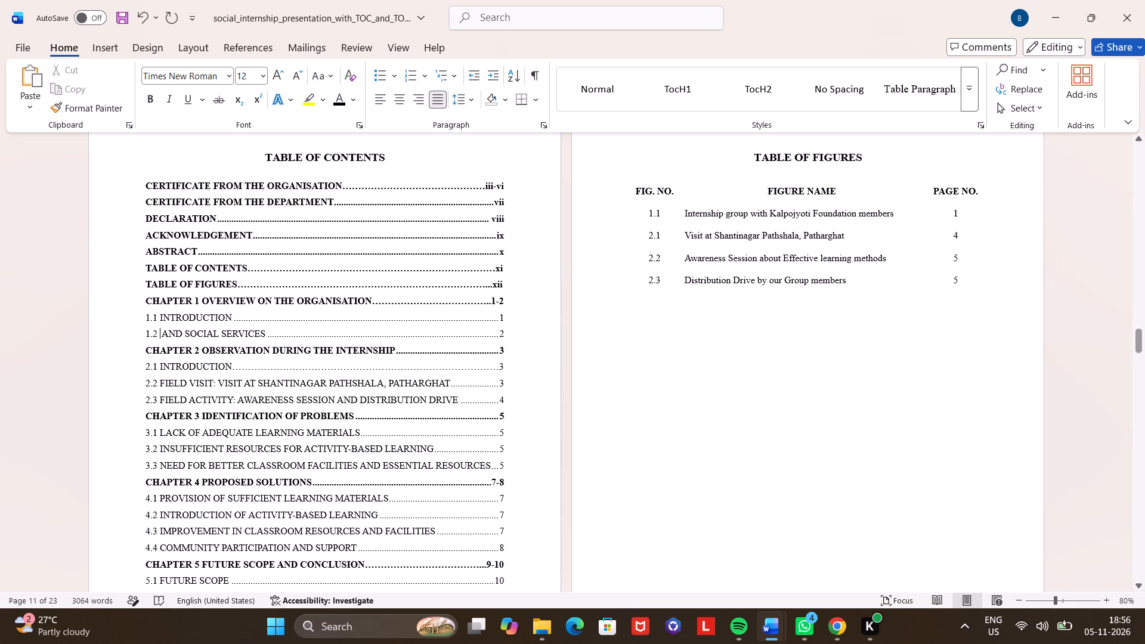
pyautogui.scroll(-5, 484, 290)
pyautogui.scroll(3, 484, 290)
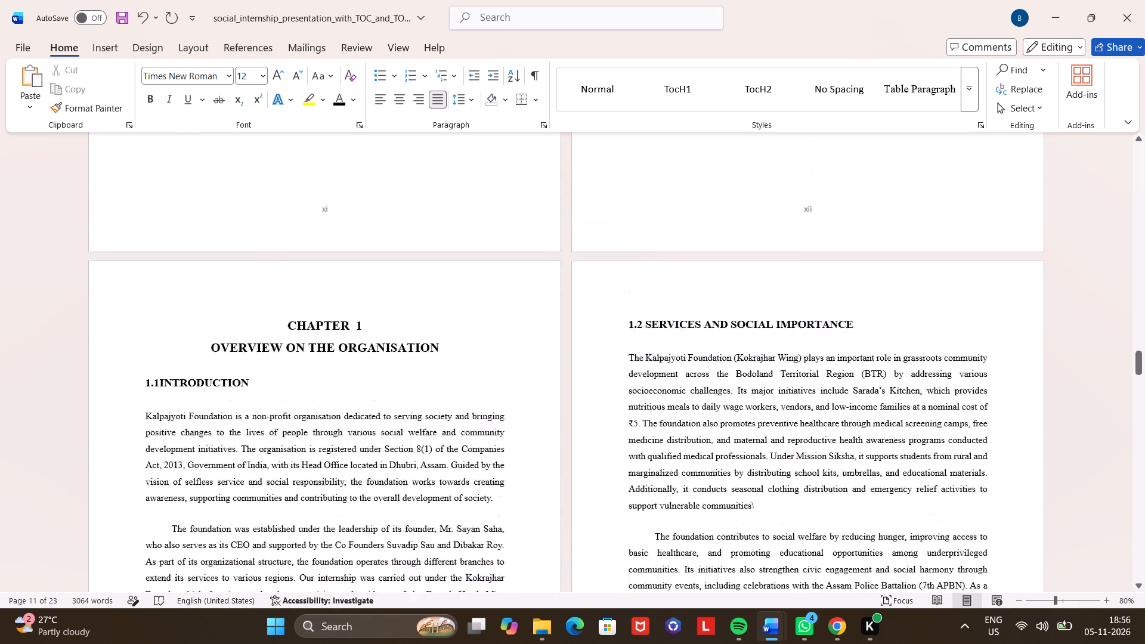
pyautogui.scroll(1, 484, 290)
pyautogui.scroll(2, 440, 413)
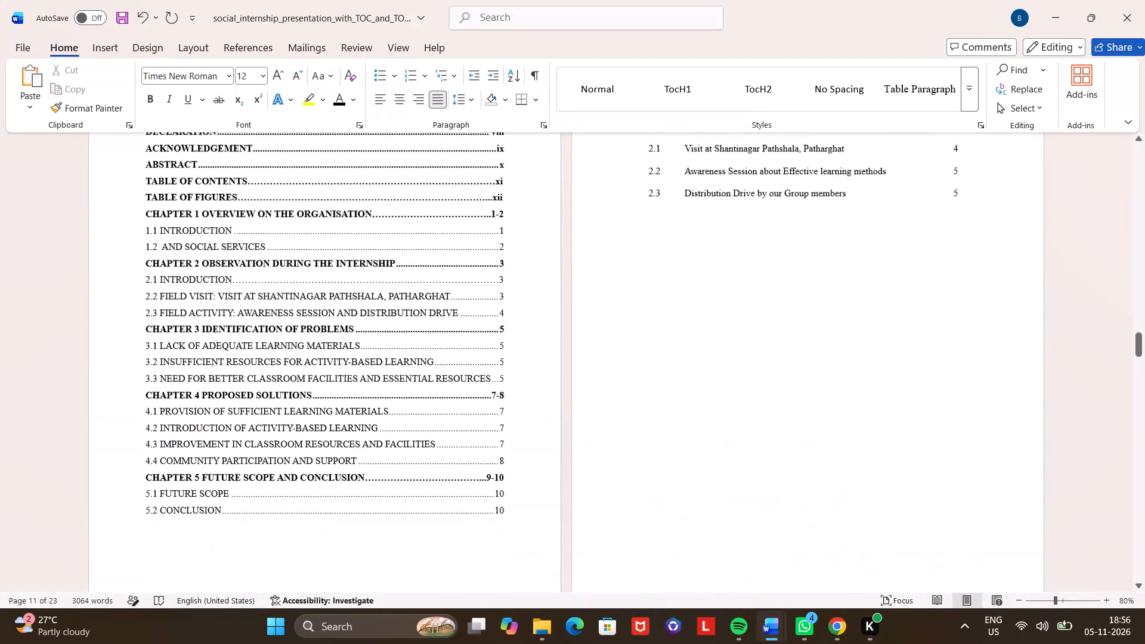
pyautogui.write('SERVICES')
pyautogui.press('Right')
pyautogui.press('Right')
pyautogui.press('Right')
pyautogui.press('Right')
pyautogui.press('Right')
pyautogui.press('Right')
pyautogui.press('Right')
pyautogui.press('Right')
pyautogui.press('Right')
pyautogui.press('Right')
pyautogui.press('Right')
pyautogui.press('Right')
pyautogui.press('Right')
pyautogui.press('Right')
pyautogui.press('Right')
pyautogui.press('Right')
pyautogui.press('Right')
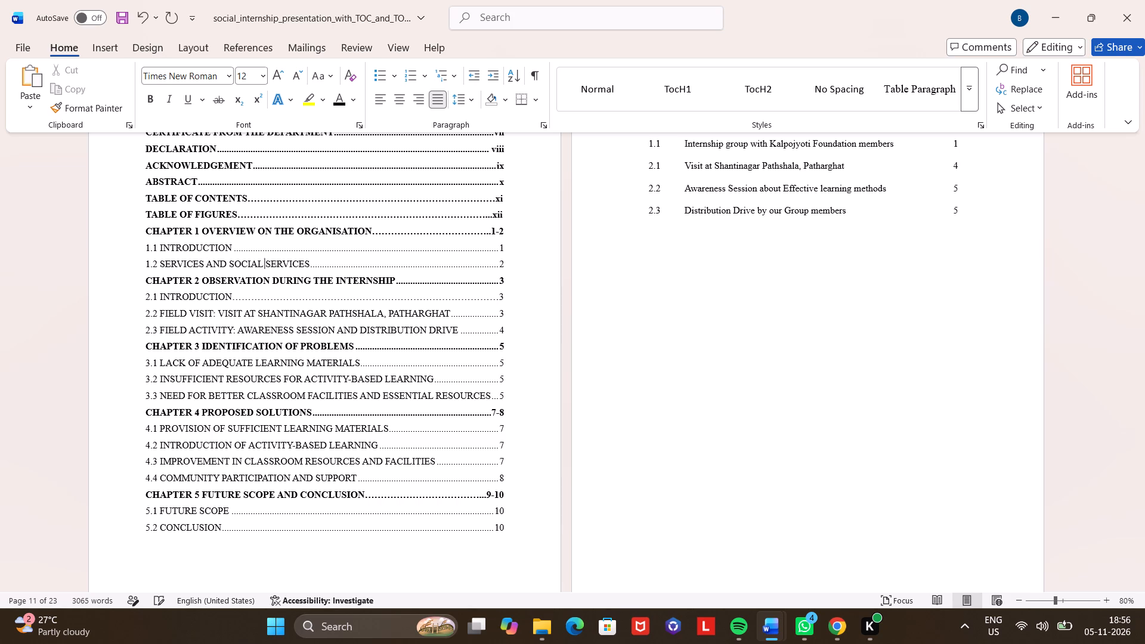
pyautogui.press('Right')
pyautogui.press('Right')
pyautogui.press('Right')
pyautogui.press('BackSpace')
pyautogui.press('BackSpace')
pyautogui.press('BackSpace')
pyautogui.press('BackSpace')
pyautogui.press('BackSpace')
pyautogui.press('BackSpace')
pyautogui.press('BackSpace')
pyautogui.press('BackSpace')
pyautogui.write('IMPORTANCE')
# Change the Chapter 1 page number in the Table of Contents to 1 and extend its dot leader by three dots.
pyautogui.click(508, 234)
pyautogui.press('BackSpace')
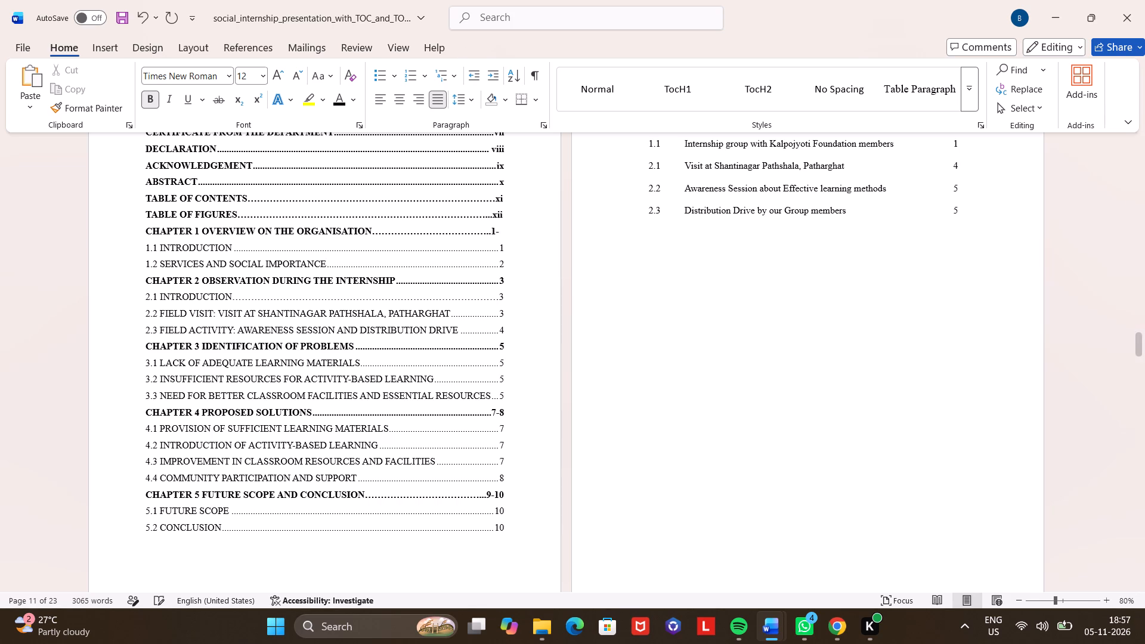
pyautogui.press('BackSpace')
pyautogui.press('Left')
pyautogui.write('..')
pyautogui.press('.')
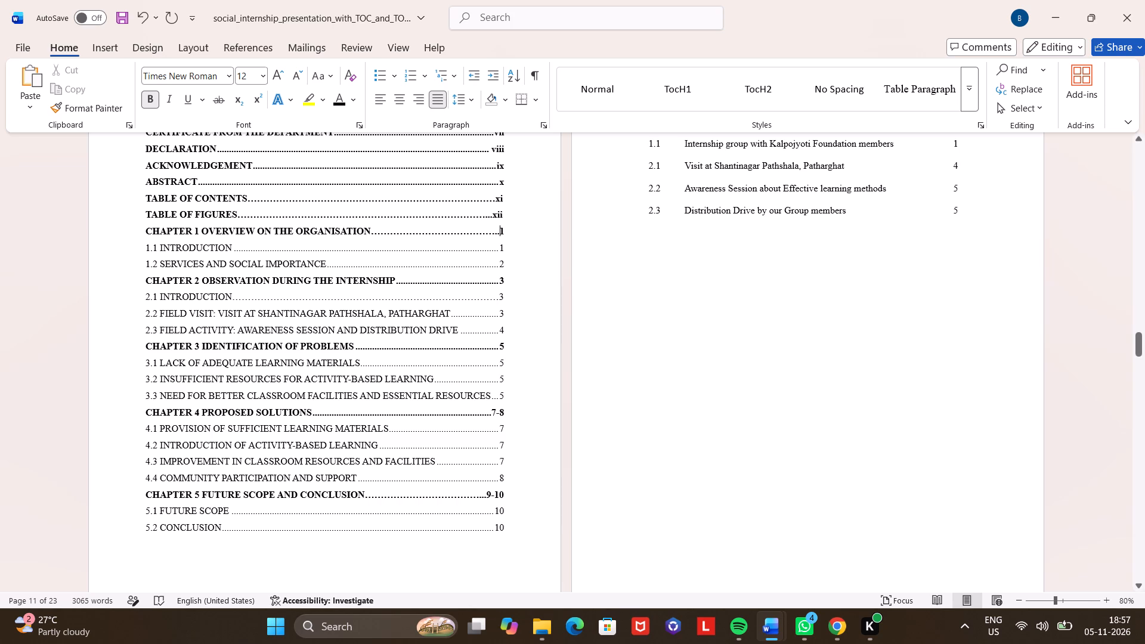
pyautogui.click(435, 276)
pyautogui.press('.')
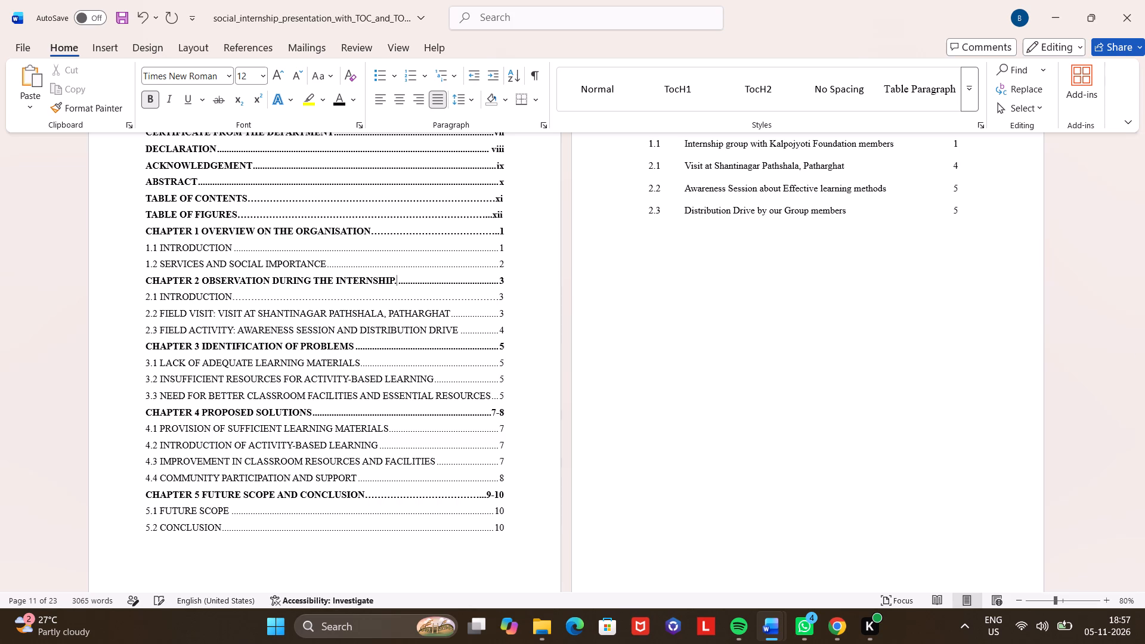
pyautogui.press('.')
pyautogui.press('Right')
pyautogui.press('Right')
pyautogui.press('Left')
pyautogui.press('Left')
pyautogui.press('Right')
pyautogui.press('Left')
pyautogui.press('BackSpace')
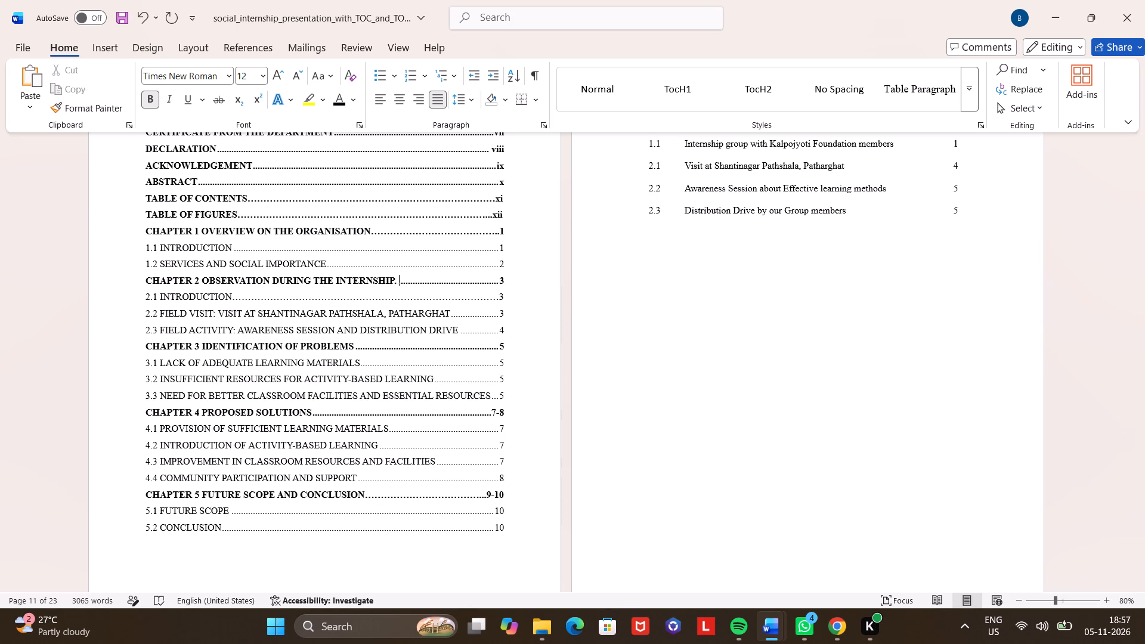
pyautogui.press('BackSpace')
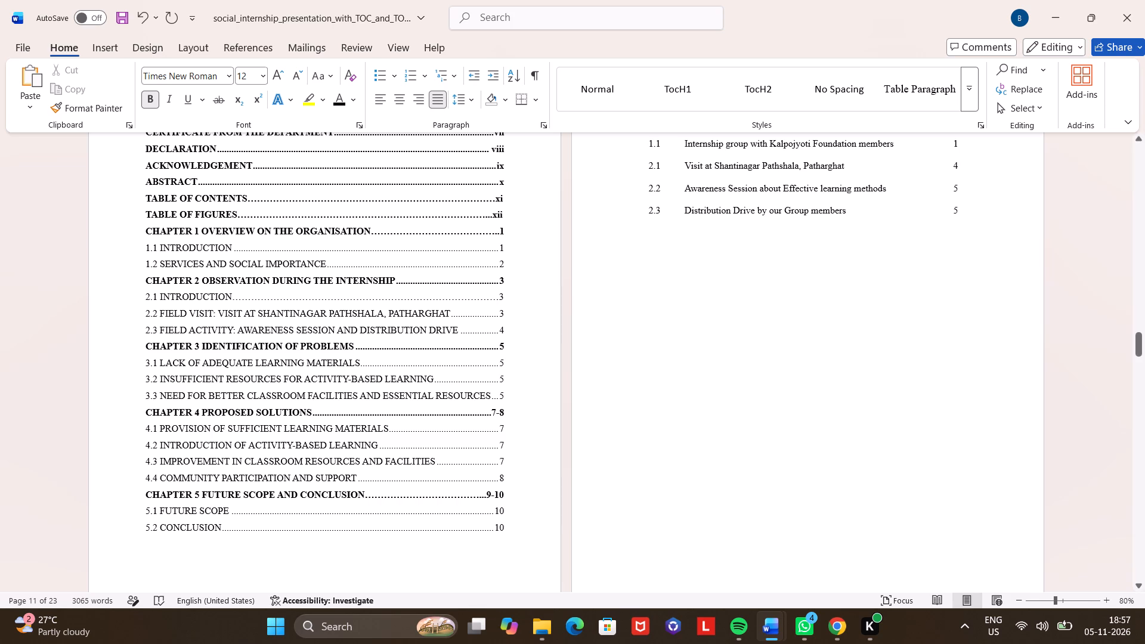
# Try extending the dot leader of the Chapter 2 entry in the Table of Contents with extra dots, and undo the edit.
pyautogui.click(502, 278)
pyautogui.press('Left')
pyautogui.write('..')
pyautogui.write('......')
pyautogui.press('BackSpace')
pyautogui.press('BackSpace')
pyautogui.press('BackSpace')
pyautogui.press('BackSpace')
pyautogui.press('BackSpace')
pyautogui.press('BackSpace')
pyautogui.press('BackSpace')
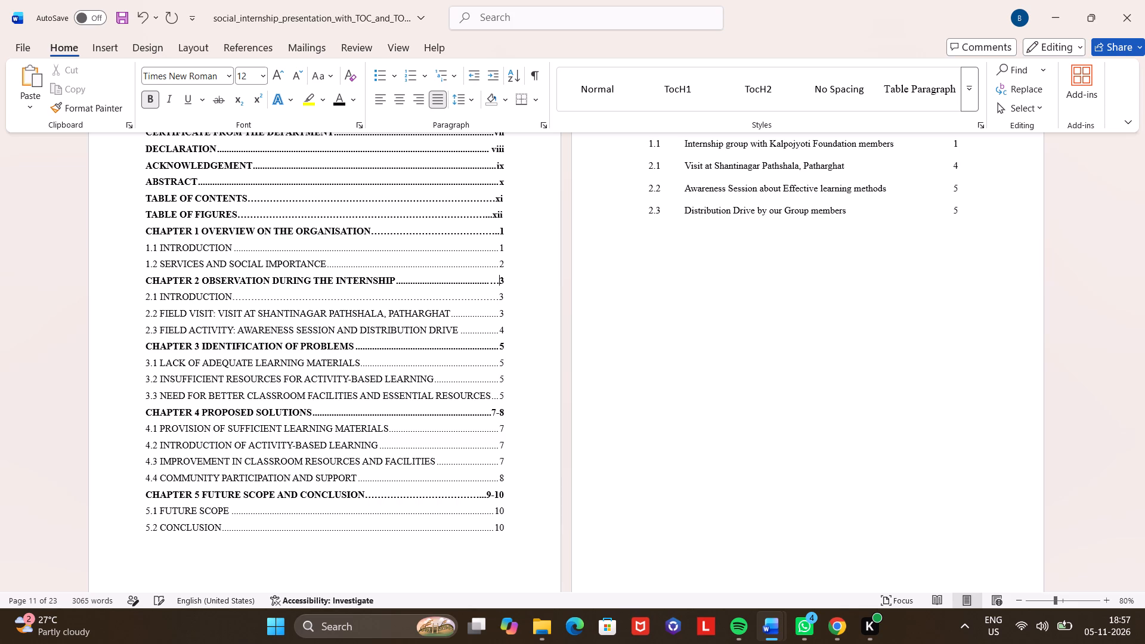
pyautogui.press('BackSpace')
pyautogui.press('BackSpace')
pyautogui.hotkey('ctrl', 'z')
# Check the page numbers of the Chapter 2 sections and the start of Chapter 3 against their Table of Contents entries.
pyautogui.scroll(-1, 502, 278)
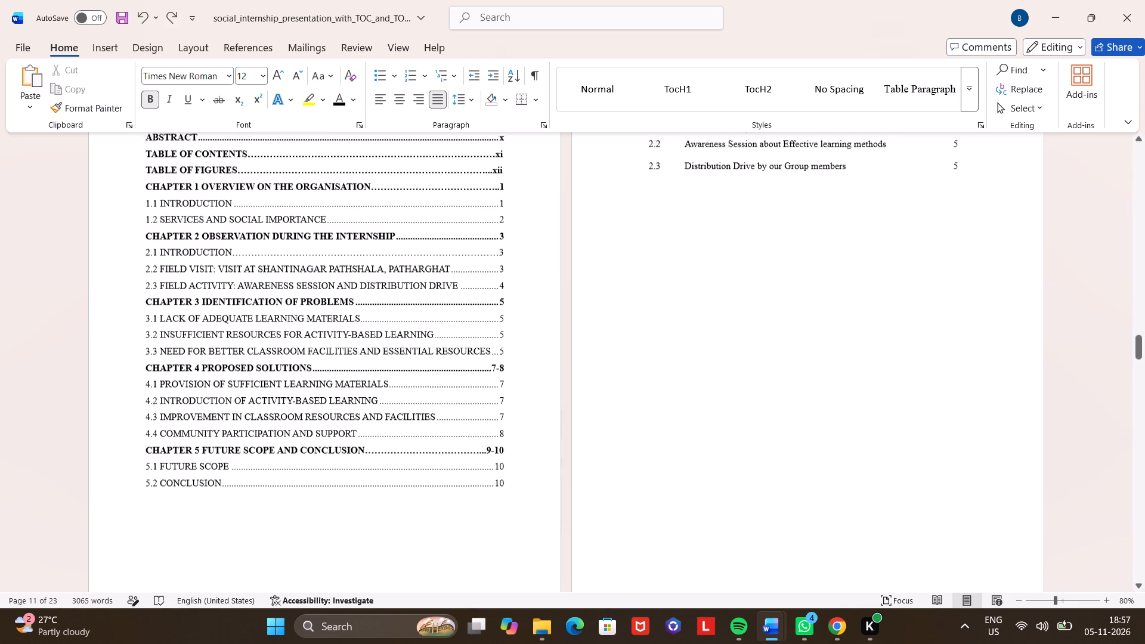
pyautogui.scroll(-1, 502, 278)
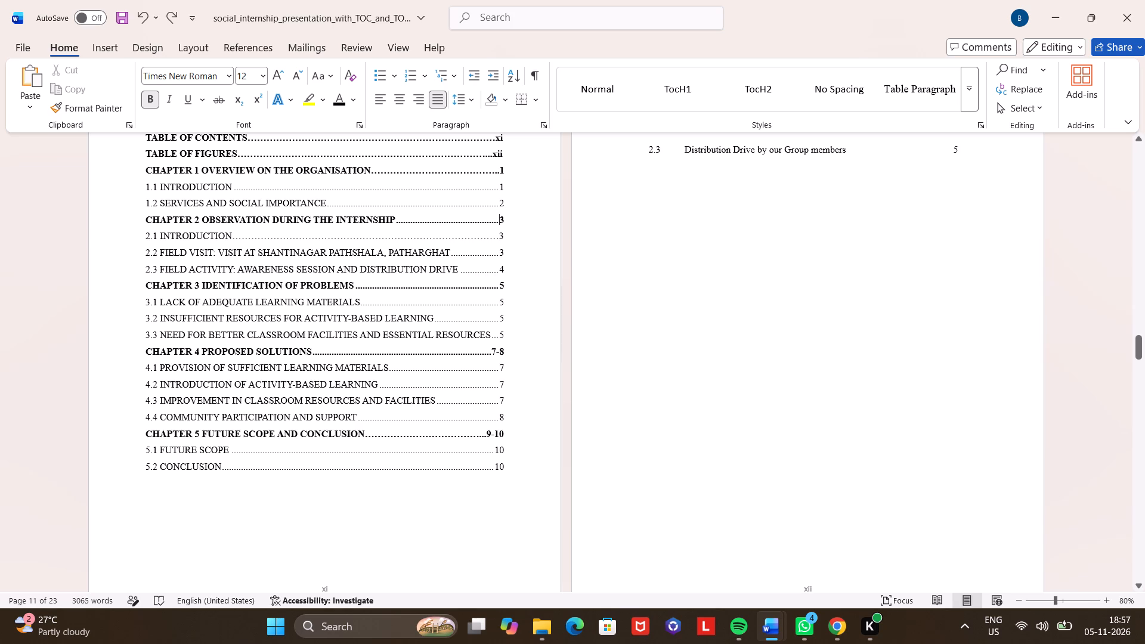
pyautogui.scroll(-4, 510, 329)
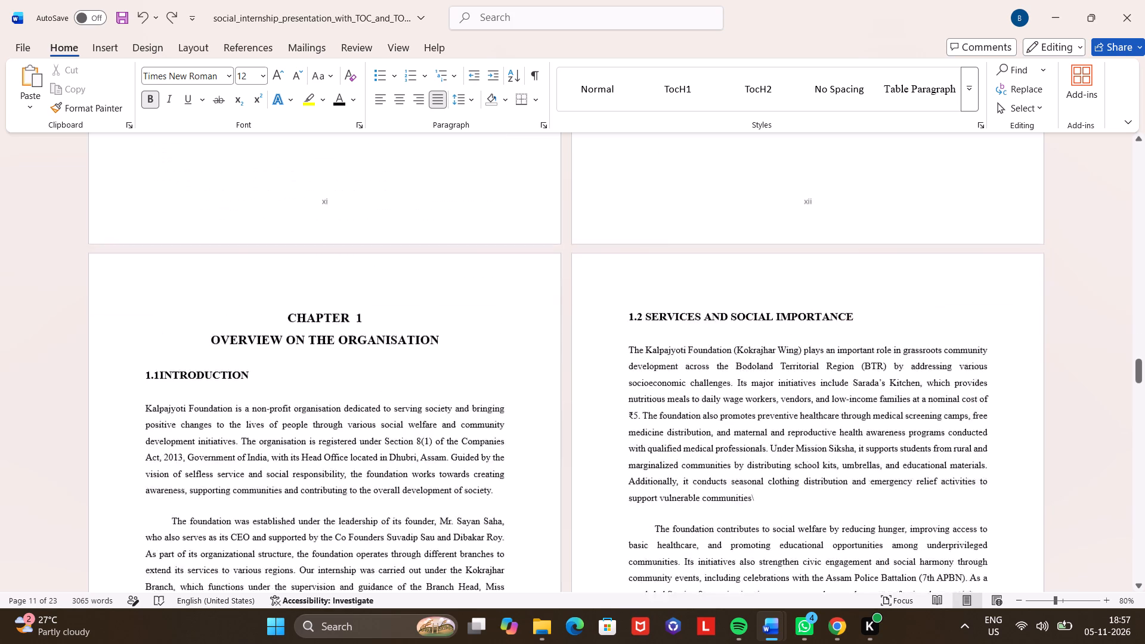
pyautogui.scroll(-10, 510, 329)
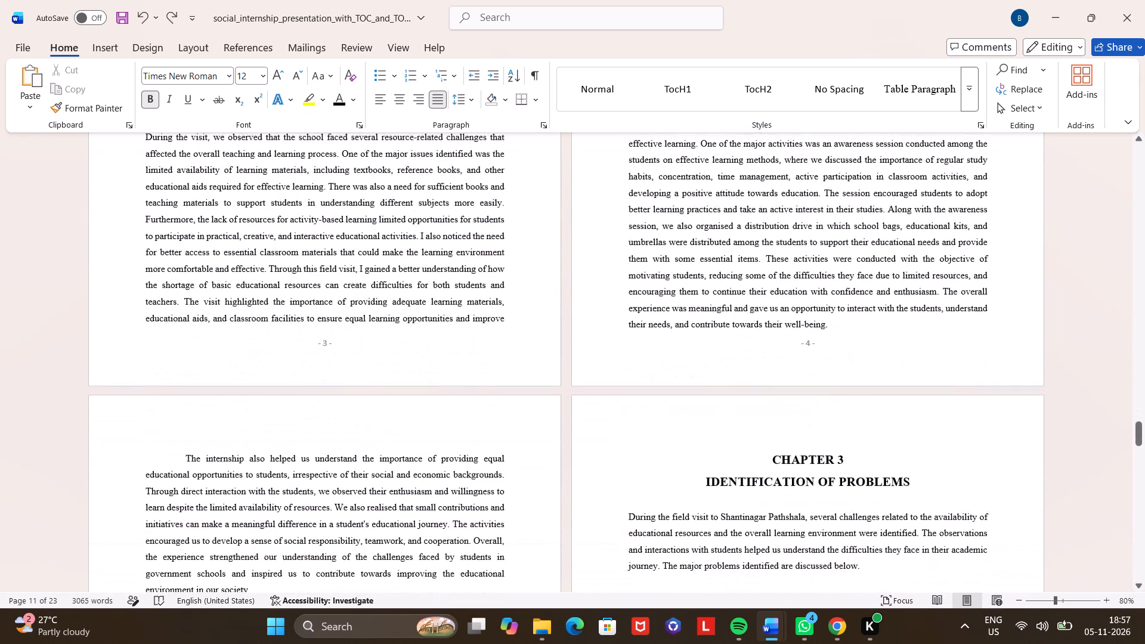
pyautogui.scroll(-1, 510, 329)
pyautogui.scroll(7, 510, 329)
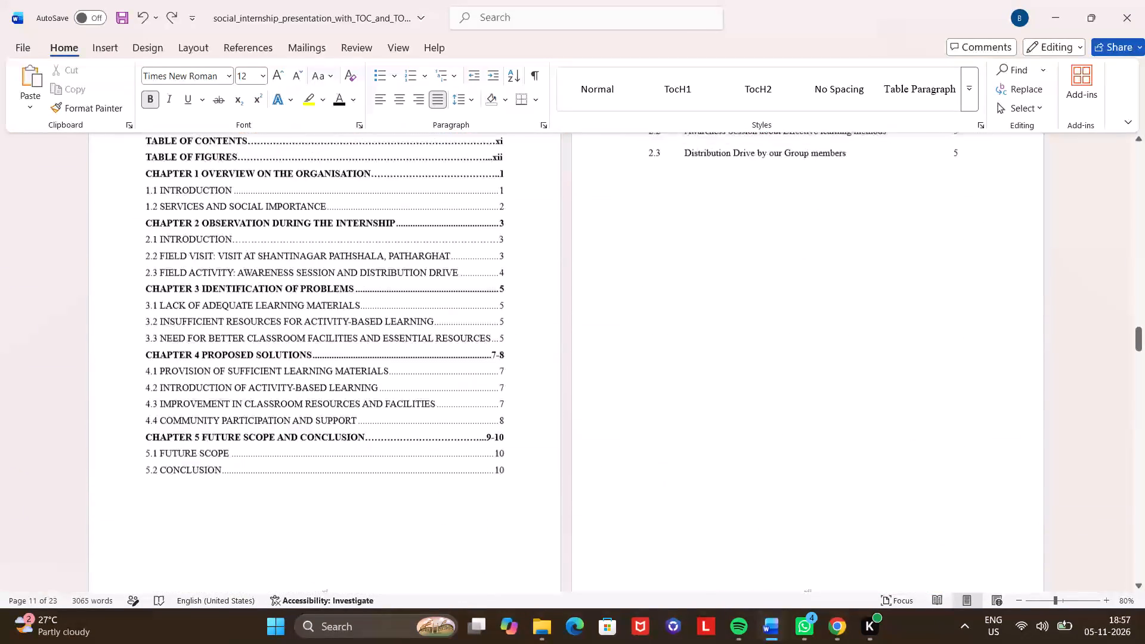
pyautogui.scroll(-6, 510, 329)
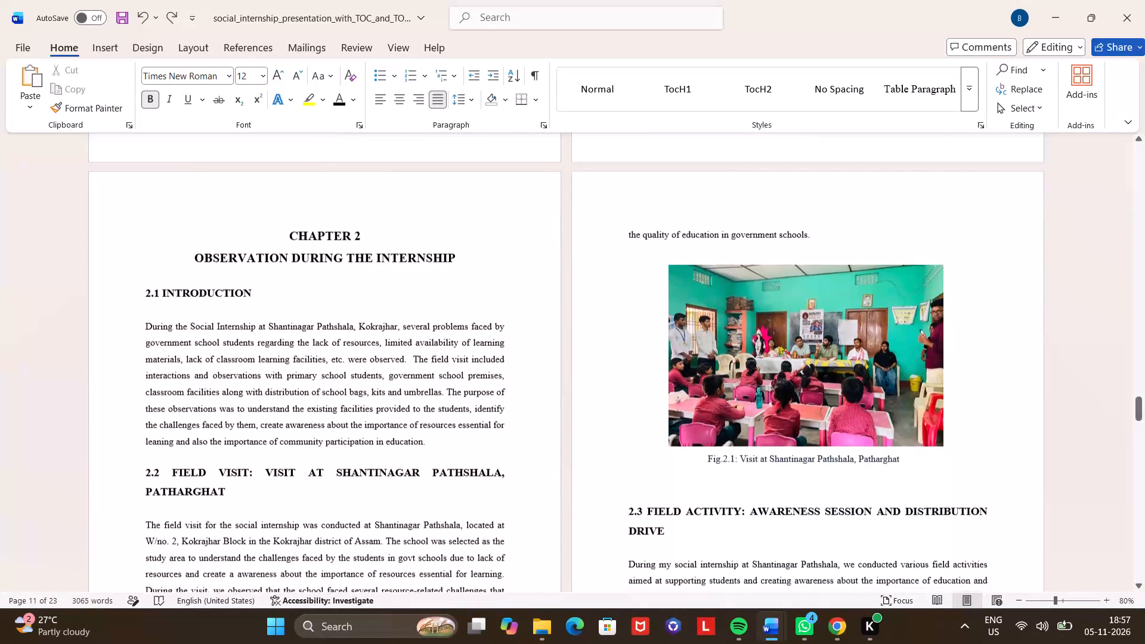
pyautogui.scroll(-1, 510, 329)
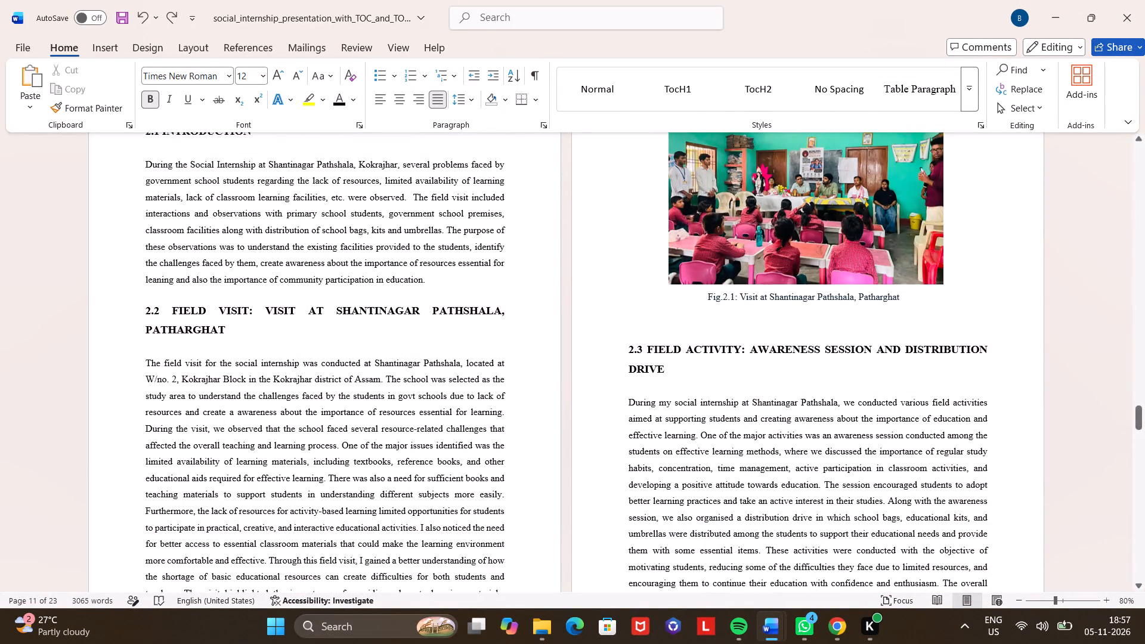
pyautogui.scroll(-3, 377, 364)
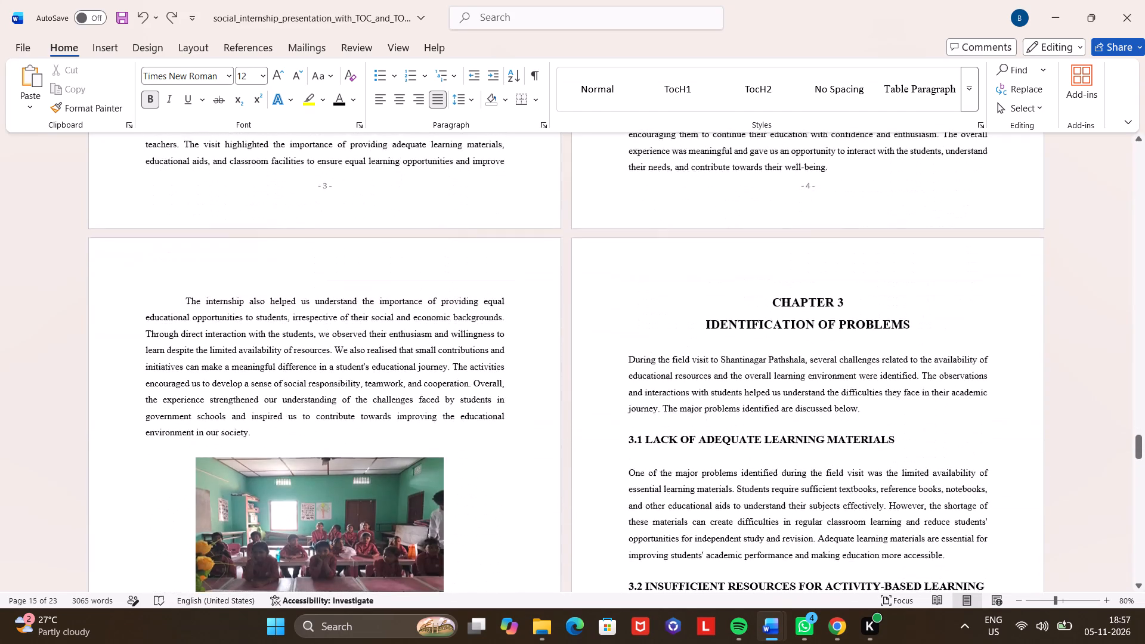
pyautogui.scroll(-1, 377, 364)
pyautogui.scroll(7, 377, 364)
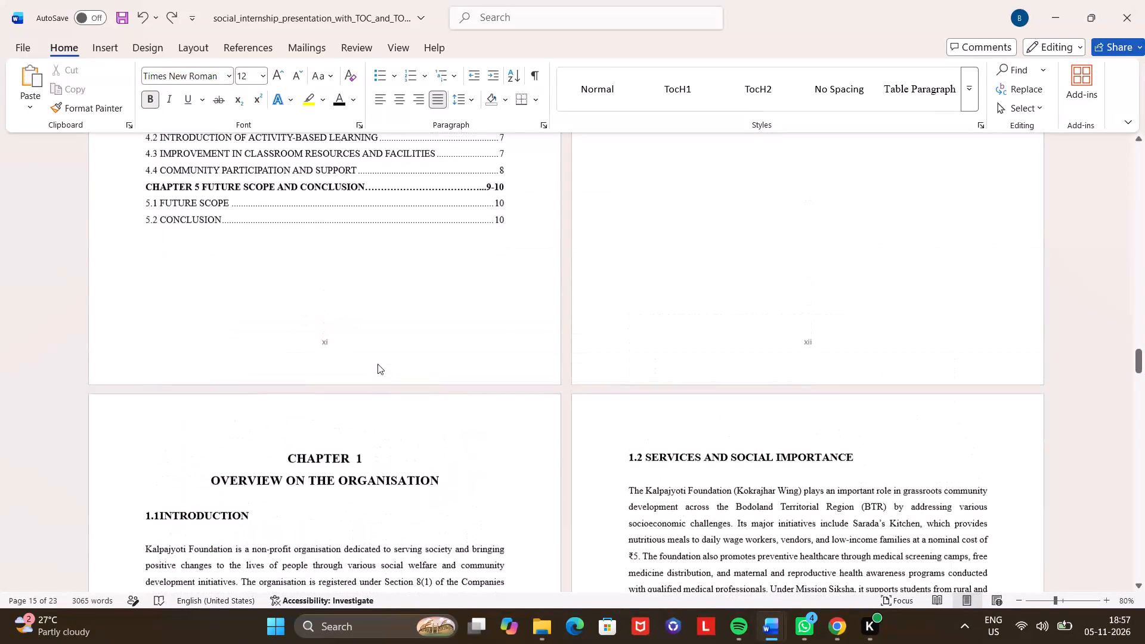
pyautogui.scroll(2, 377, 364)
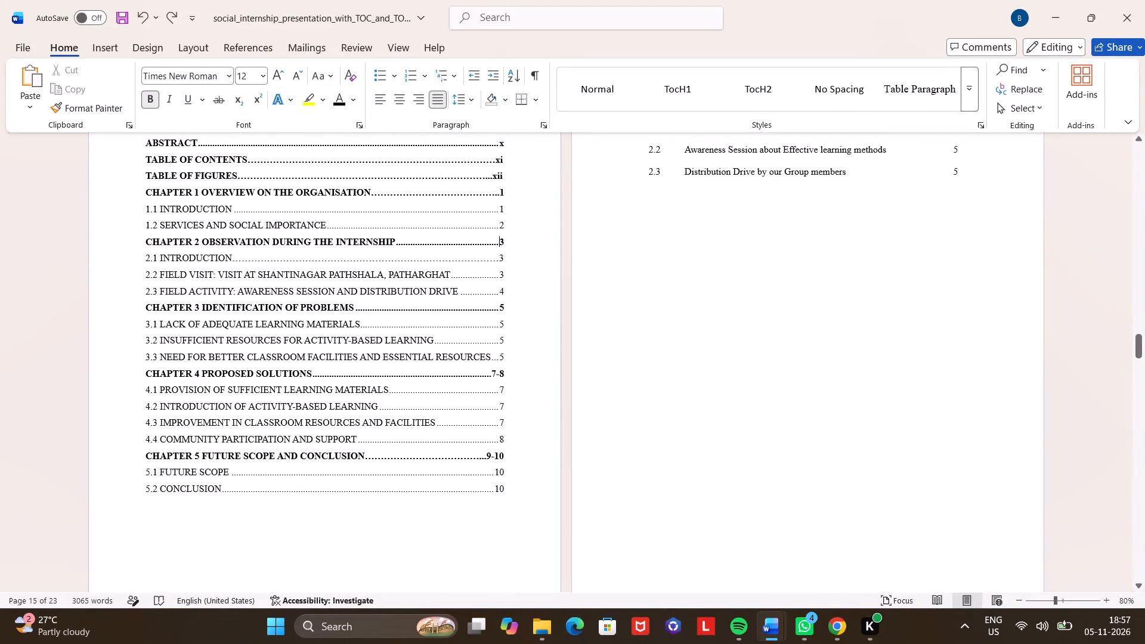
# In the Table of Contents, set the page range of entry 2.3 to 4-5 and the Chapter 3 page number to 6.
pyautogui.click(506, 289)
pyautogui.press('-')
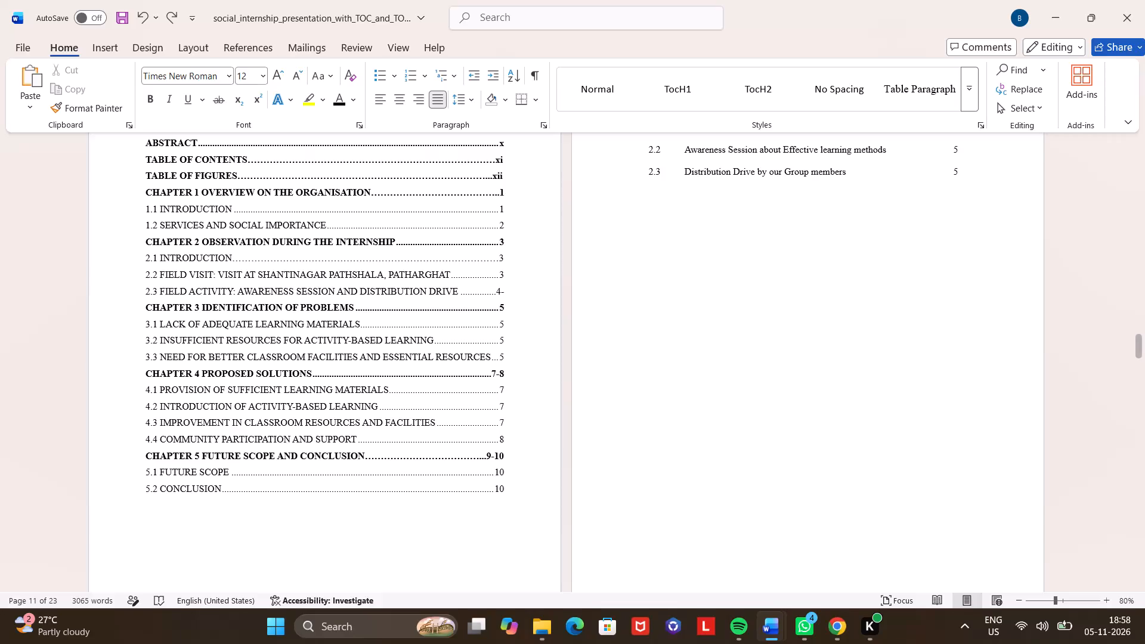
pyautogui.press('5')
pyautogui.click(506, 309)
pyautogui.press('BackSpace')
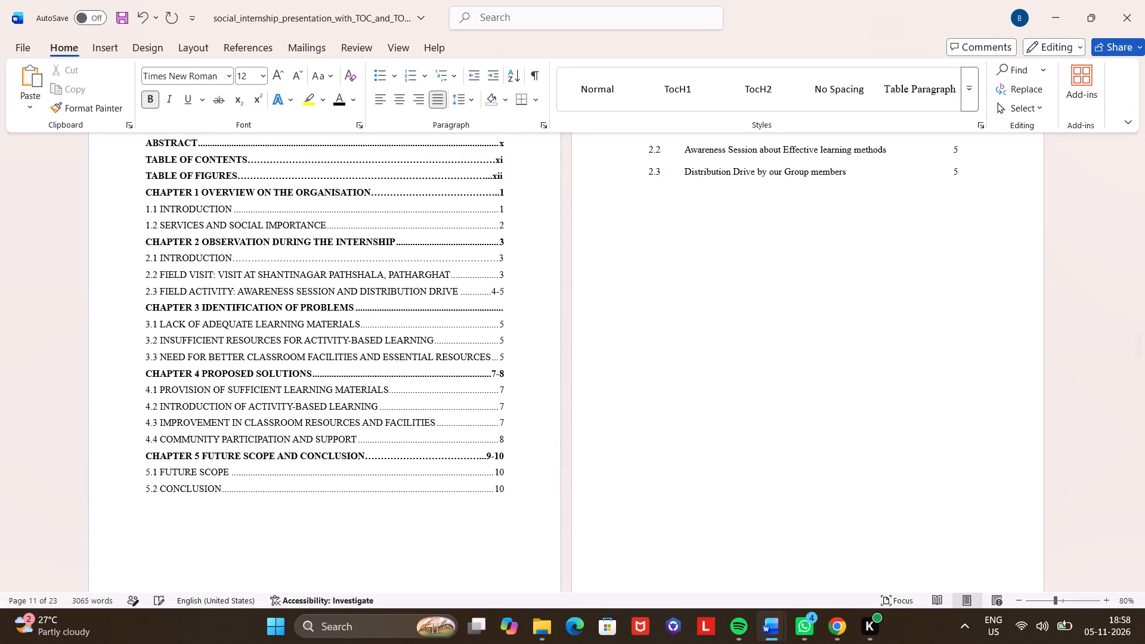
pyautogui.press('6')
# Check which pages sections 3.1 to 3.3 and the start of Chapter 4 fall on, for comparison with the Table of Contents.
pyautogui.scroll(-7, 505, 329)
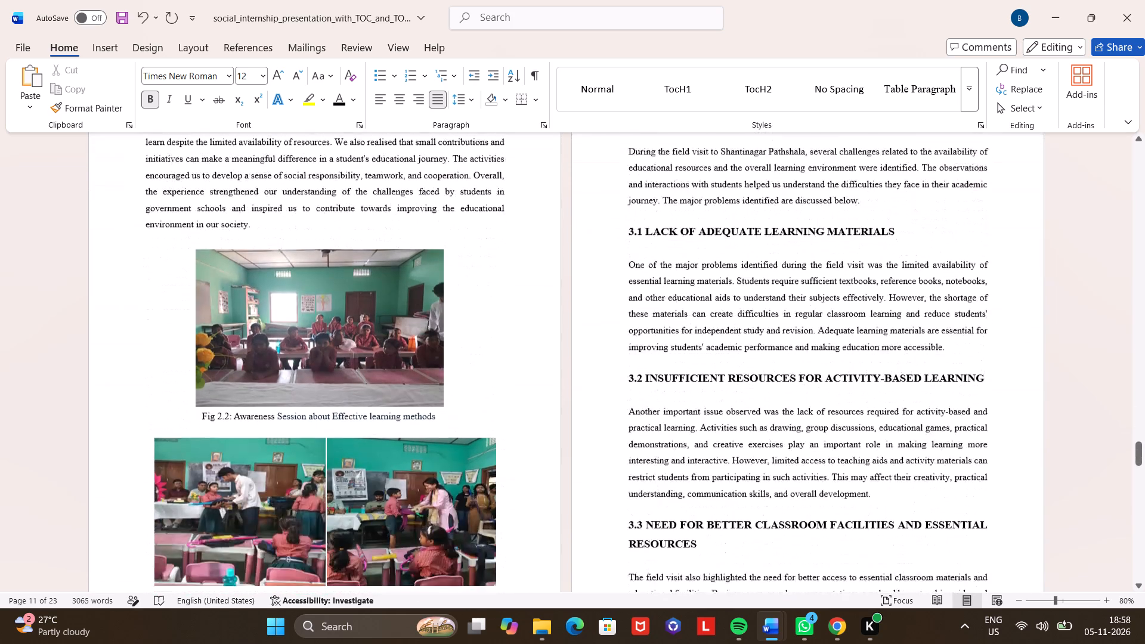
pyautogui.scroll(-2, 505, 329)
pyautogui.scroll(1, 505, 329)
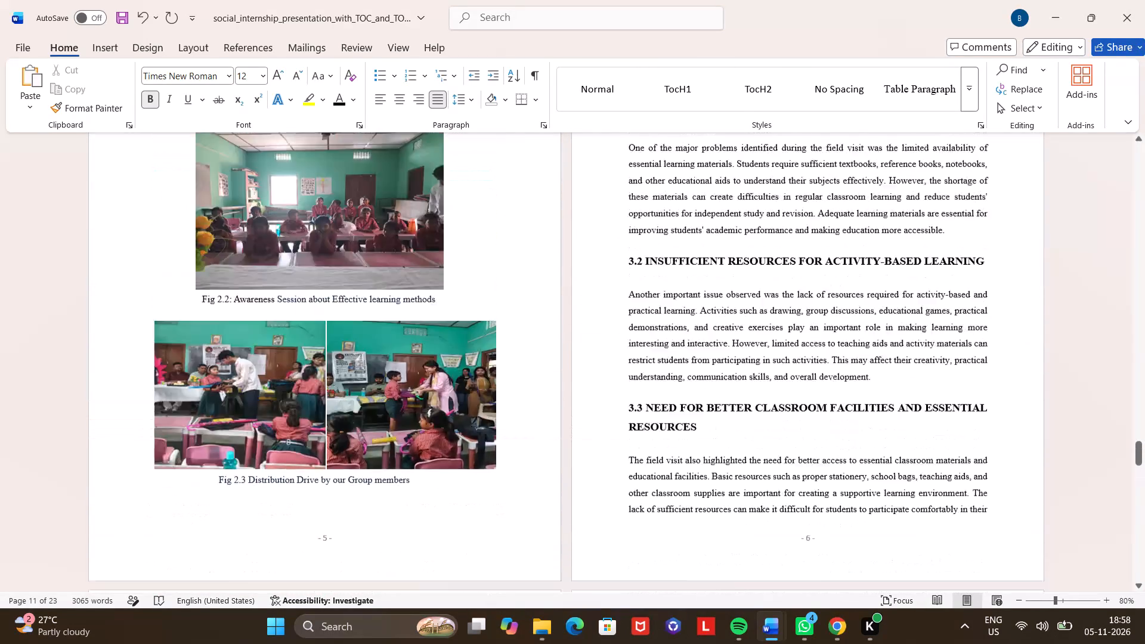
pyautogui.scroll(3, 505, 329)
pyautogui.scroll(-3, 505, 329)
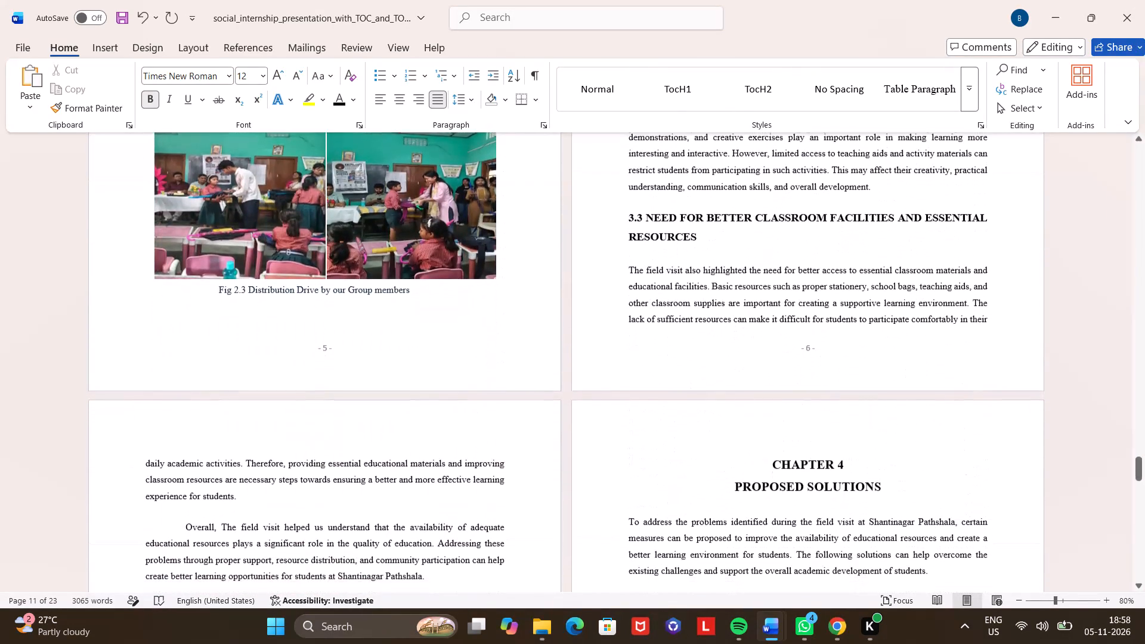
pyautogui.scroll(7, 505, 329)
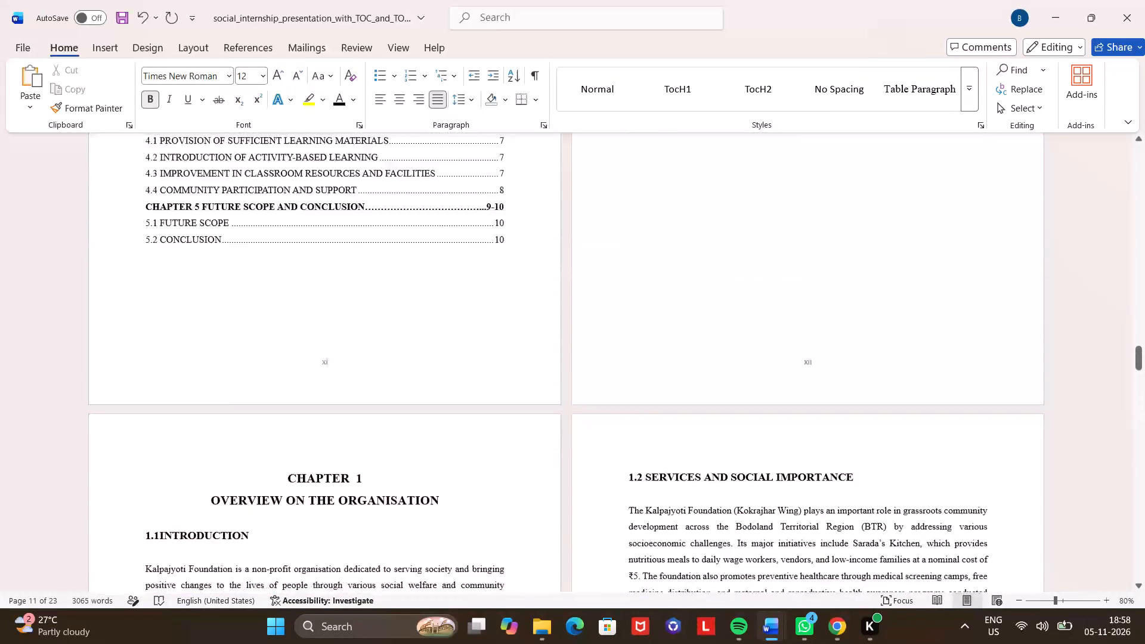
pyautogui.scroll(1, 505, 329)
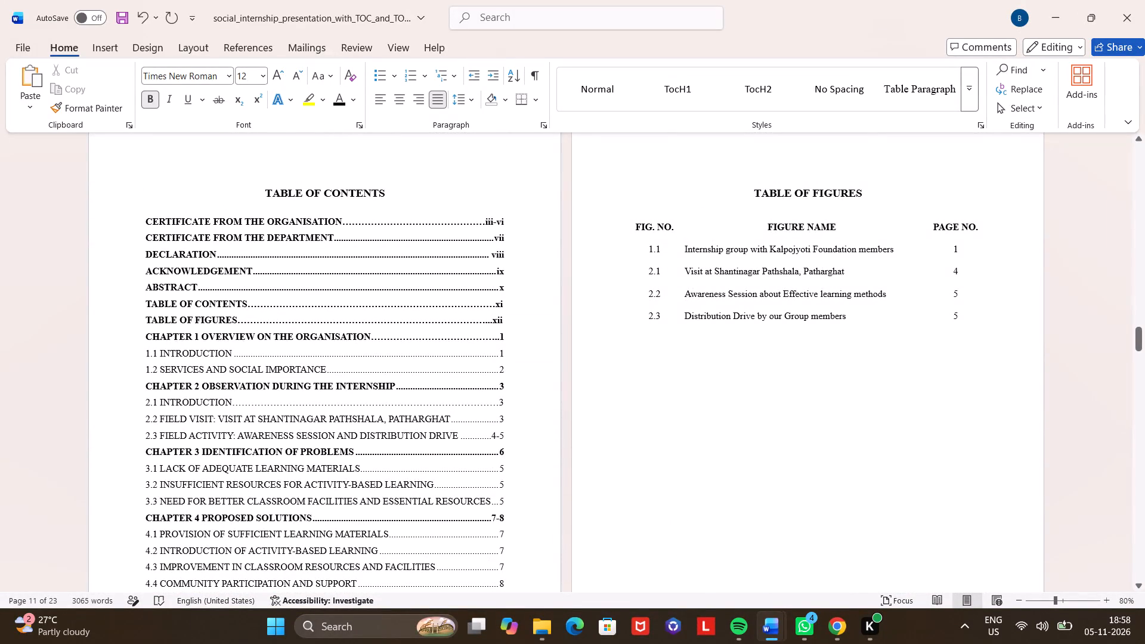
# In the Table of Contents, set the page numbers of entries 3.1 and 3.2 to 6.
pyautogui.click(504, 463)
pyautogui.press('BackSpace')
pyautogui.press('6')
pyautogui.press('Down')
pyautogui.press('BackSpace')
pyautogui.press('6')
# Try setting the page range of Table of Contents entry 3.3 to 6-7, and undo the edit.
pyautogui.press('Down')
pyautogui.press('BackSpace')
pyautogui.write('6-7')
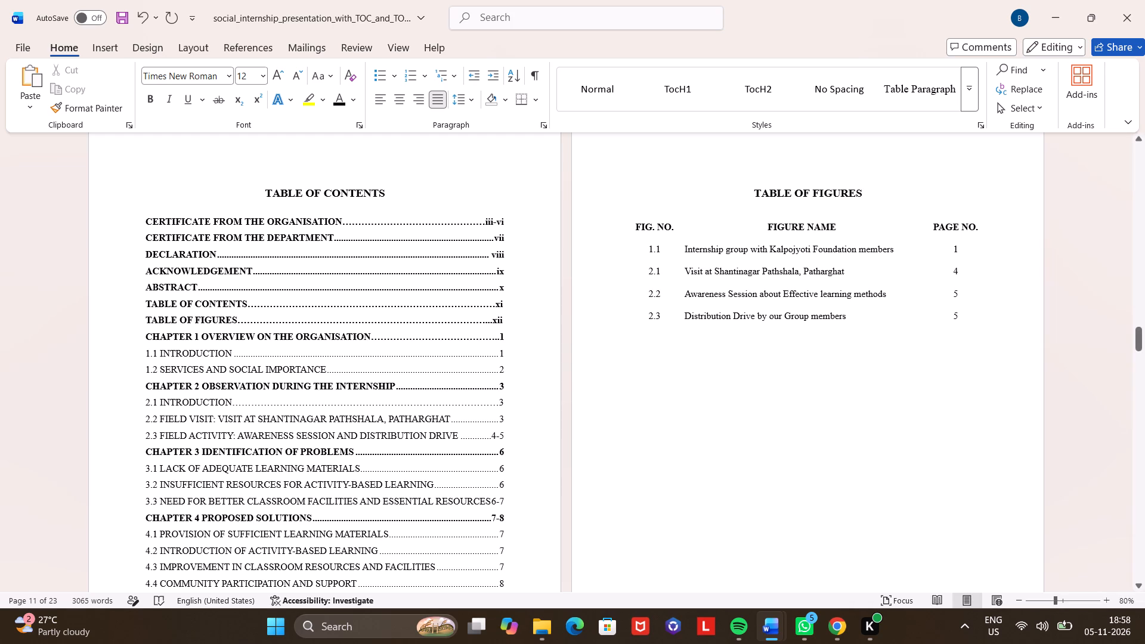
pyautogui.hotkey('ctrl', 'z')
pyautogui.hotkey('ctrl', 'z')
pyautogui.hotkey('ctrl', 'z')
# Set the page numbers of Table of Contents entries 3.2 and 3.3 to 6.
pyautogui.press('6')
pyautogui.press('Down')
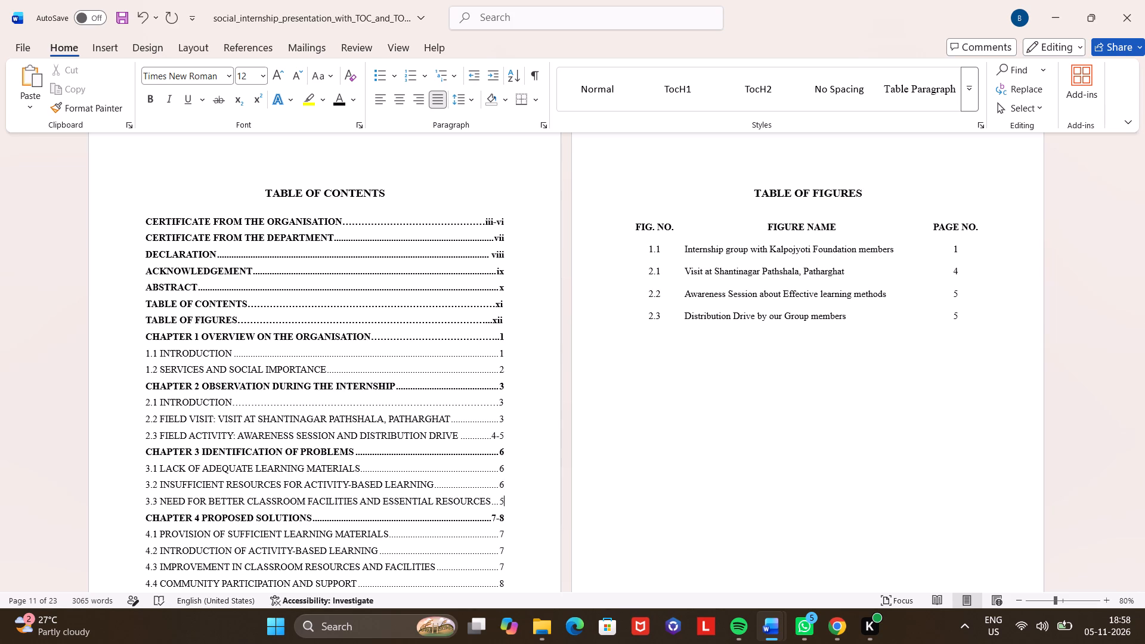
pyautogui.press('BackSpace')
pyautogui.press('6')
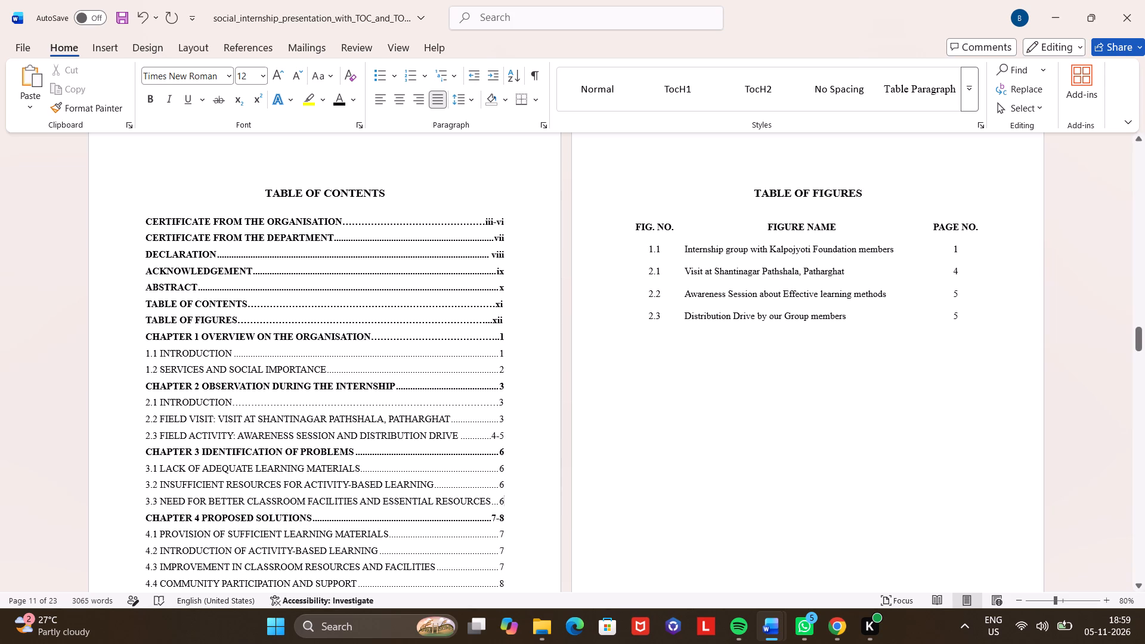
# Replace the Chapter 4 page range in the Table of Contents with the single page number 8.
pyautogui.click(497, 515)
pyautogui.press('BackSpace')
pyautogui.press('8')
pyautogui.press('Right')
pyautogui.press('Right')
pyautogui.press('BackSpace')
pyautogui.press('BackSpace')
# Set the page numbers of Table of Contents entries 4.1, 4.2 and 4.3 to 8 and of entry 4.4 to 9.
pyautogui.scroll(-1, 497, 515)
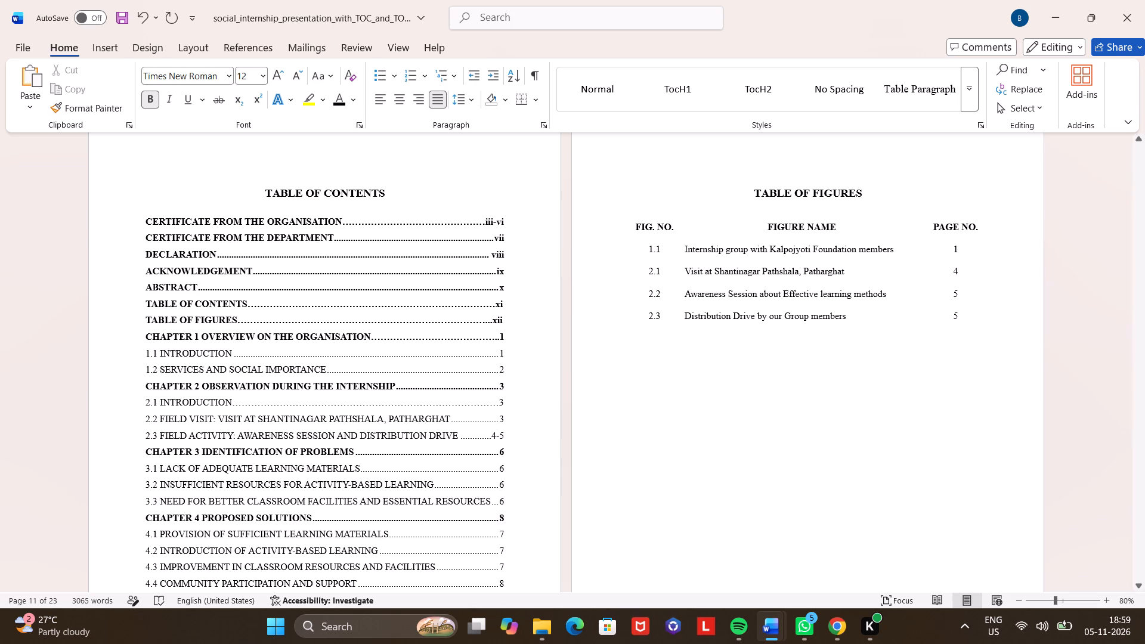
pyautogui.scroll(-1, 497, 515)
pyautogui.click(506, 493)
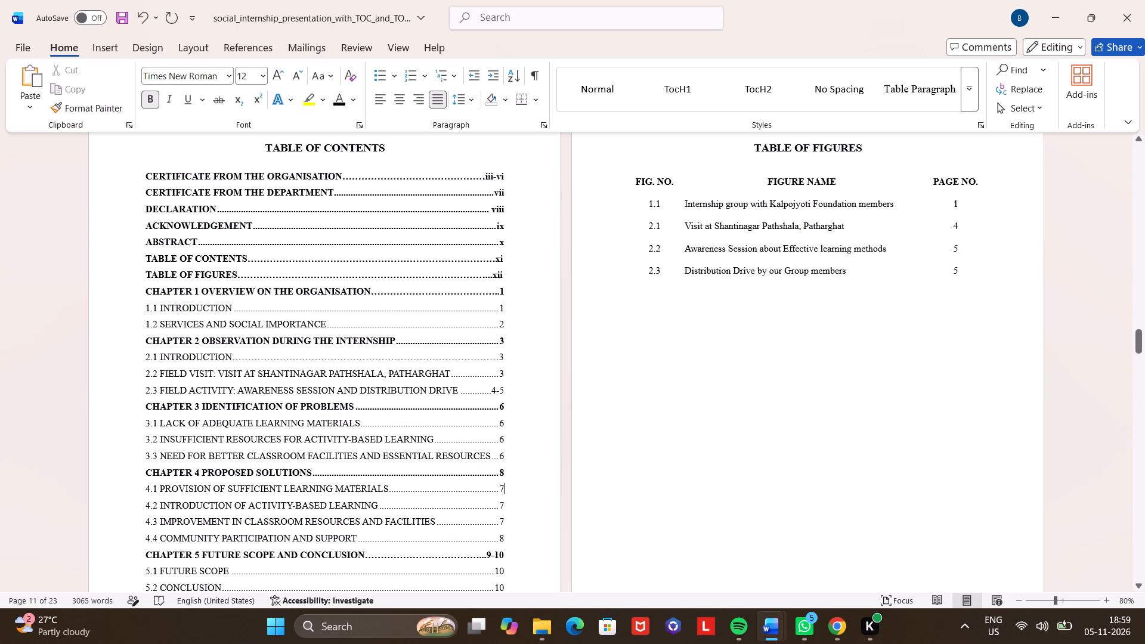
pyautogui.press('BackSpace')
pyautogui.press('8')
pyautogui.press('Down')
pyautogui.press('BackSpace')
pyautogui.press('8')
pyautogui.press('Down')
pyautogui.press('BackSpace')
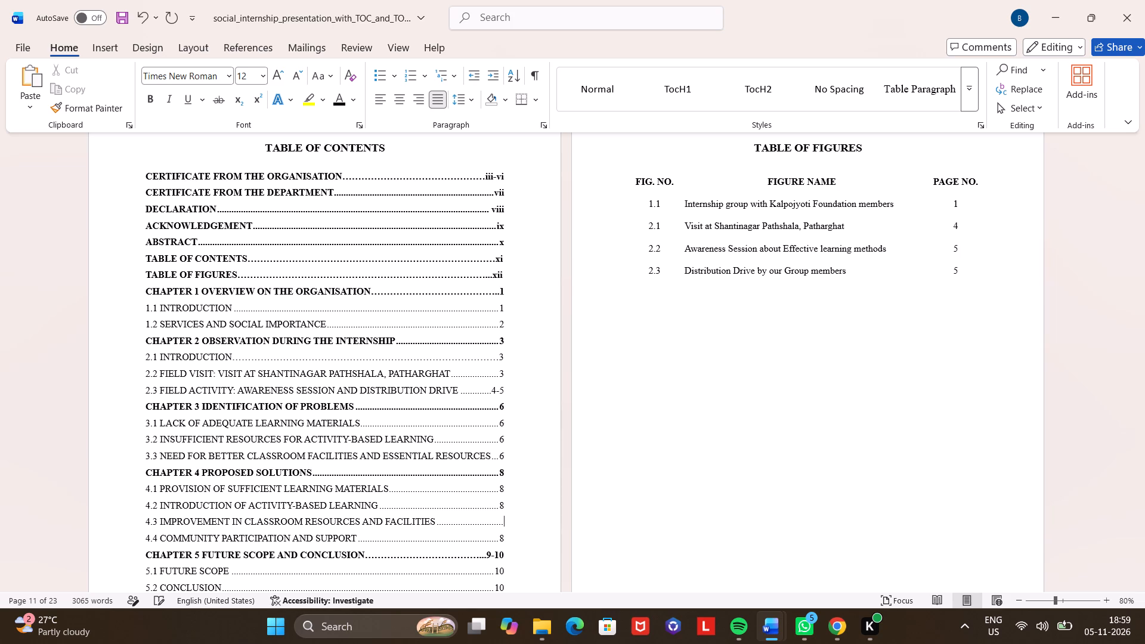
pyautogui.press('8')
pyautogui.press('Down')
pyautogui.press('BackSpace')
pyautogui.press('9')
pyautogui.scroll(-1, 506, 493)
# Replace the Chapter 5 page range in the Table of Contents with 10 and extend its dot leader to the page-number edge.
pyautogui.scroll(-10, 506, 493)
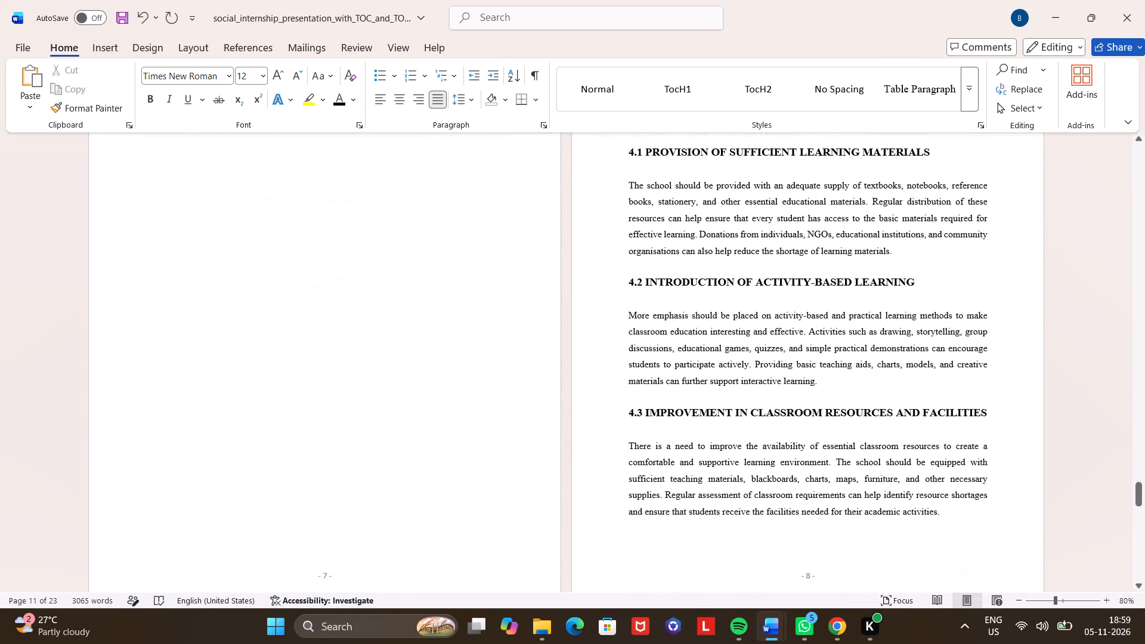
pyautogui.scroll(-2, 506, 493)
pyautogui.scroll(10, 506, 493)
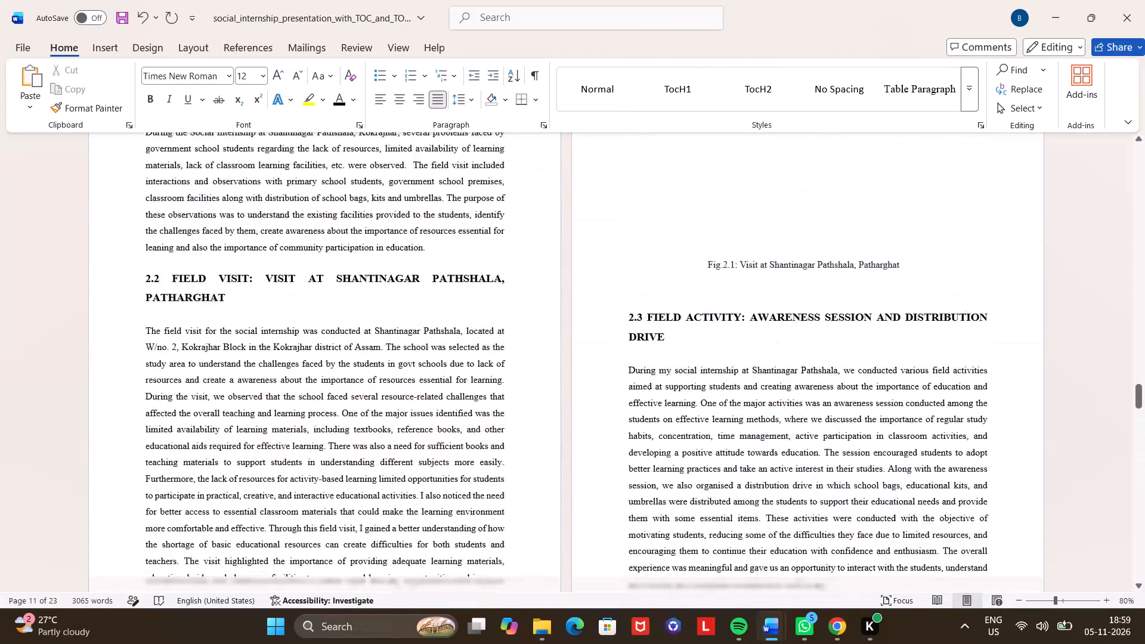
pyautogui.scroll(3, 506, 493)
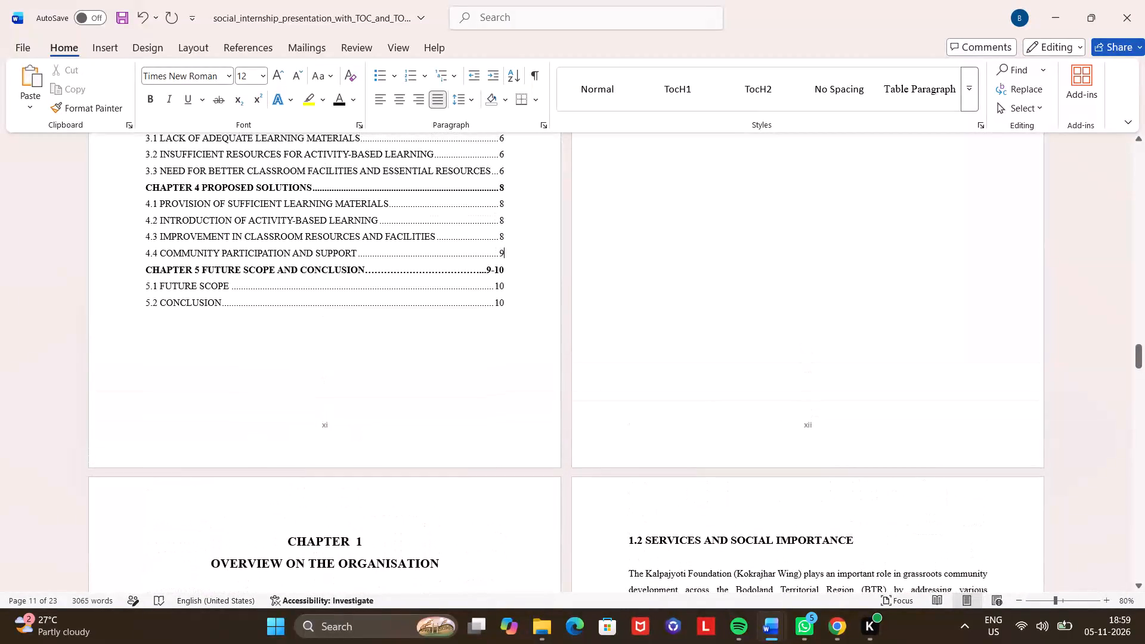
pyautogui.click(491, 273)
pyautogui.press('BackSpace')
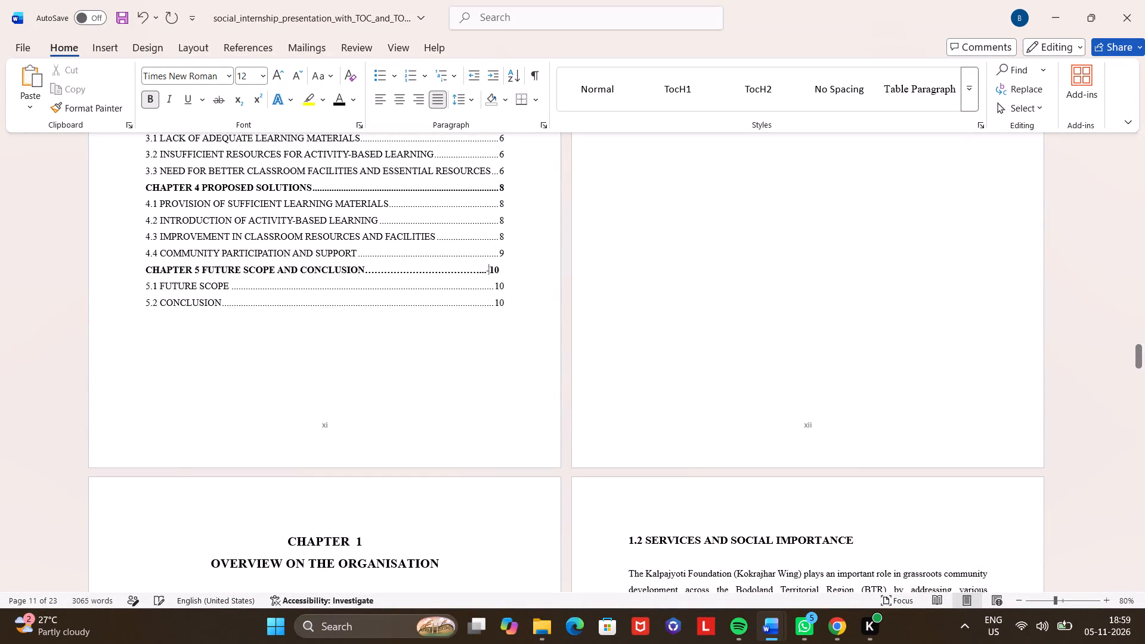
pyautogui.write('10')
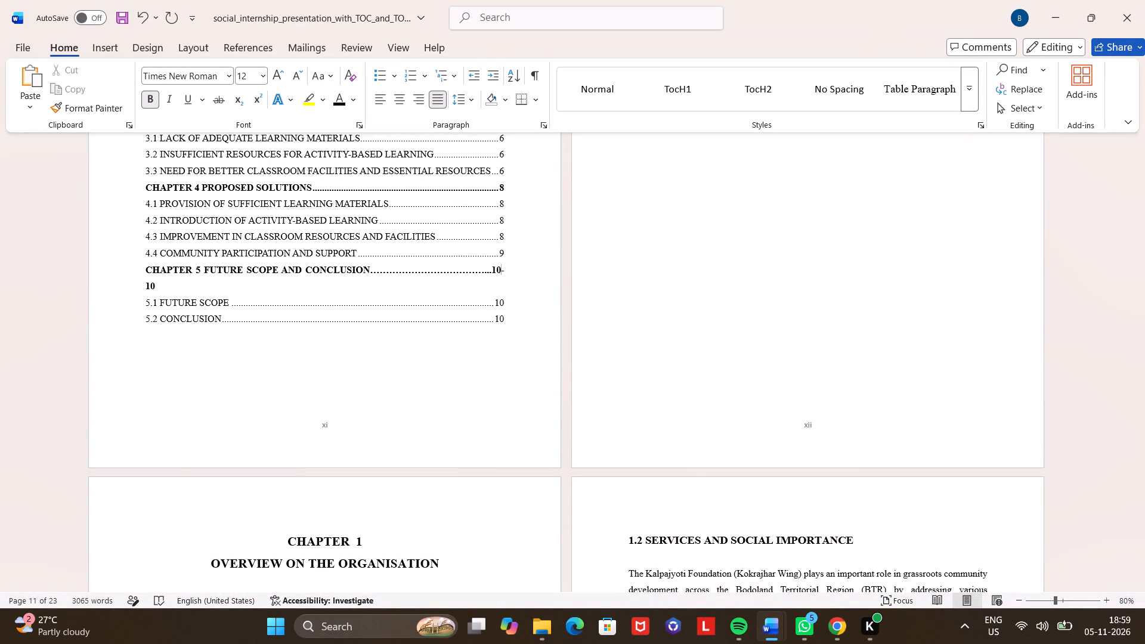
pyautogui.press('BackSpace')
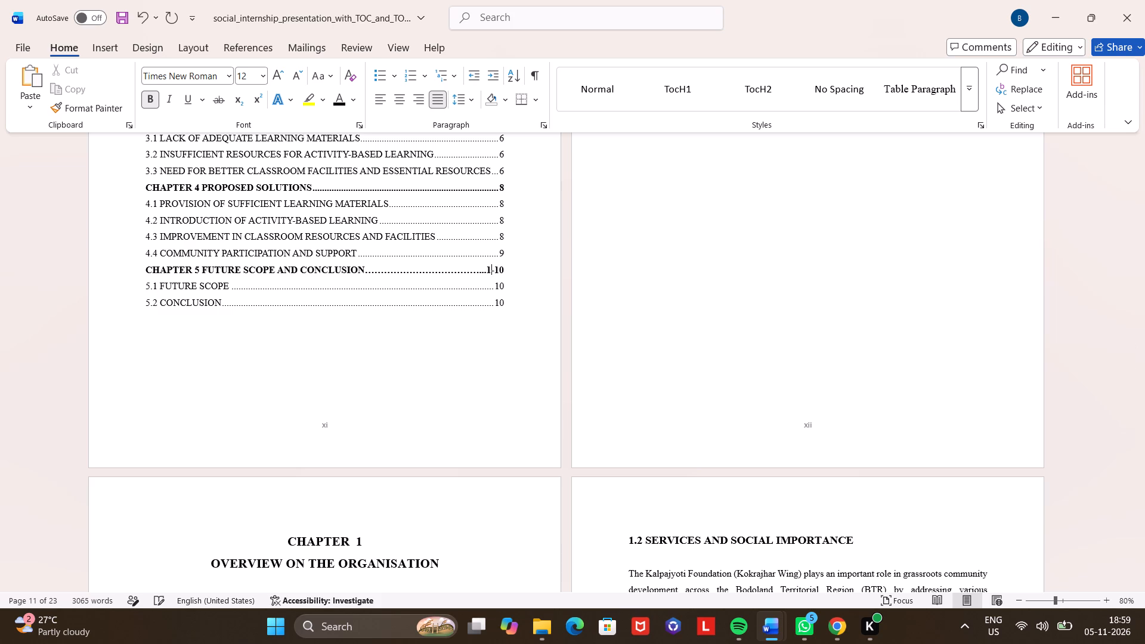
pyautogui.press('Right')
pyautogui.press('Right')
pyautogui.press('Left')
pyautogui.press('BackSpace')
pyautogui.press('BackSpace')
pyautogui.write('....')
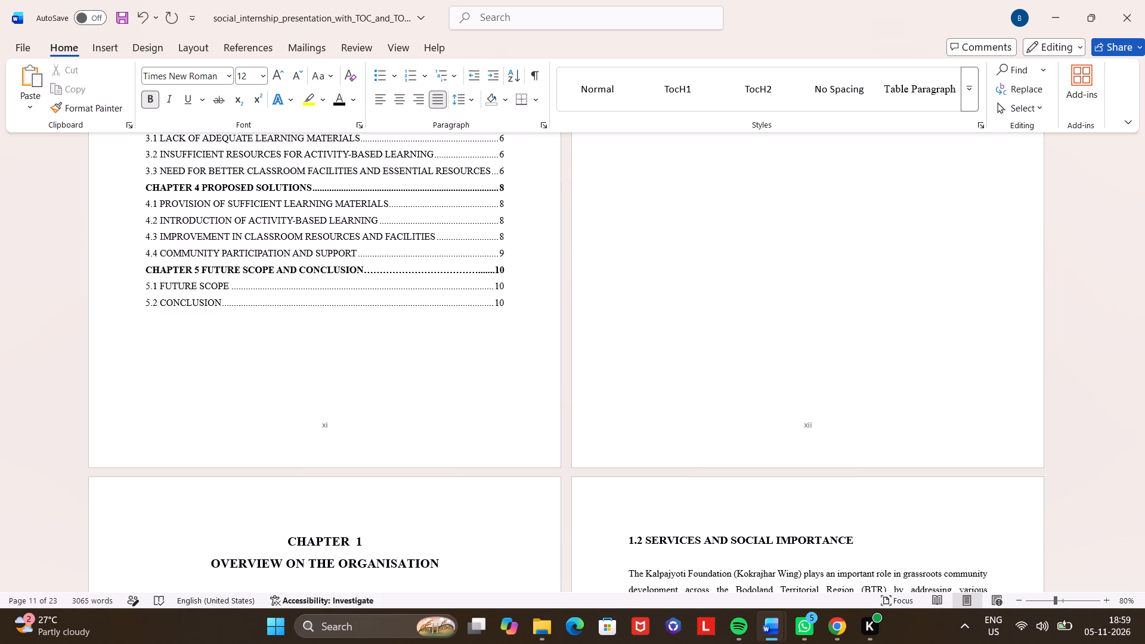
# Set the page number of Table of Contents entry 5.2 Conclusion to 11.
pyautogui.click(508, 309)
pyautogui.press('BackSpace')
pyautogui.press('1')
# Check which page the Conclusion ends on and review the edited Table of Contents entries from top to bottom.
pyautogui.scroll(-15, 508, 309)
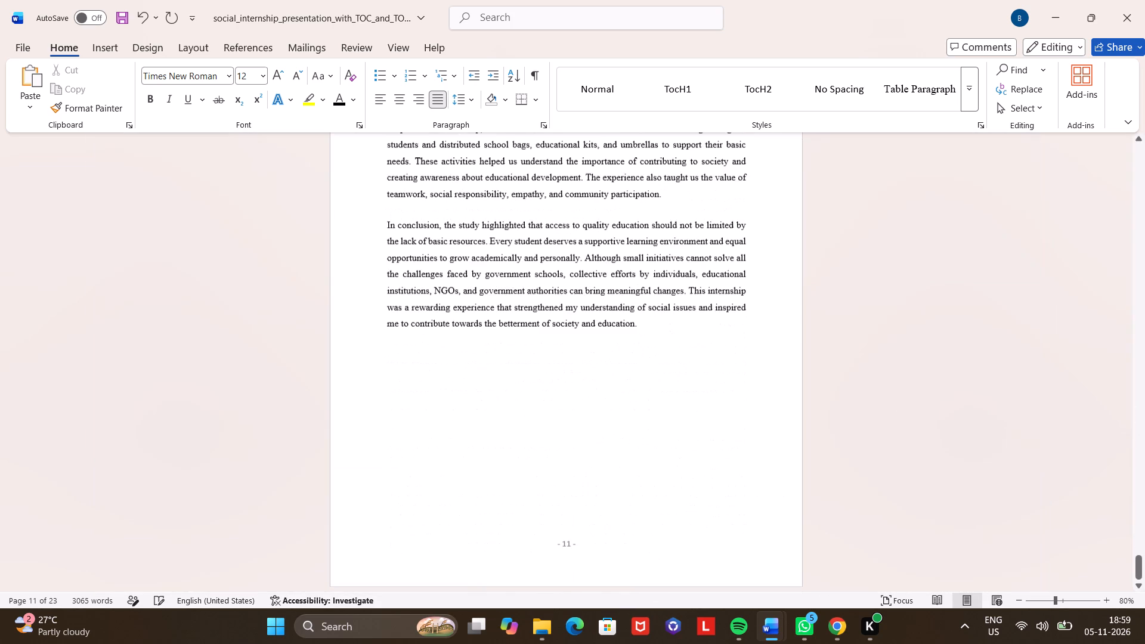
pyautogui.scroll(11, 508, 309)
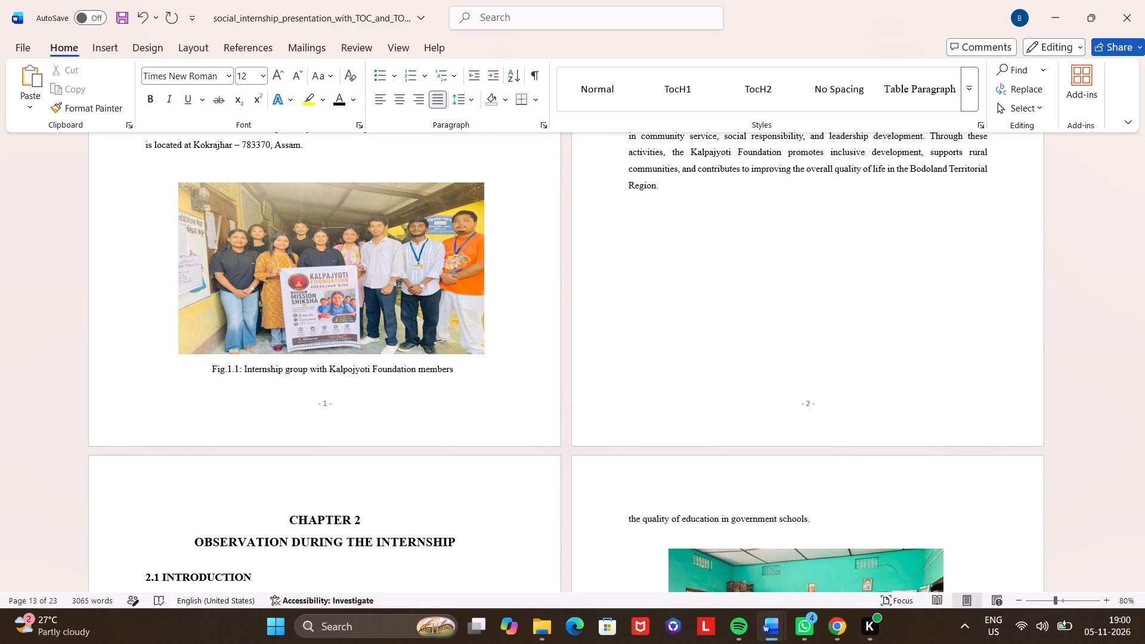
pyautogui.scroll(3, 508, 233)
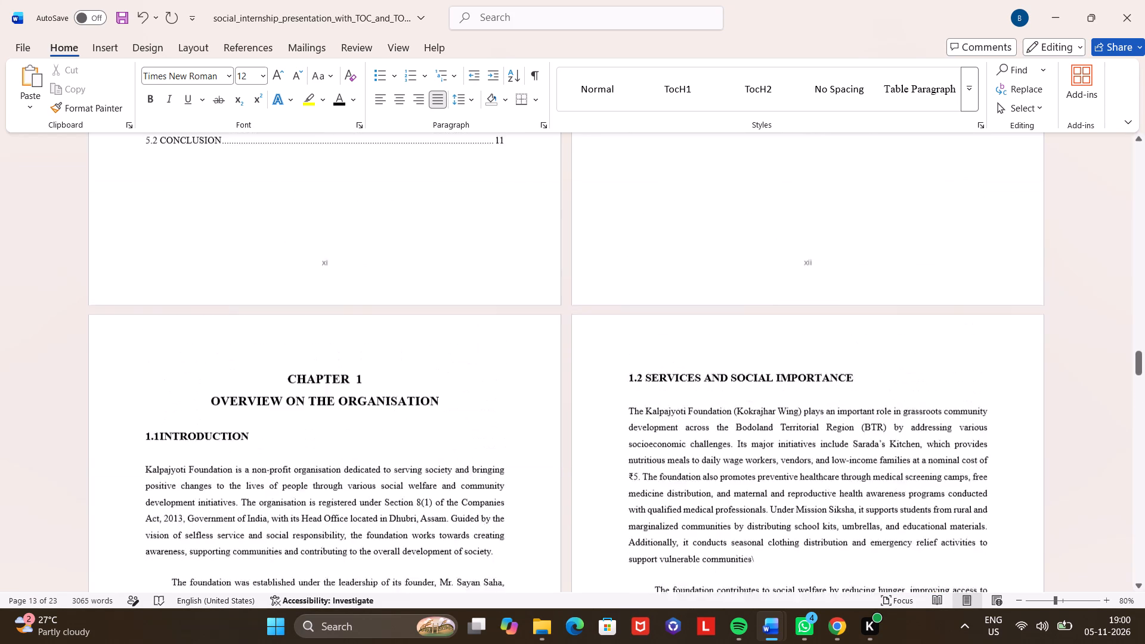
pyautogui.scroll(-1, 508, 233)
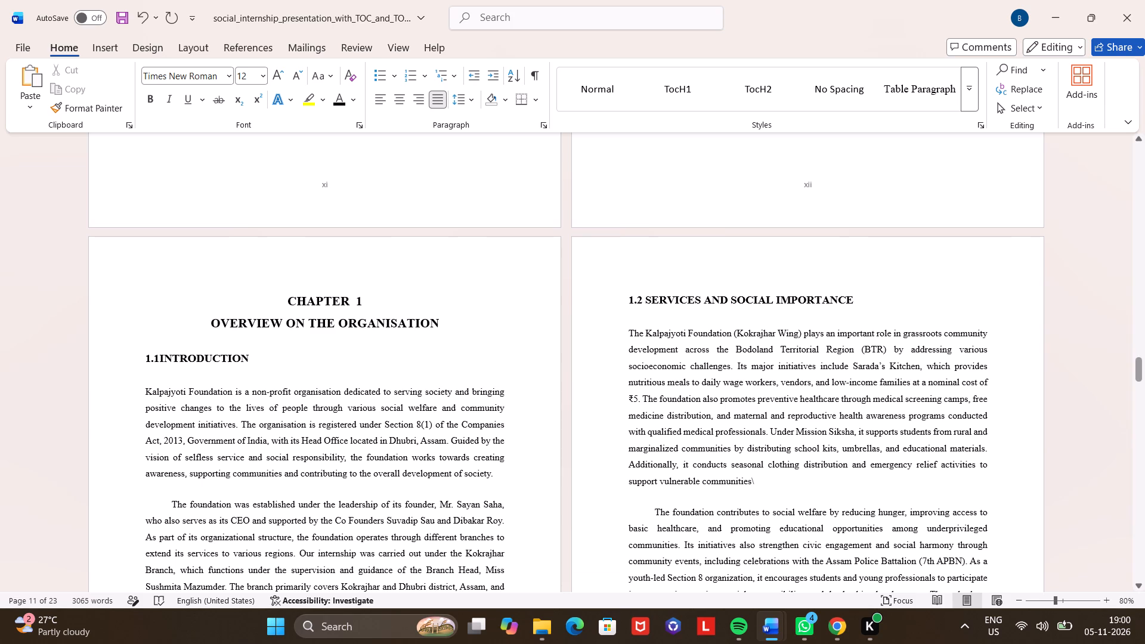
pyautogui.scroll(3, 491, 219)
pyautogui.scroll(-1, 491, 219)
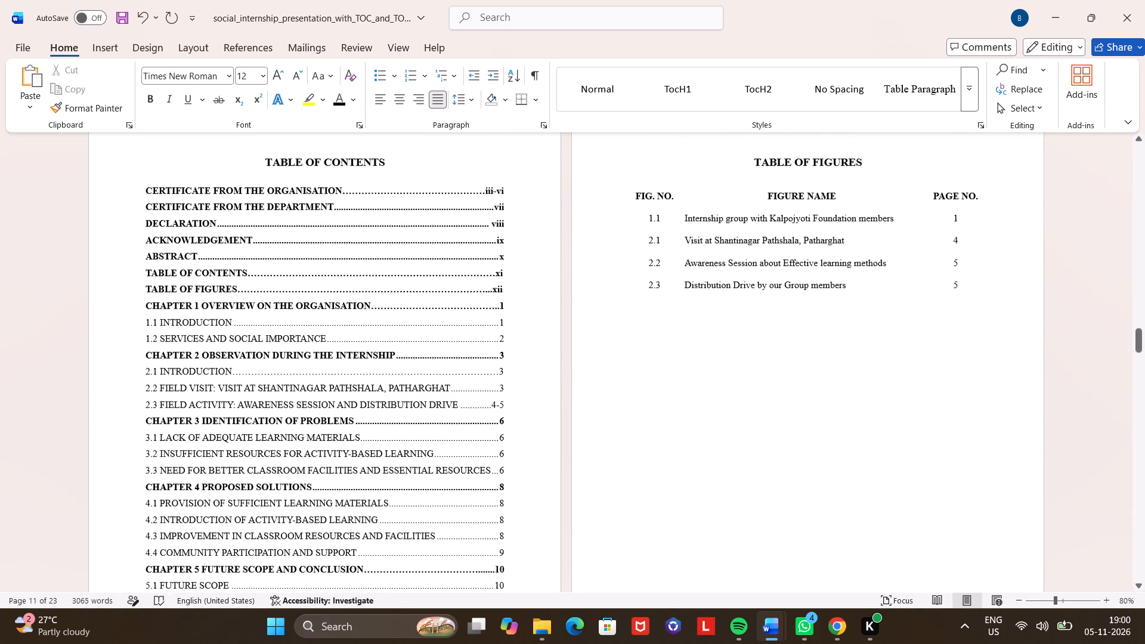
pyautogui.scroll(-2, 491, 219)
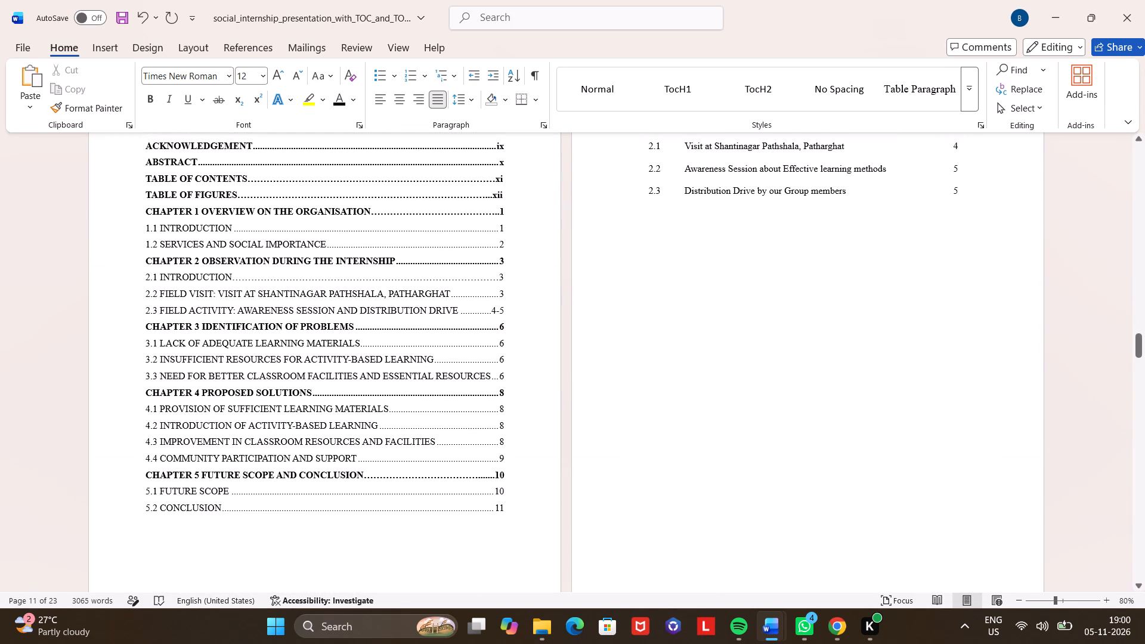
# Compare the pages of Chapters 1 to 3 and their figures with the Table of Contents and Table of Figures.
pyautogui.scroll(-4, 697, 284)
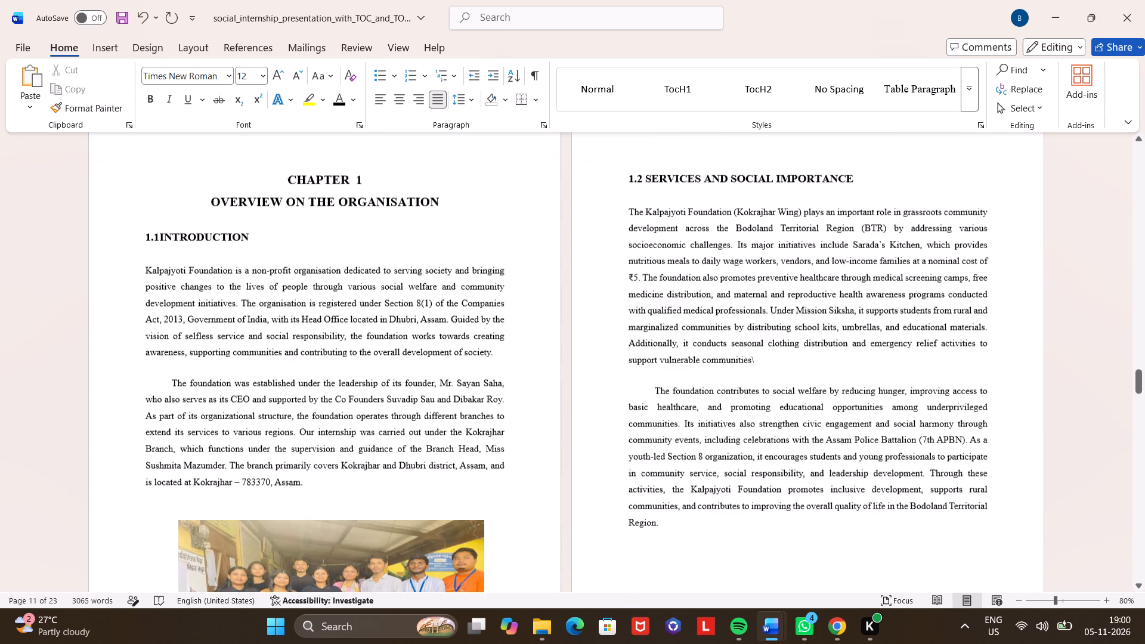
pyautogui.scroll(-5, 697, 284)
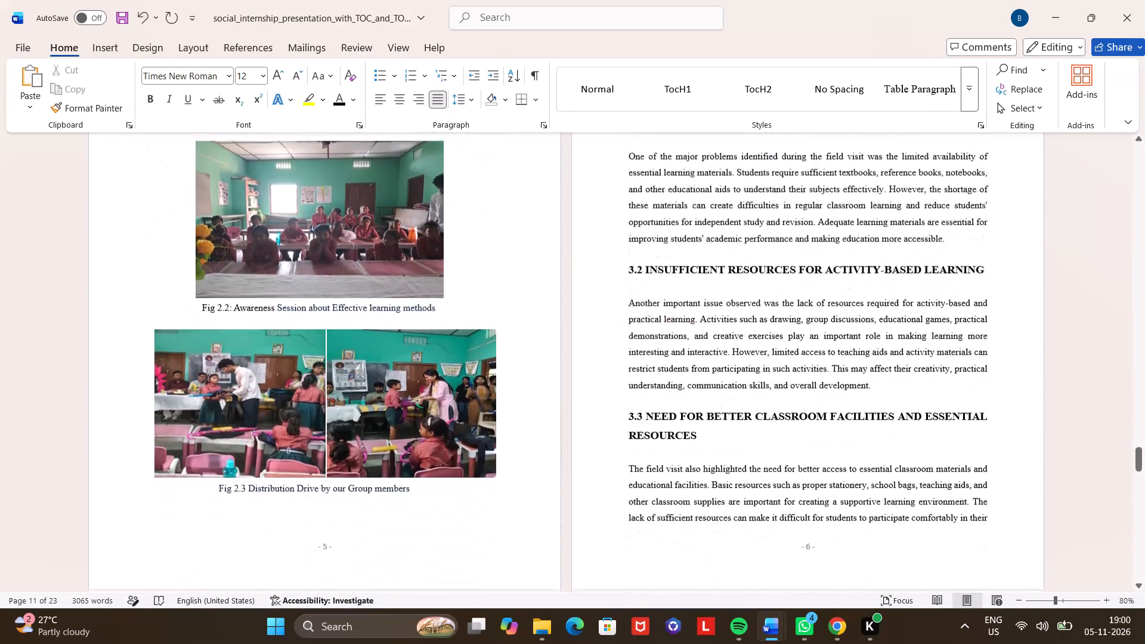
pyautogui.scroll(-1, 697, 284)
pyautogui.scroll(2, 697, 284)
pyautogui.scroll(-3, 697, 284)
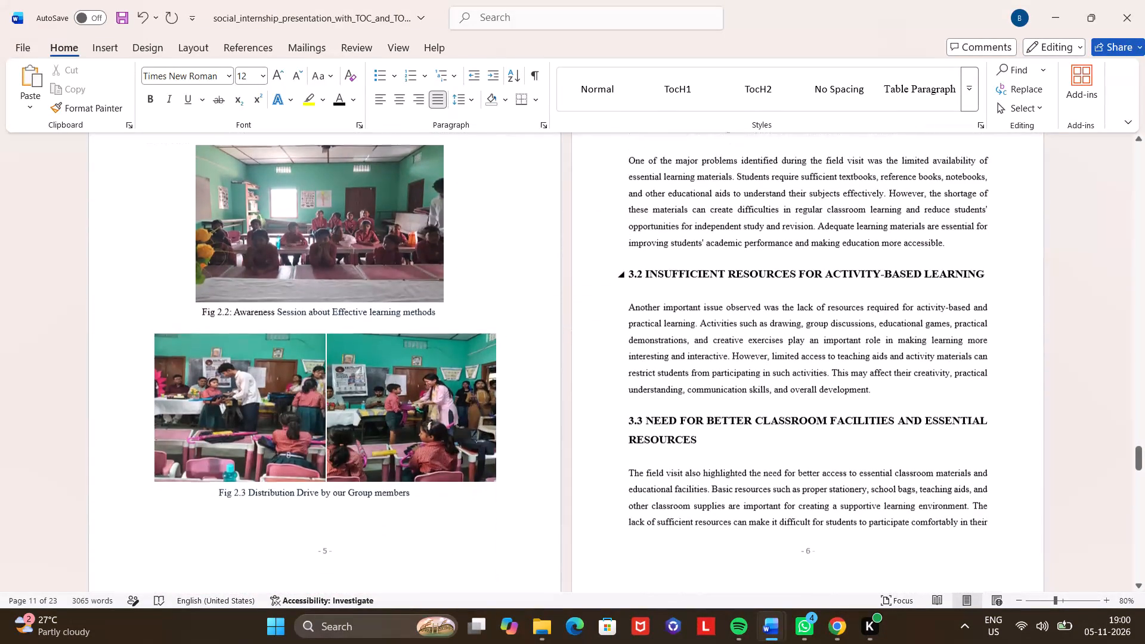
pyautogui.scroll(4, 697, 284)
pyautogui.scroll(-2, 697, 284)
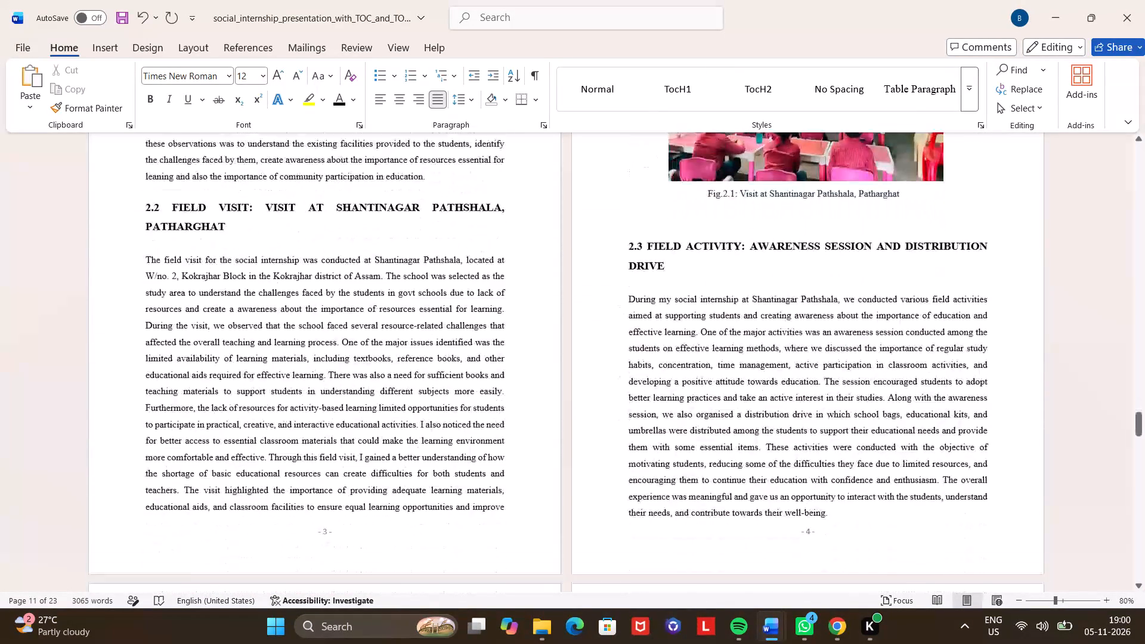
pyautogui.scroll(10, 697, 284)
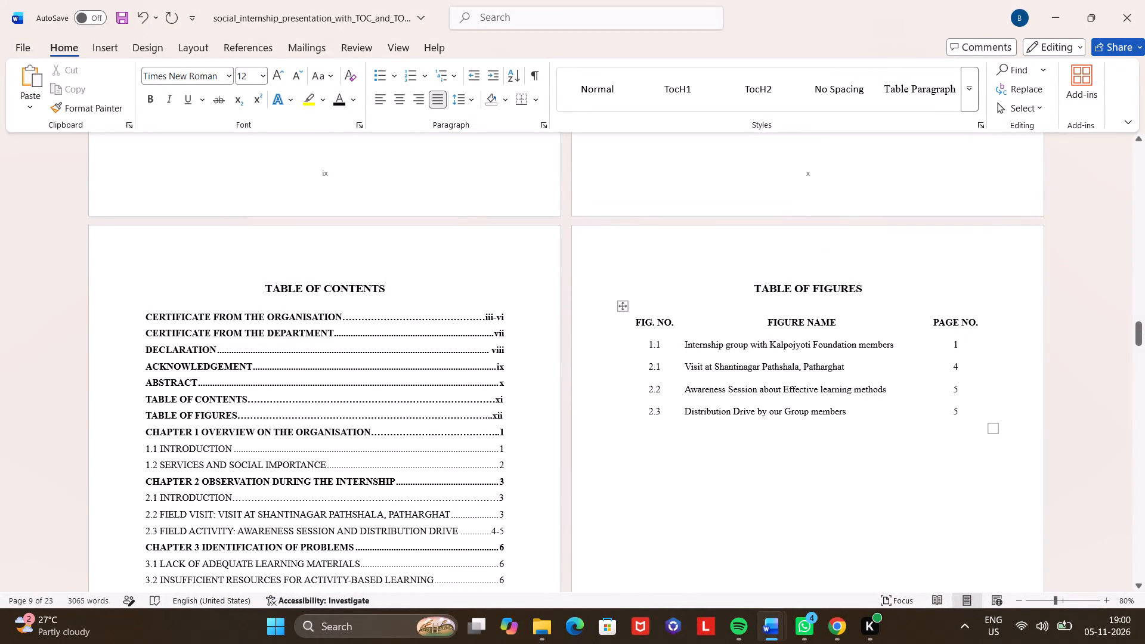
pyautogui.scroll(-1, 793, 378)
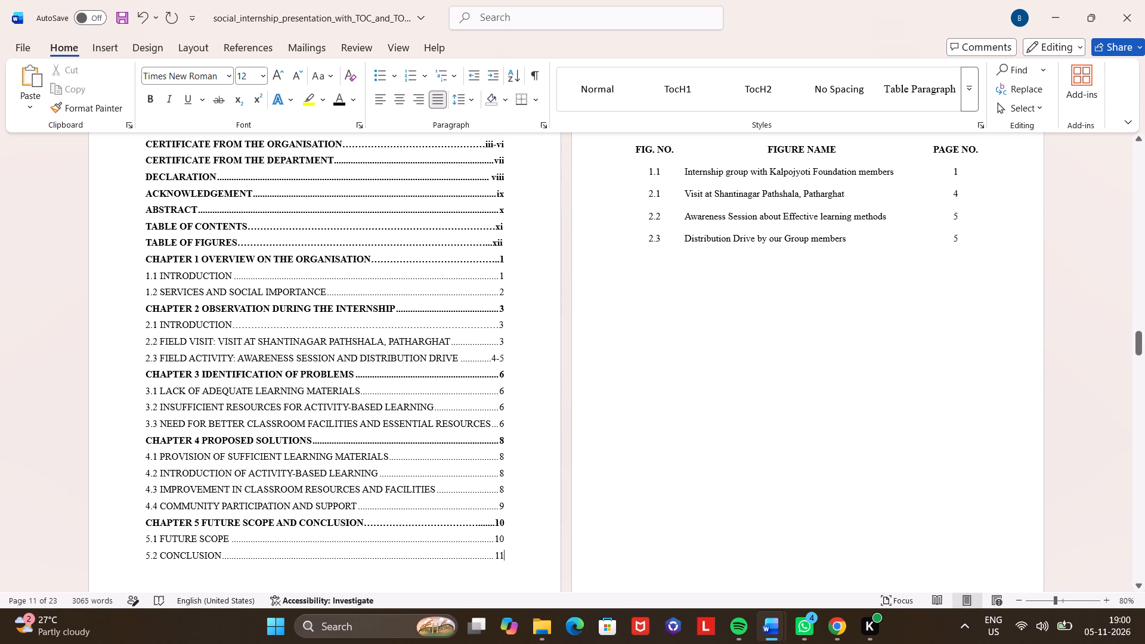
pyautogui.scroll(-1, 507, 535)
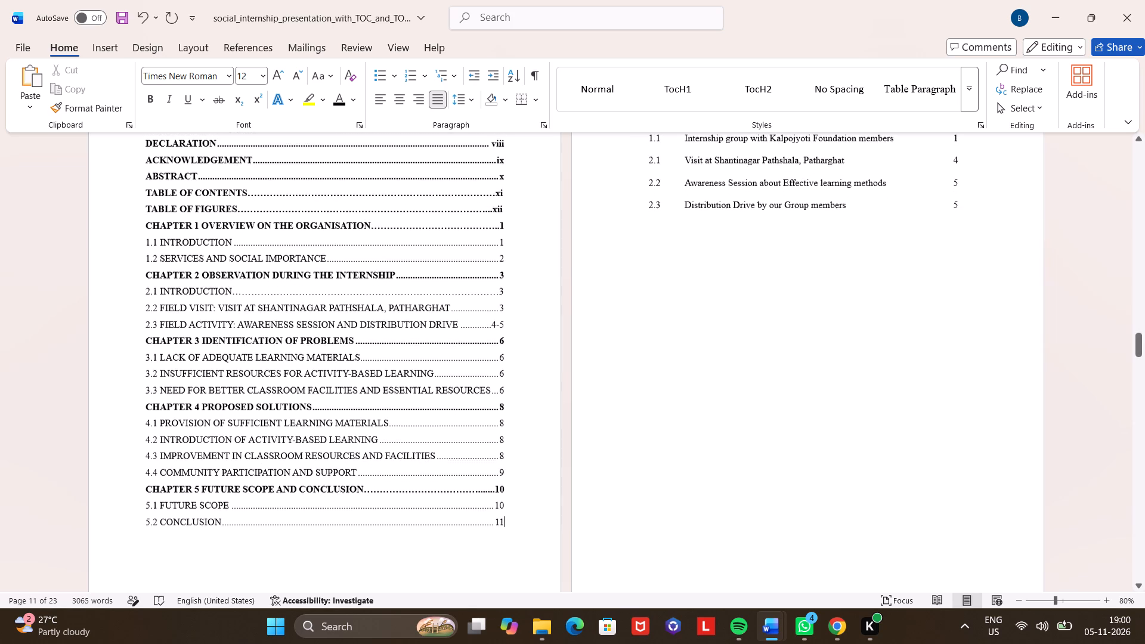
pyautogui.scroll(1, 552, 460)
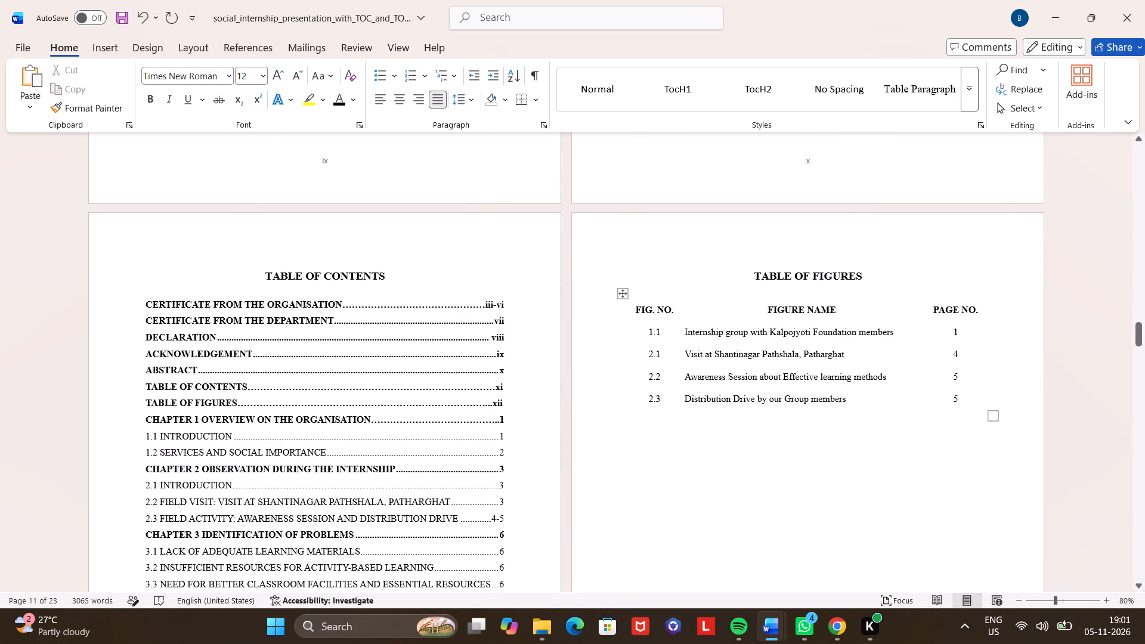
pyautogui.scroll(-3, 960, 398)
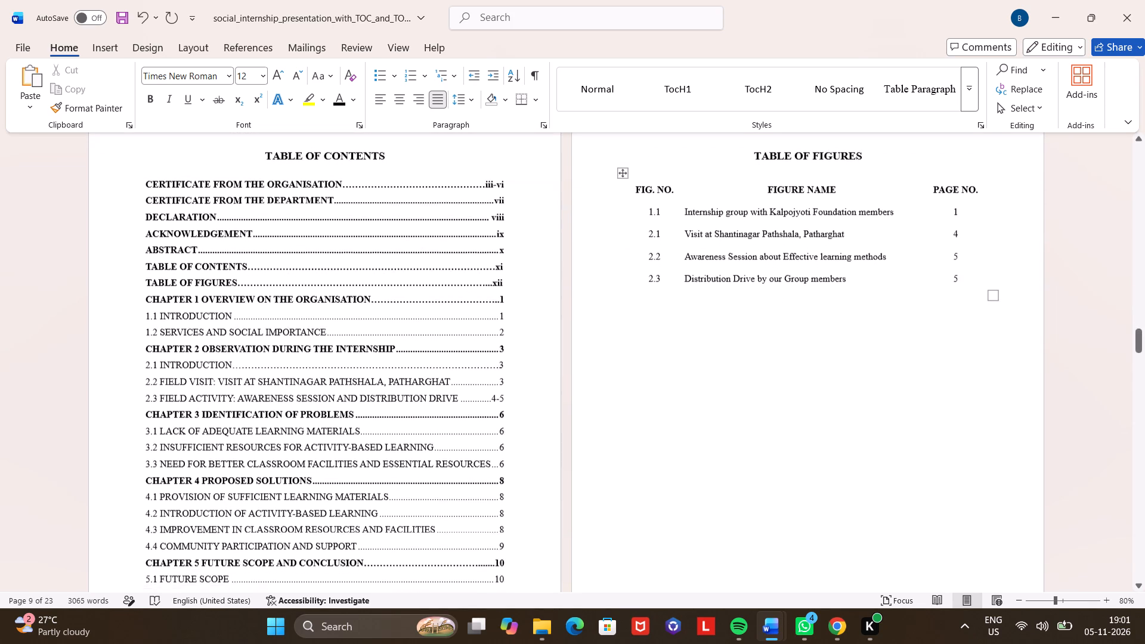
# Proofread Chapter 1, including sections 1.1 and 1.2 and the caption of Fig. 1.1.
pyautogui.scroll(-2, 960, 398)
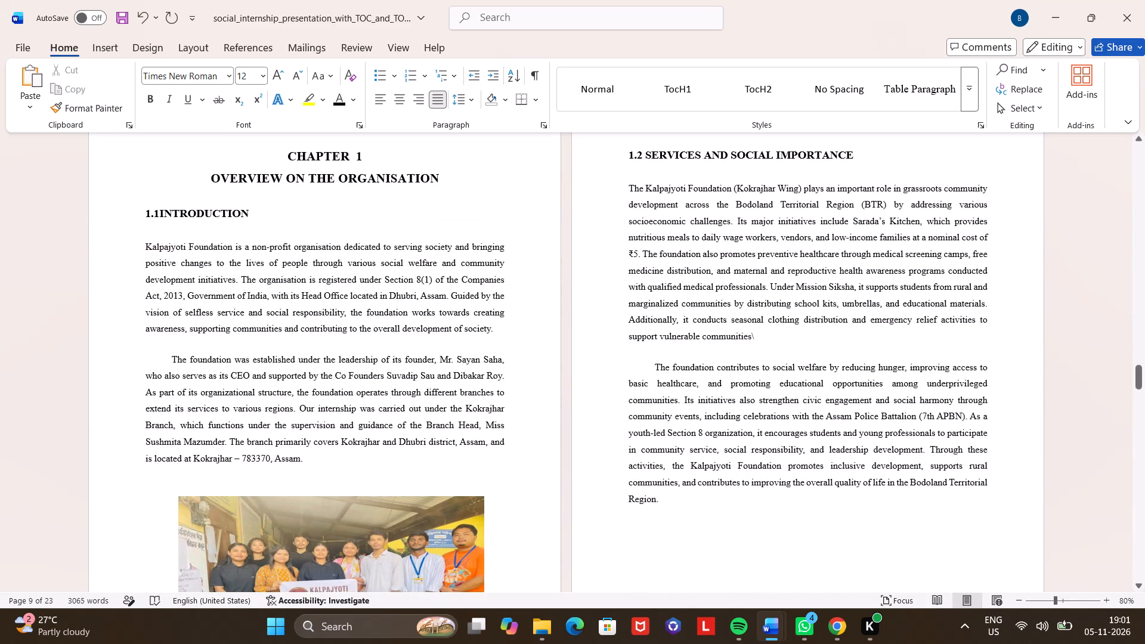
pyautogui.scroll(1, 561, 330)
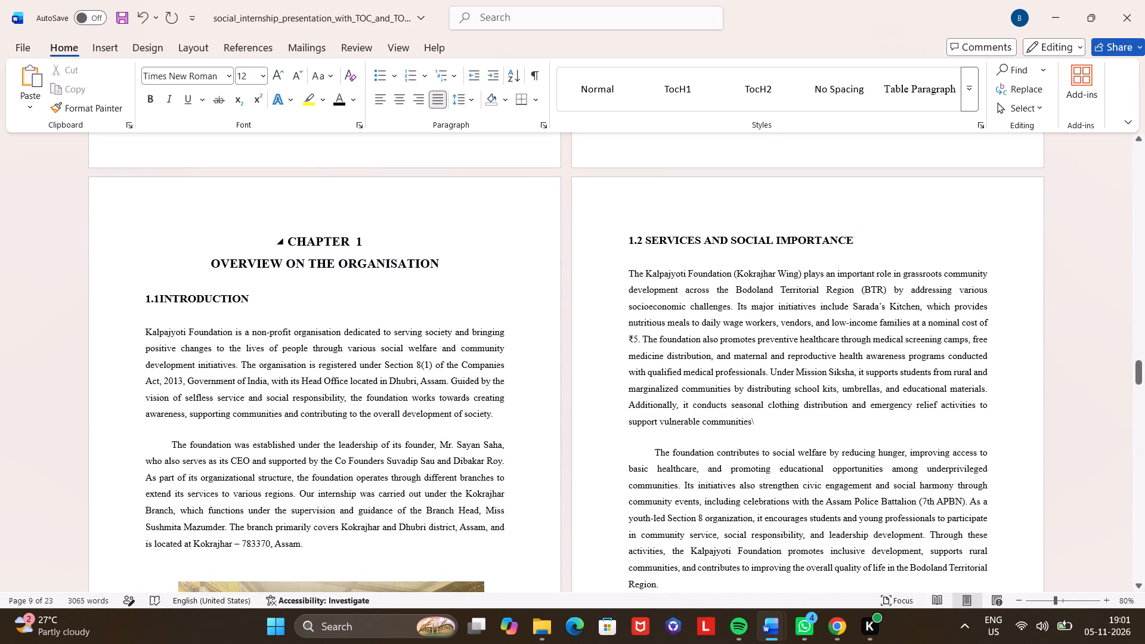
pyautogui.scroll(-3, 347, 332)
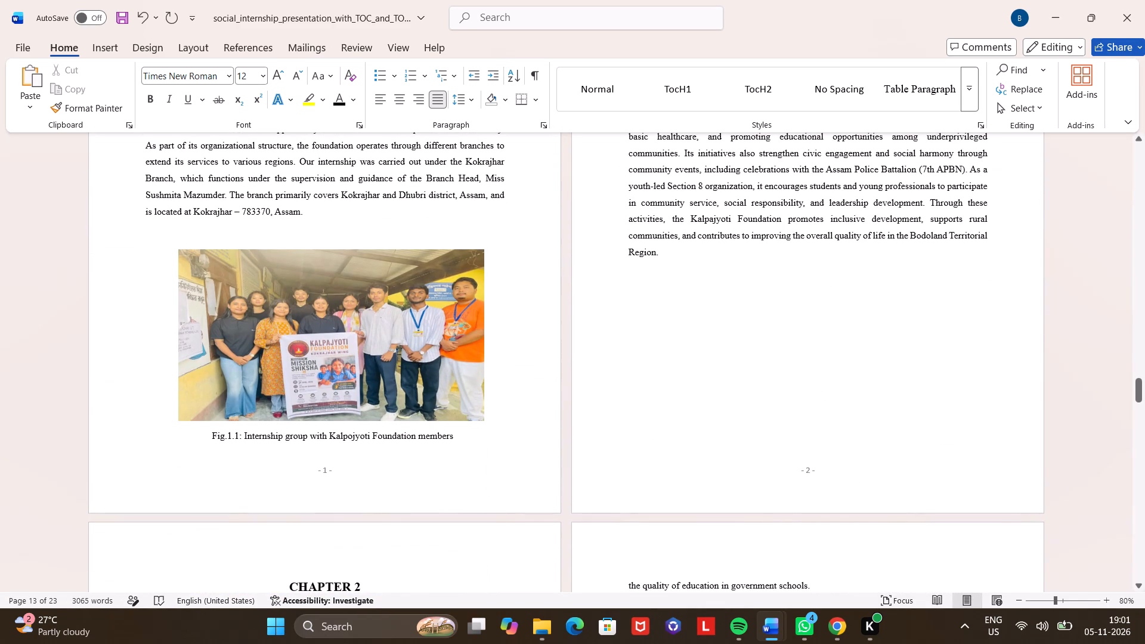
pyautogui.scroll(2, 347, 332)
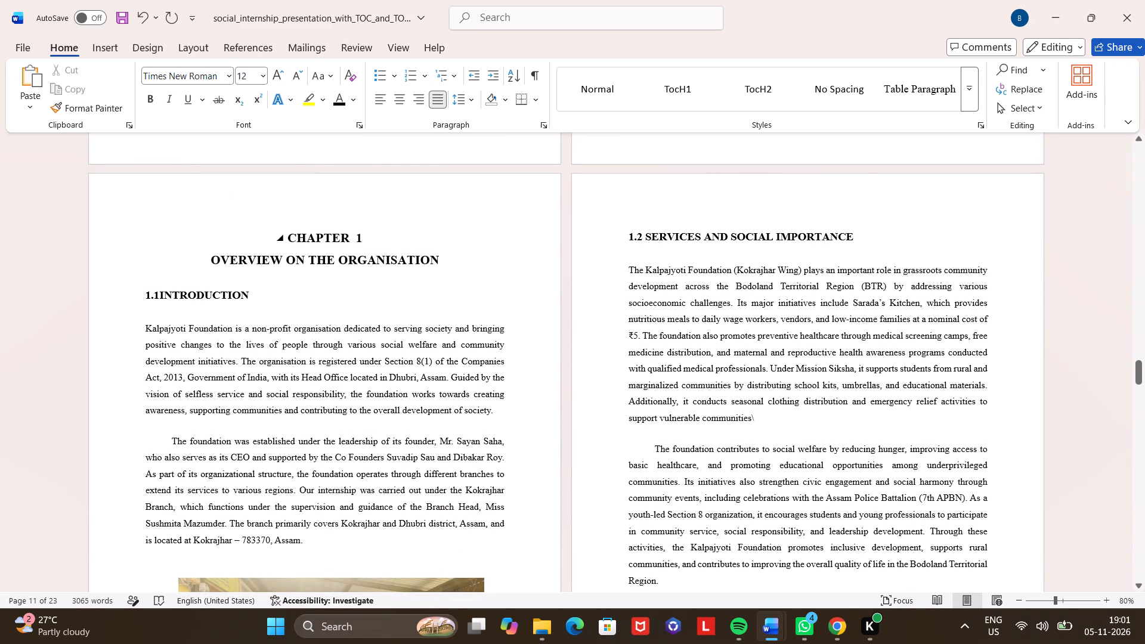
pyautogui.scroll(-1, 350, 438)
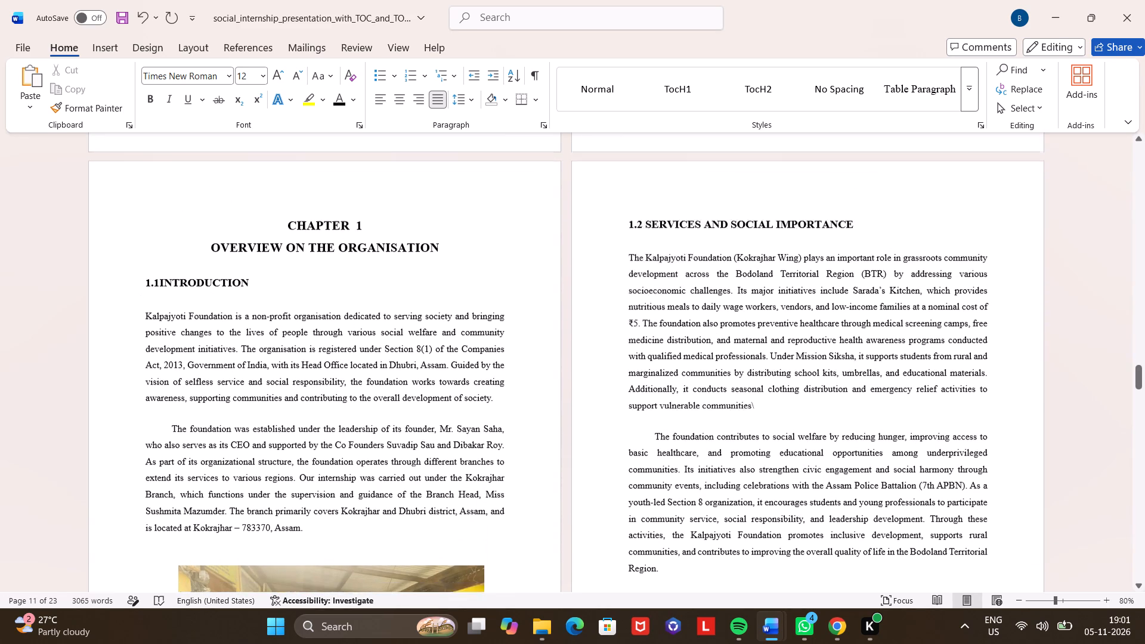
pyautogui.scroll(-1, 350, 438)
pyautogui.scroll(2, 673, 302)
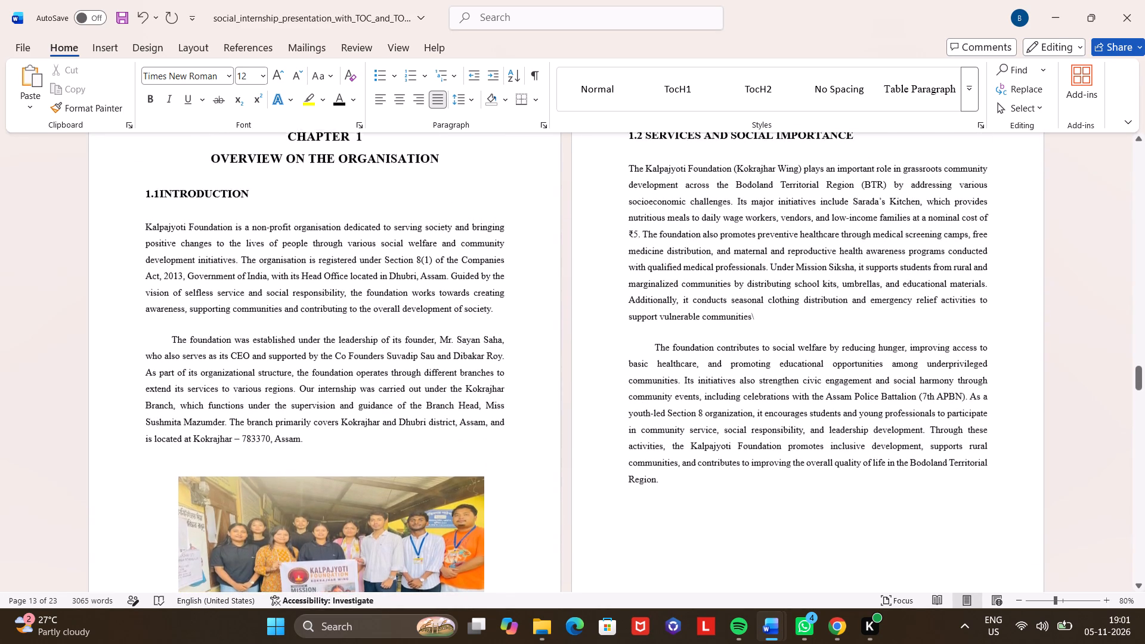
pyautogui.scroll(2, 673, 302)
pyautogui.scroll(-1, 685, 444)
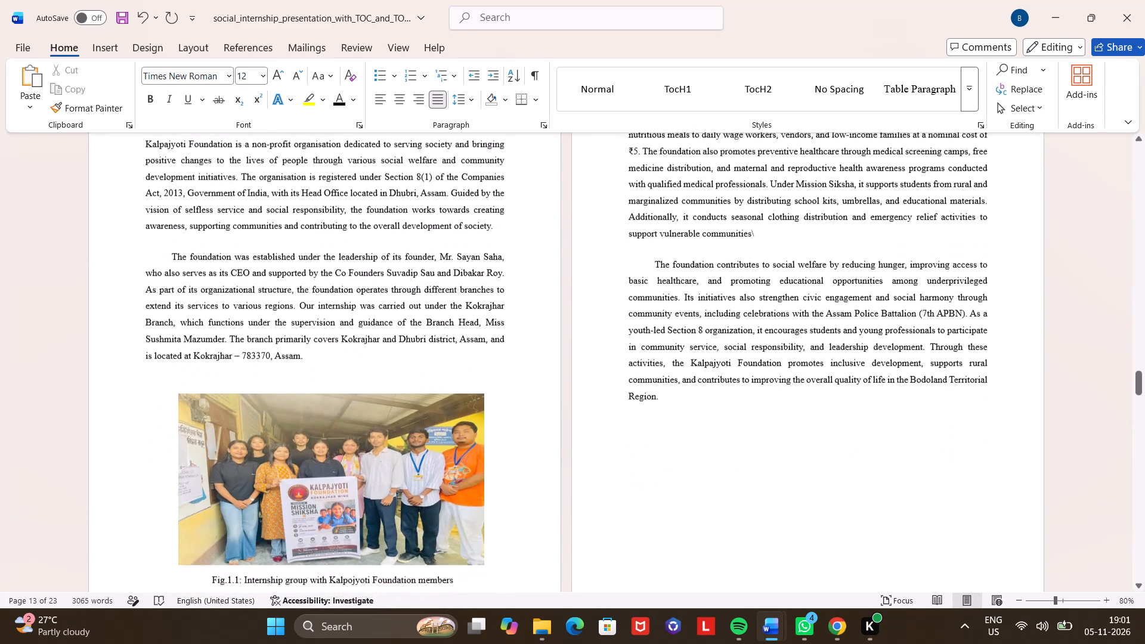
# Proofread Chapters 2 and 3, including their section headings, page numbers and the captions of Fig. 2.1 to 2.3.
pyautogui.scroll(-2, 644, 287)
pyautogui.scroll(-2, 418, 371)
pyautogui.scroll(1, 418, 371)
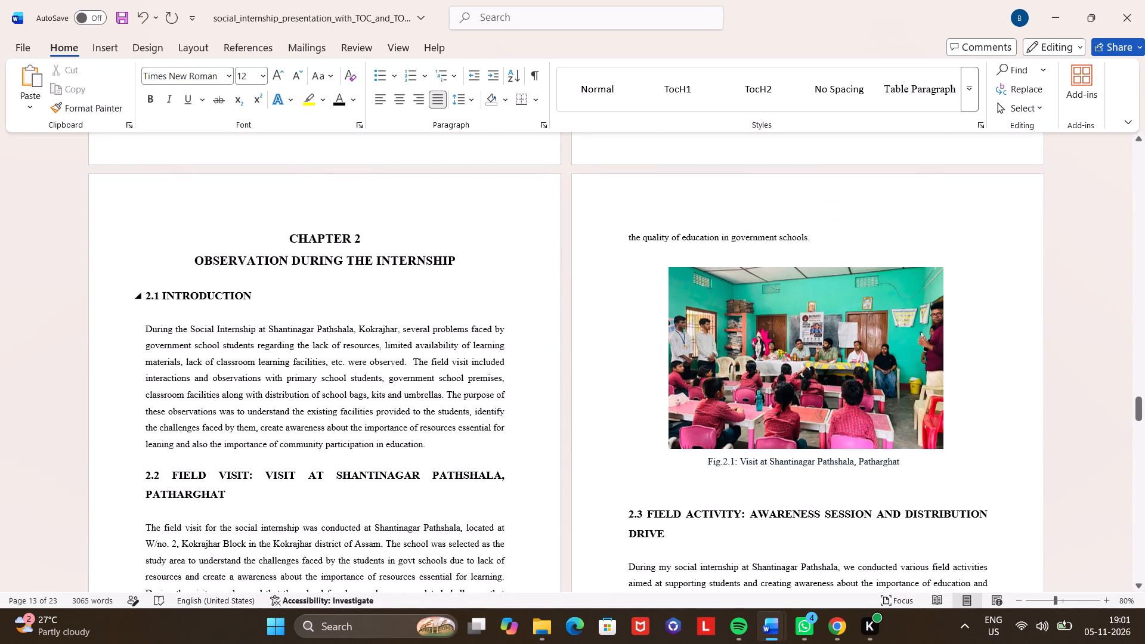
pyautogui.scroll(-2, 258, 355)
pyautogui.scroll(-1, 310, 296)
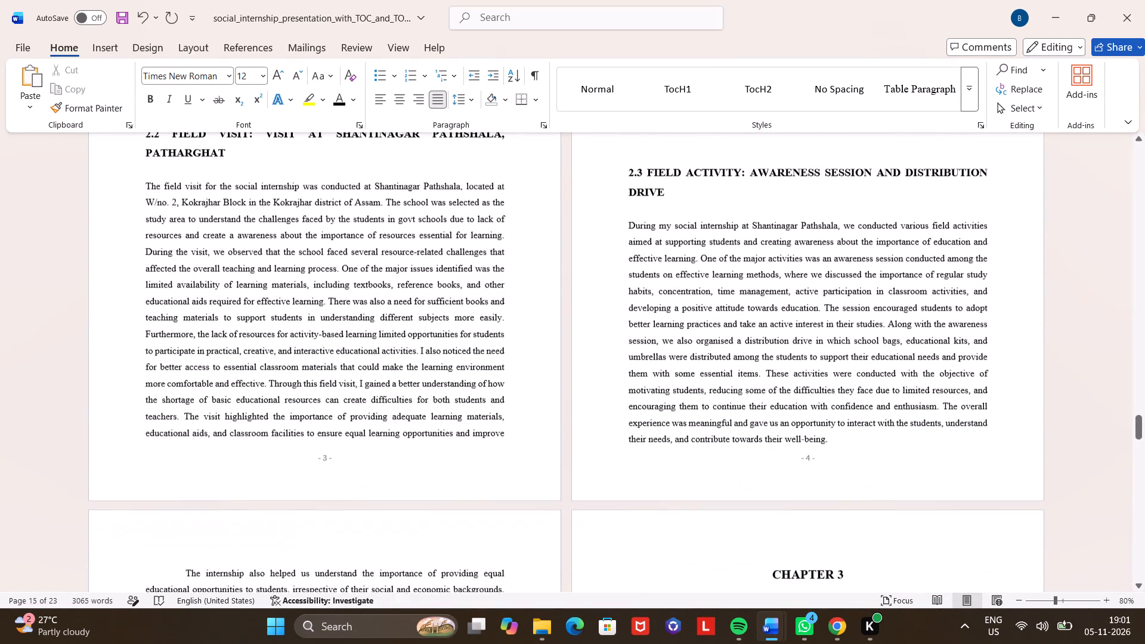
pyautogui.scroll(1, 310, 296)
pyautogui.scroll(1, 694, 194)
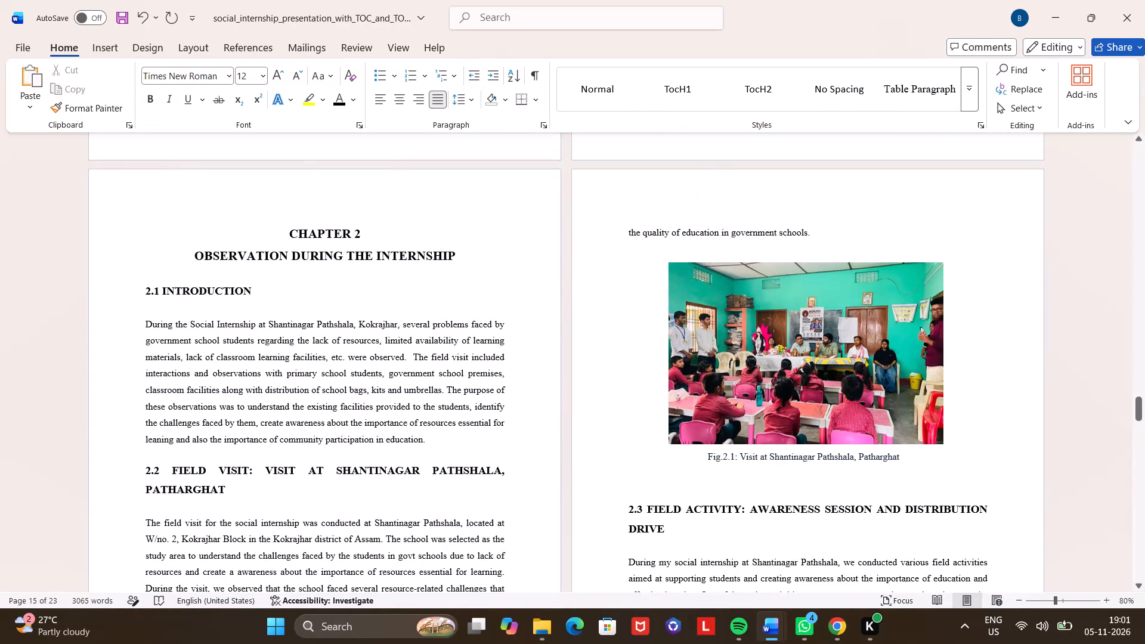
pyautogui.scroll(-1, 697, 315)
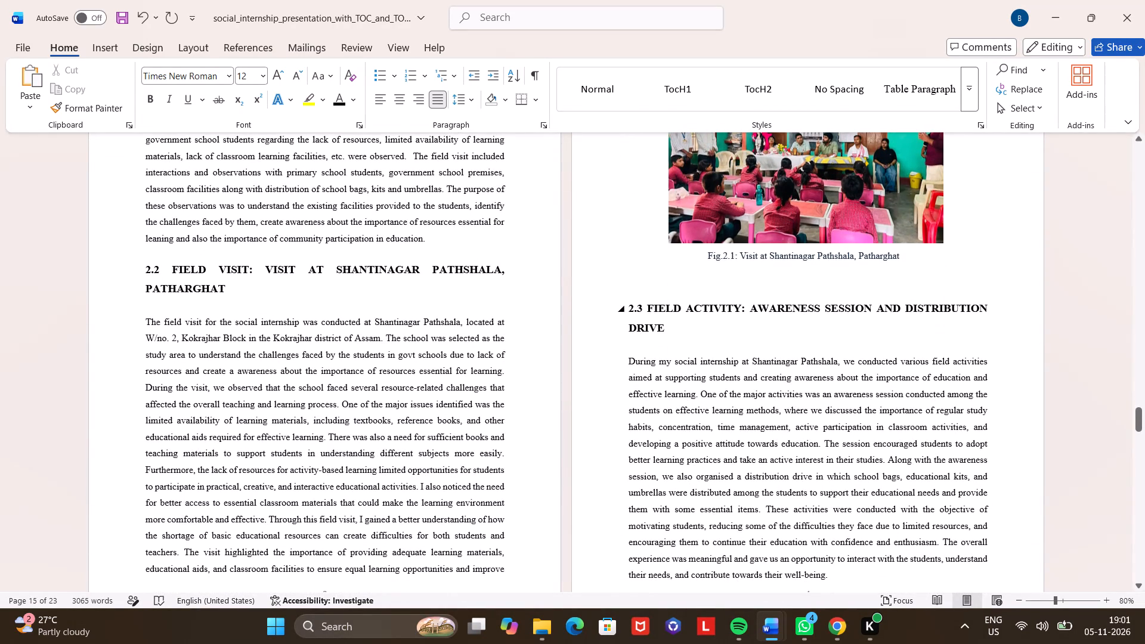
pyautogui.scroll(-2, 803, 322)
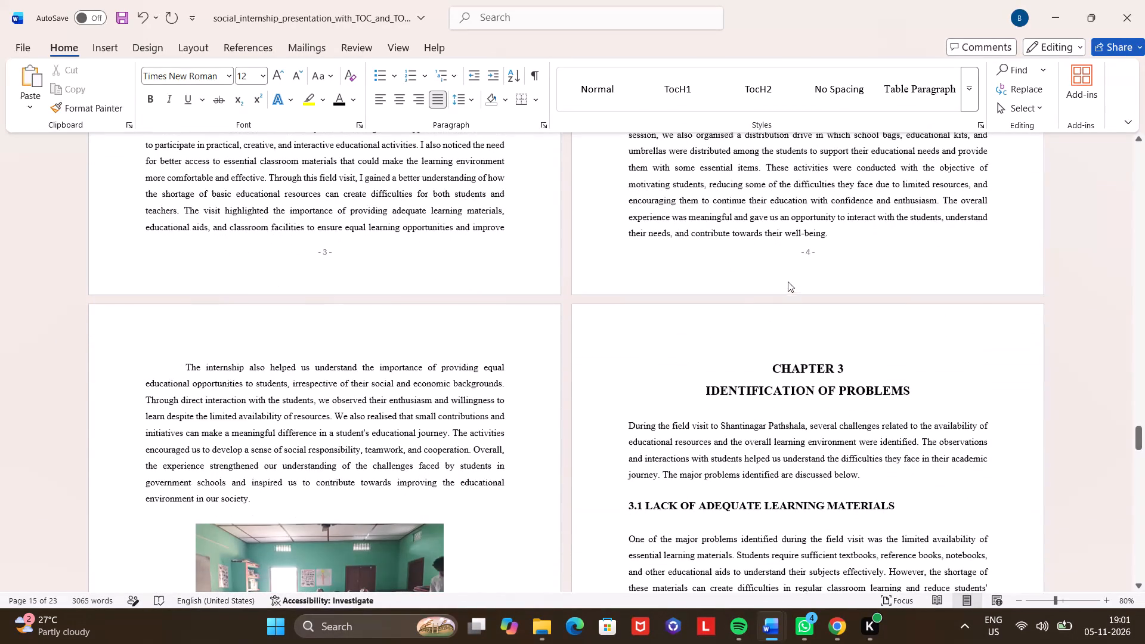
pyautogui.scroll(-1, 358, 478)
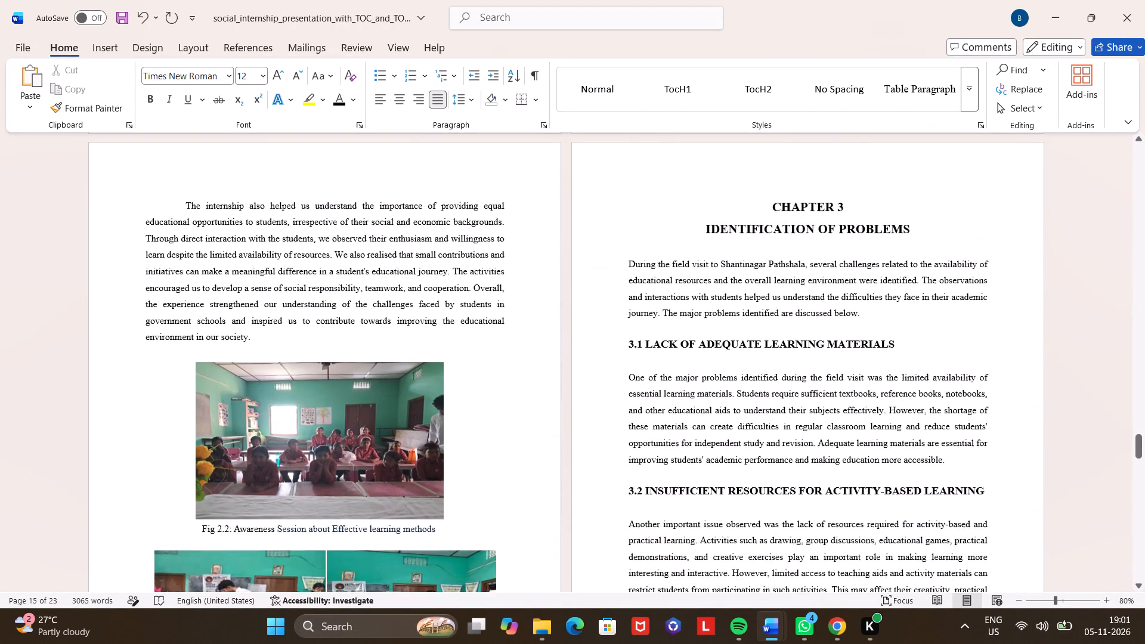
pyautogui.scroll(-1, 358, 478)
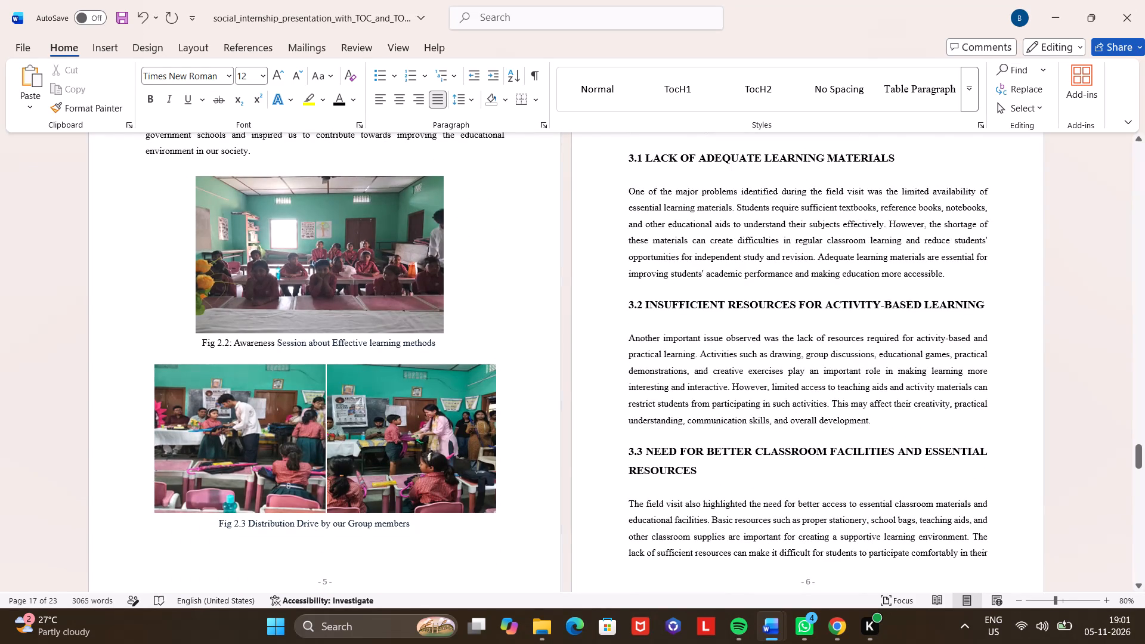
pyautogui.scroll(2, 568, 516)
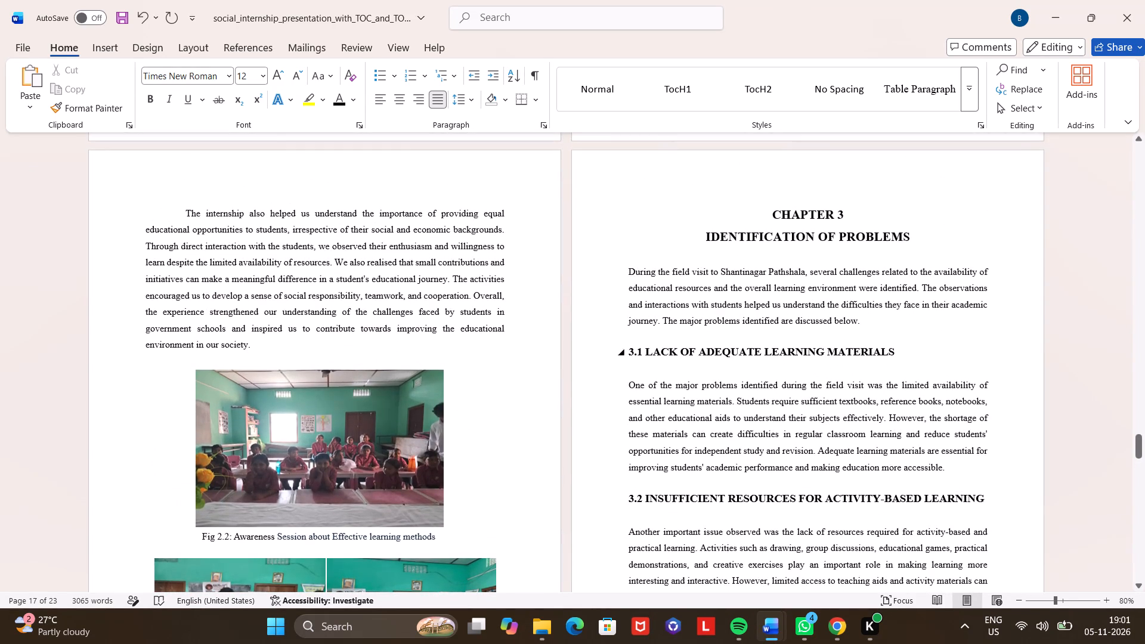
pyautogui.scroll(-1, 773, 311)
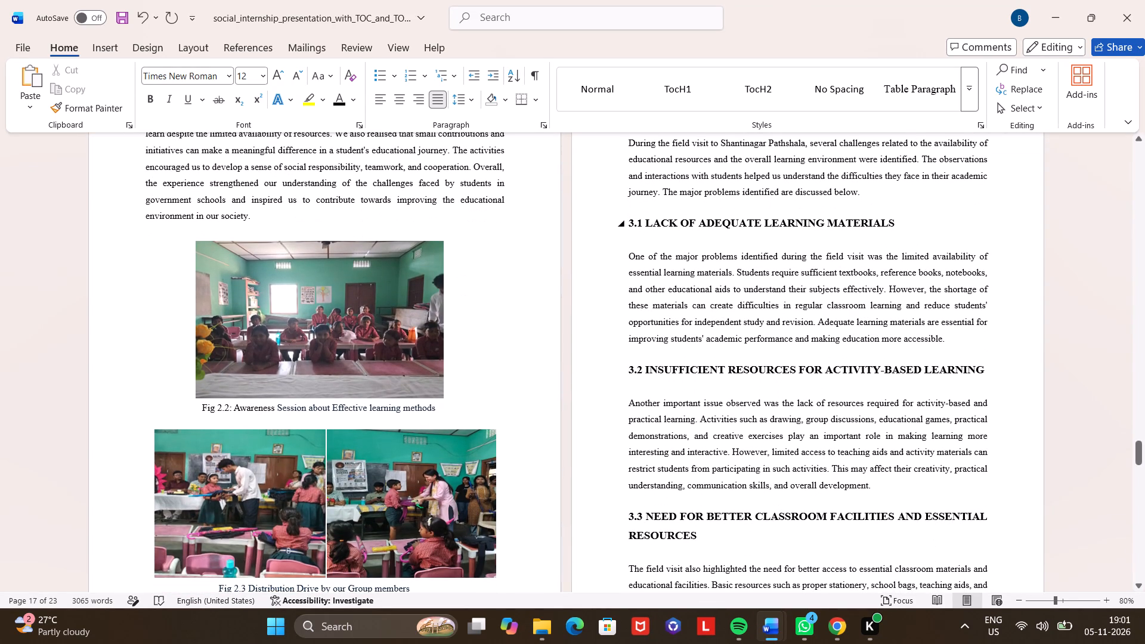
pyautogui.scroll(-4, 666, 434)
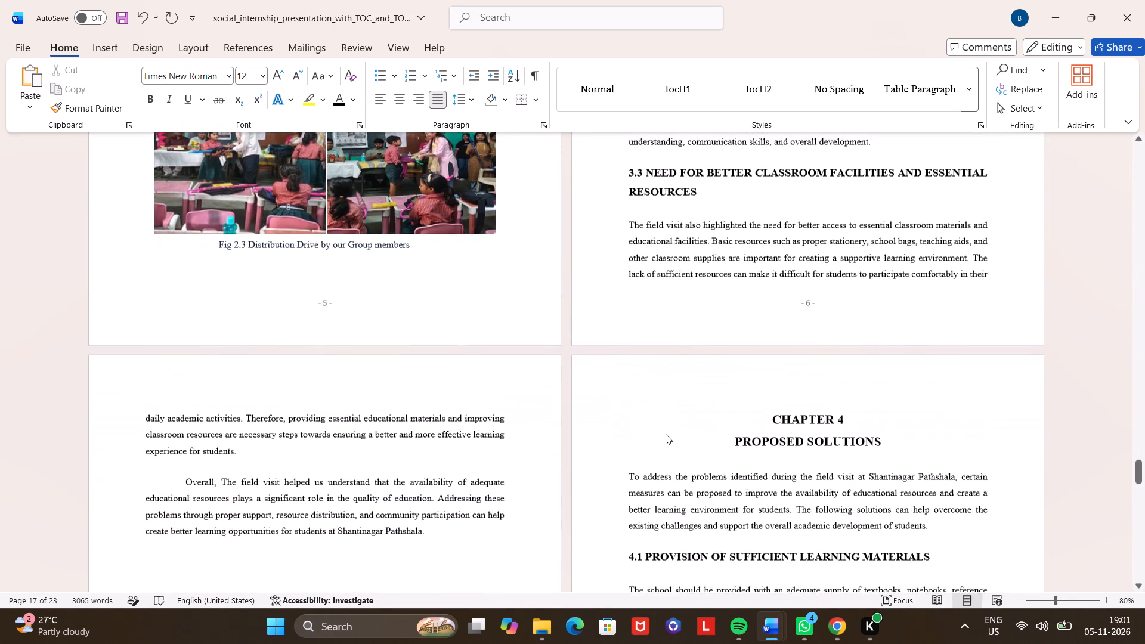
# Review Chapters 4 and 5 through to the end of section 5.2 Conclusion, checking headings and page numbers.
pyautogui.scroll(-1, 348, 499)
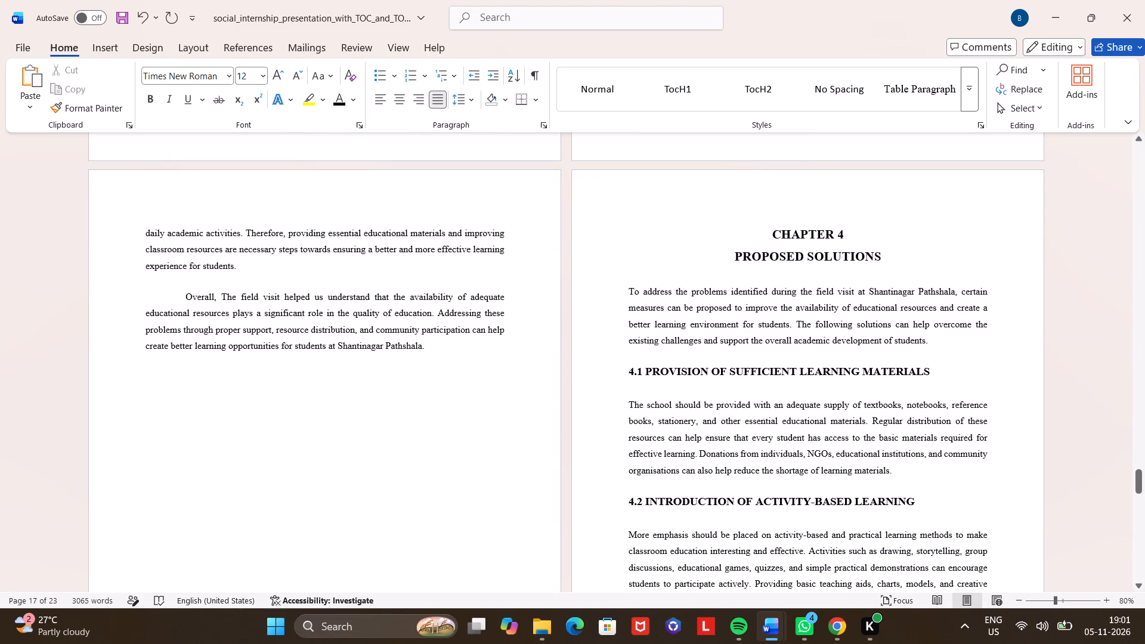
pyautogui.scroll(-4, 745, 275)
pyautogui.scroll(-4, 391, 315)
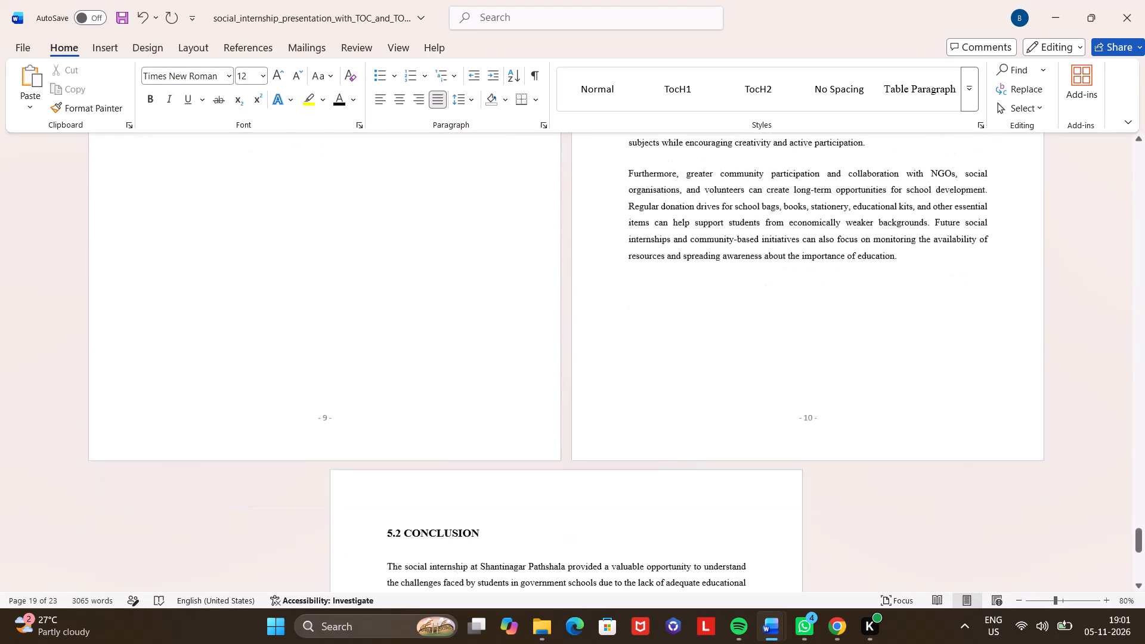
pyautogui.scroll(3, 831, 246)
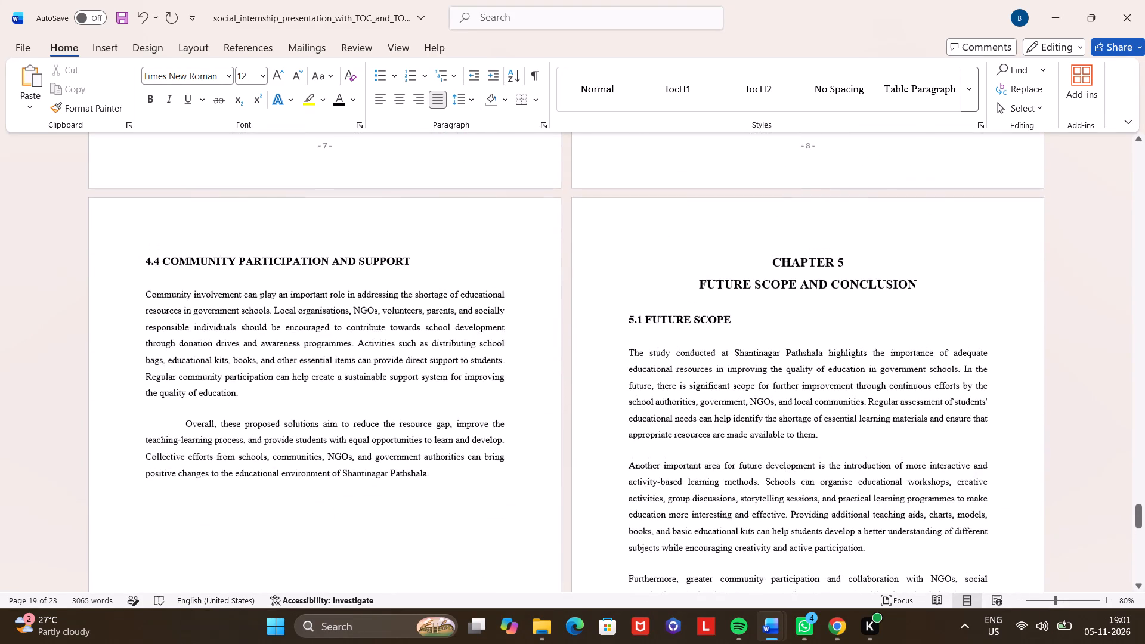
pyautogui.scroll(-5, 831, 246)
pyautogui.scroll(1, 747, 264)
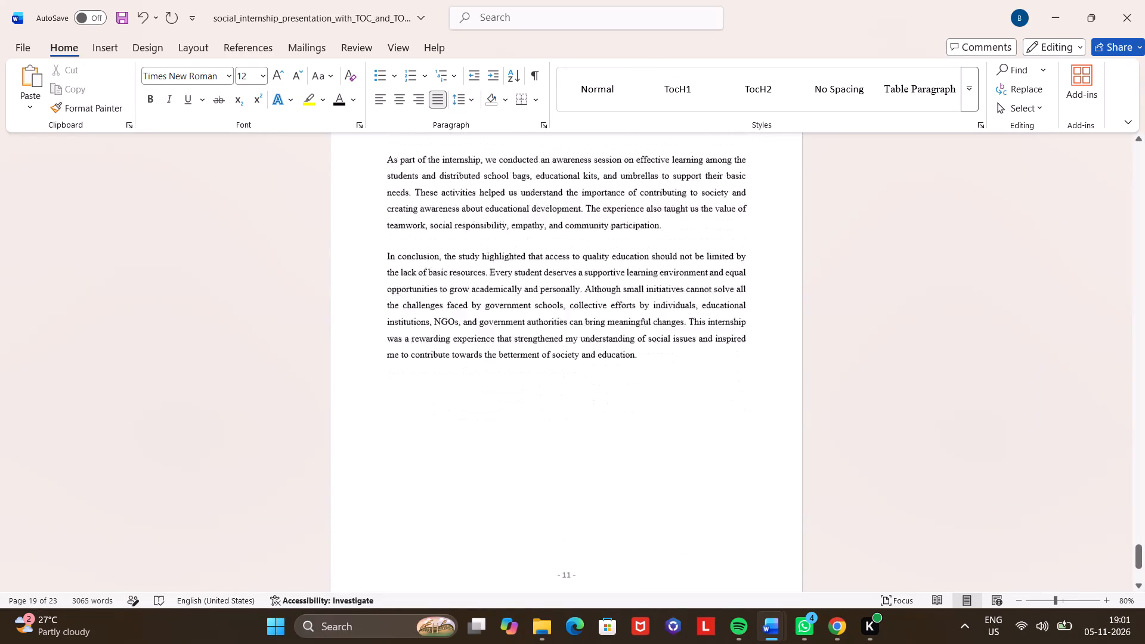
pyautogui.scroll(4, 747, 264)
pyautogui.scroll(-2, 747, 264)
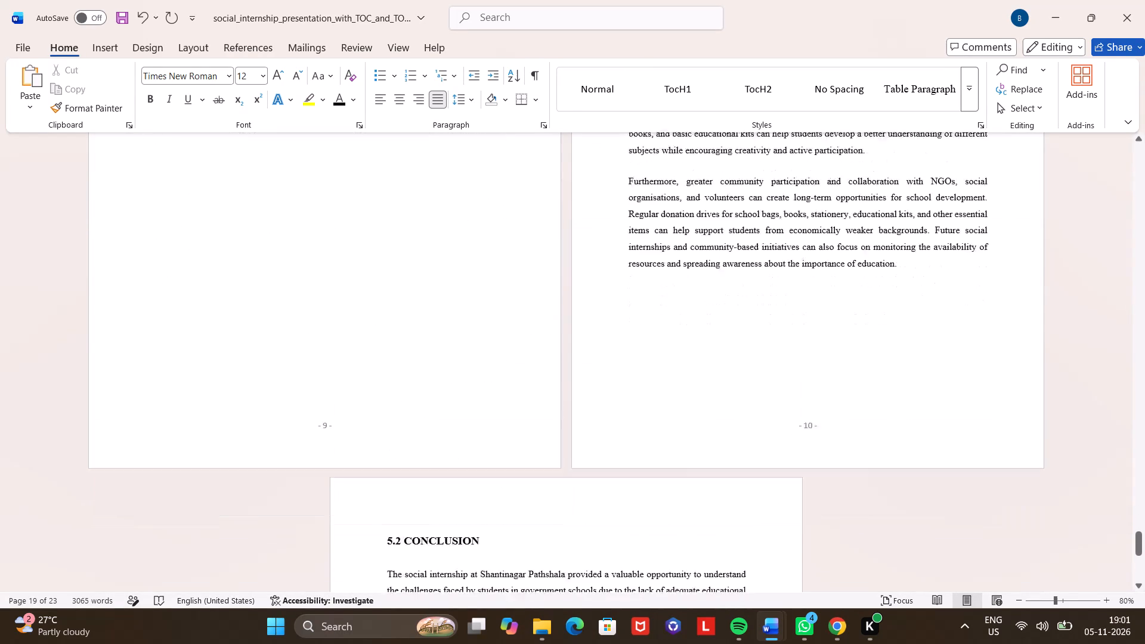
pyautogui.scroll(-1, 747, 264)
# Recheck the Table of Contents and Table of Figures against the pages of the final chapters.
pyautogui.scroll(6, 747, 264)
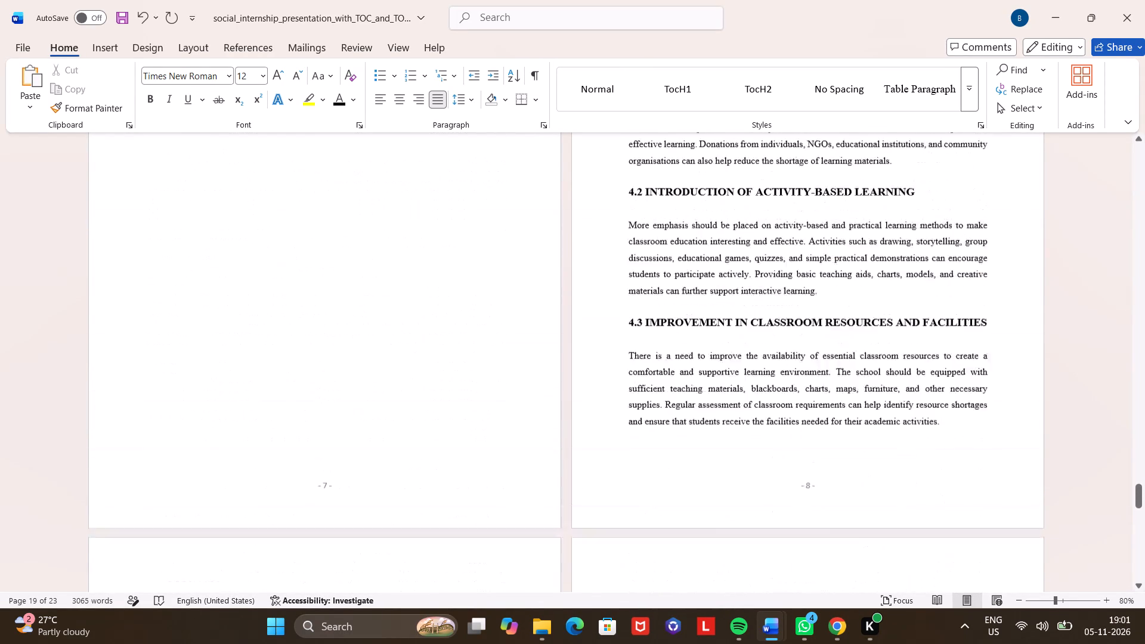
pyautogui.scroll(8, 747, 264)
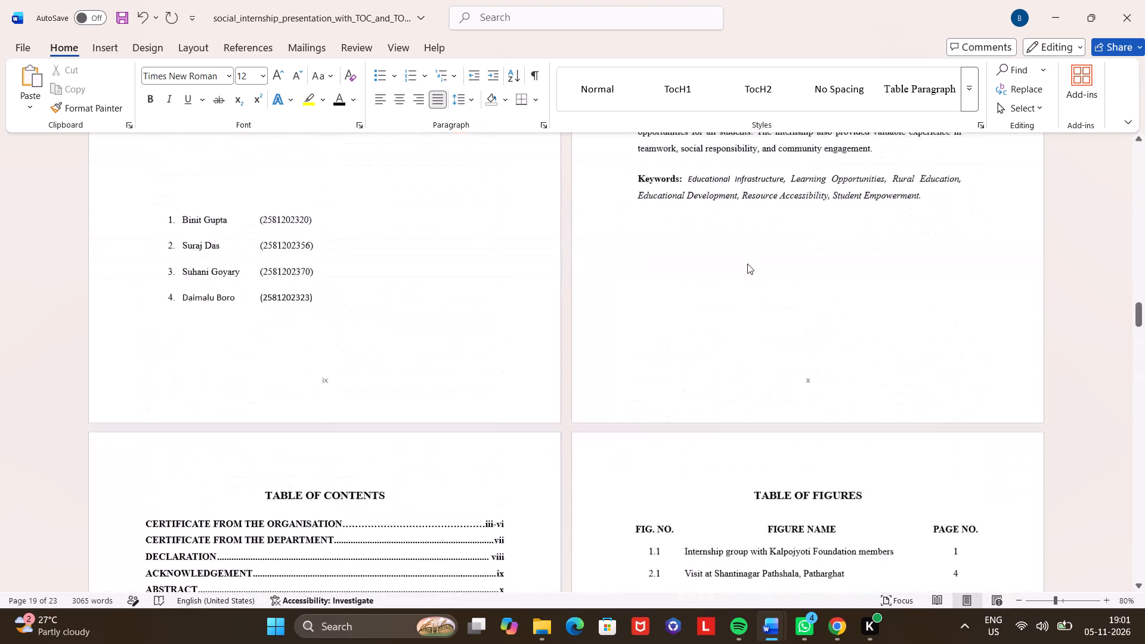
pyautogui.scroll(1, 747, 264)
pyautogui.scroll(-6, 747, 264)
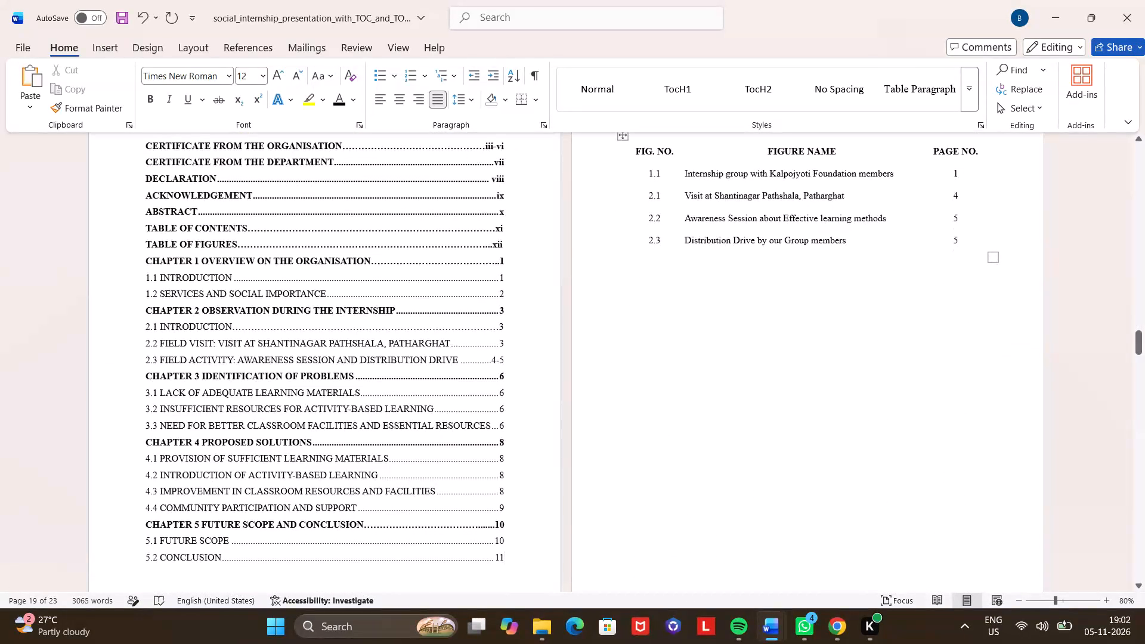
pyautogui.scroll(-14, 665, 379)
pyautogui.scroll(2, 665, 379)
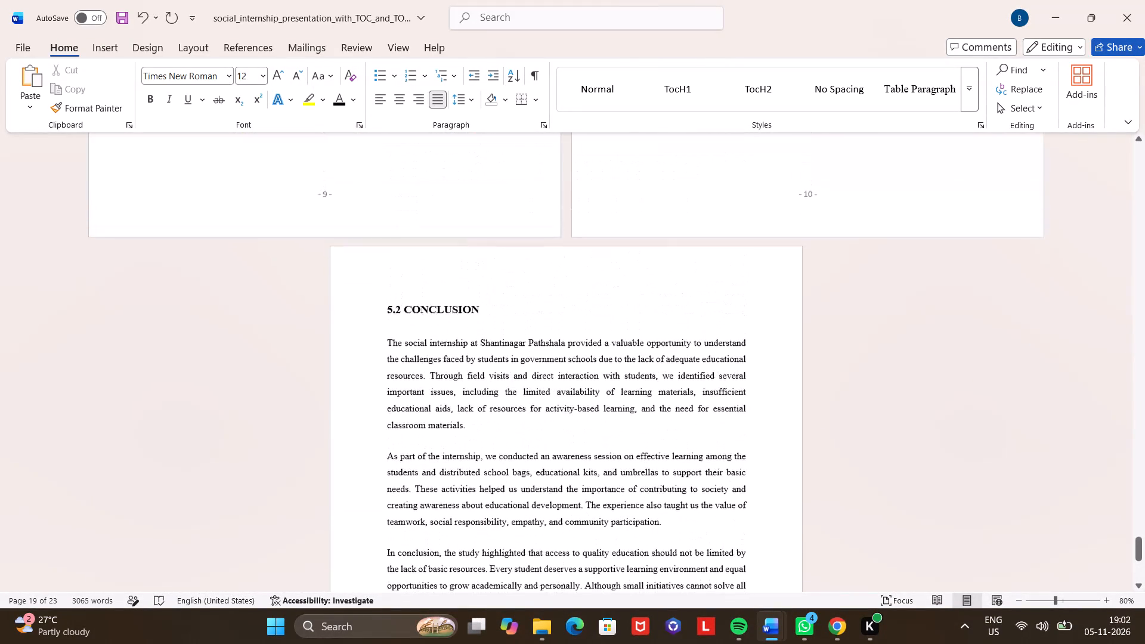
pyautogui.scroll(2, 665, 379)
pyautogui.scroll(-1, 665, 379)
pyautogui.scroll(1, 665, 379)
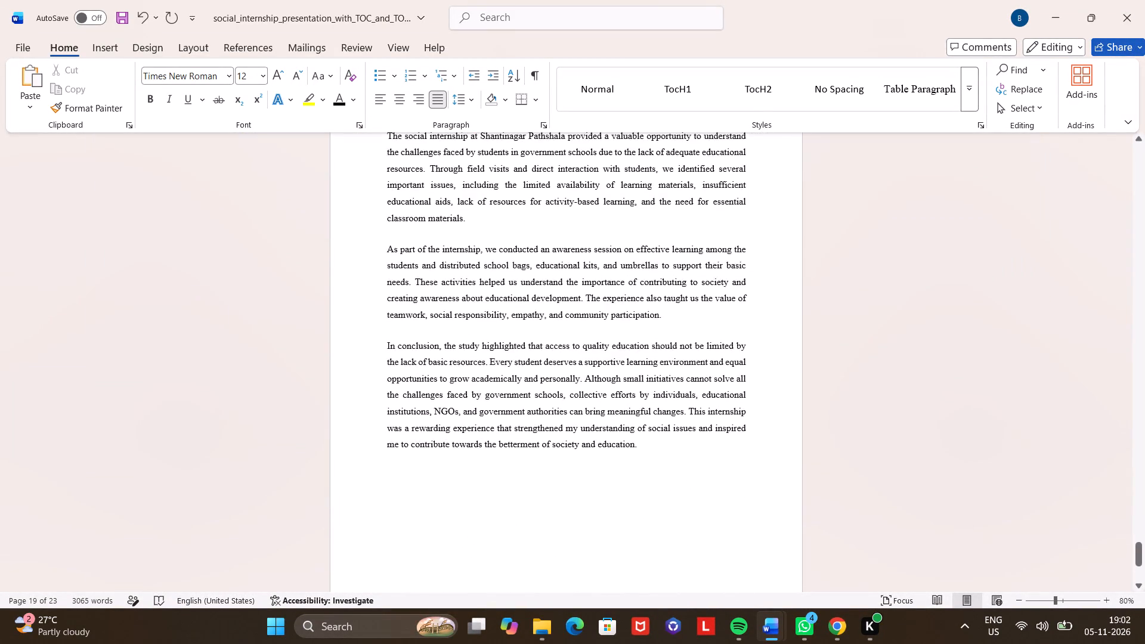
pyautogui.scroll(1, 665, 379)
# Save a copy of the report as a PDF named SOCIAL INTERNSHIP FINAL on New Volume (D:).
pyautogui.click(31, 52)
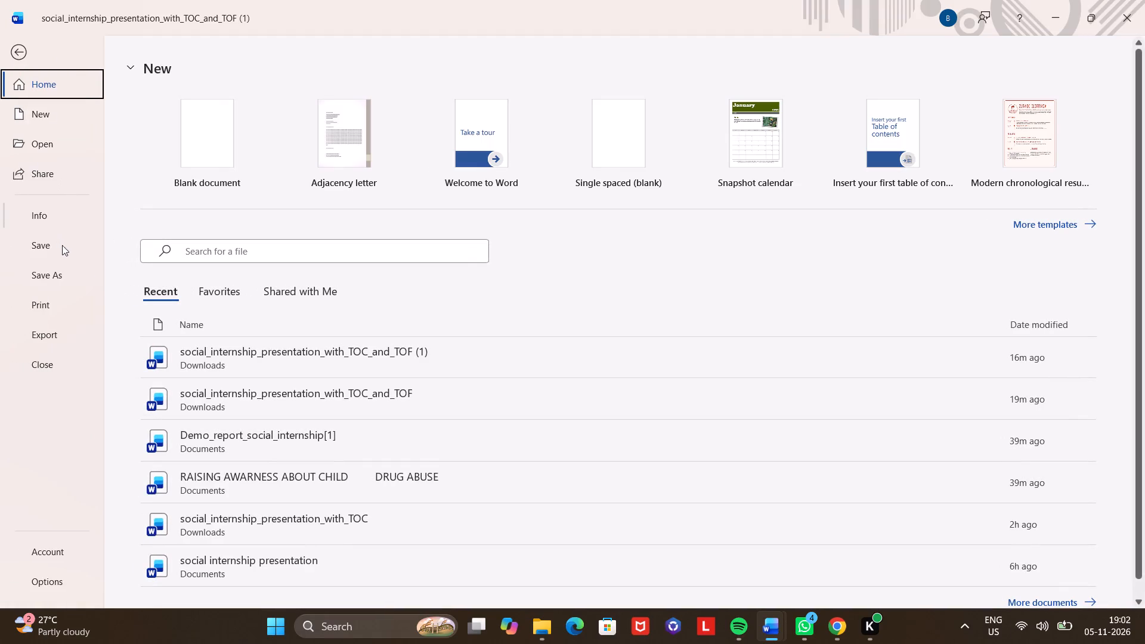
pyautogui.click(58, 265)
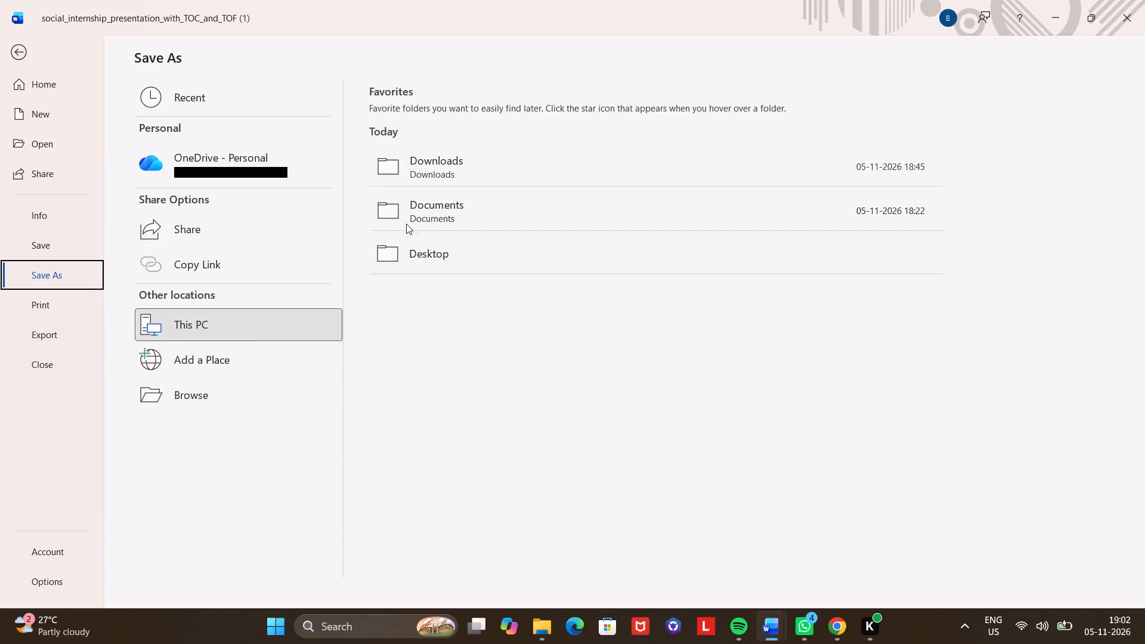
pyautogui.click(272, 329)
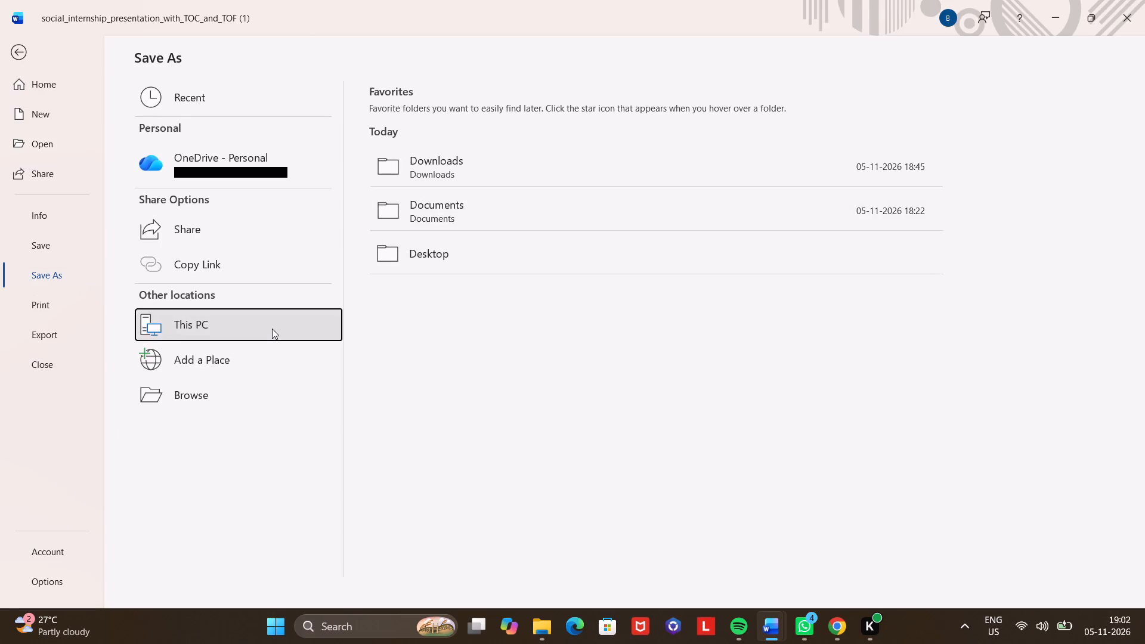
pyautogui.click(272, 329)
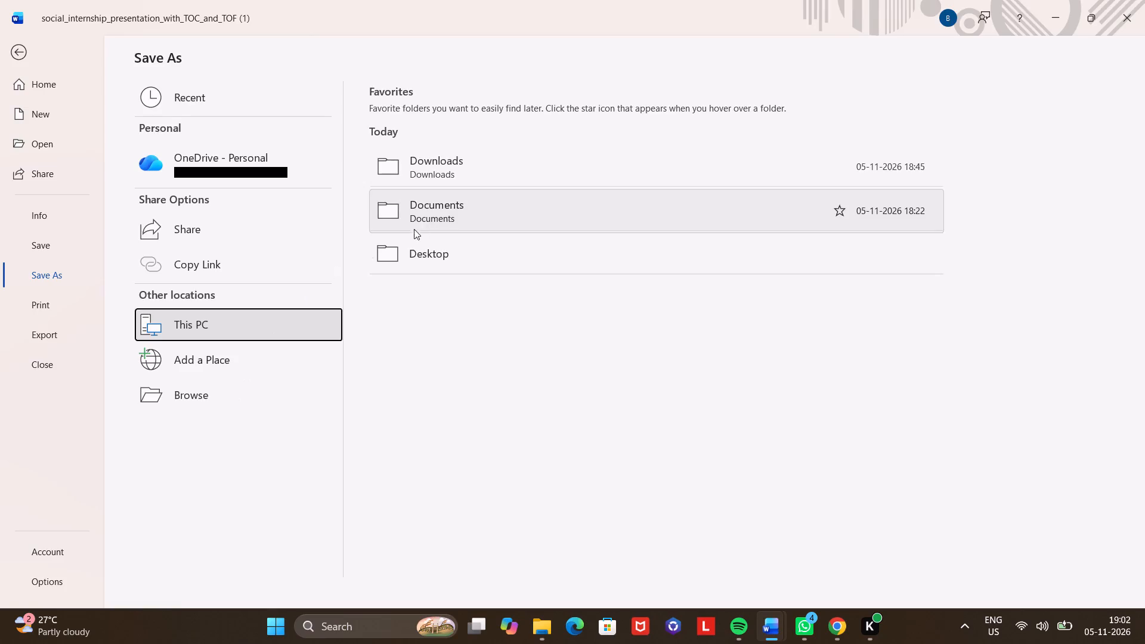
pyautogui.click(442, 215)
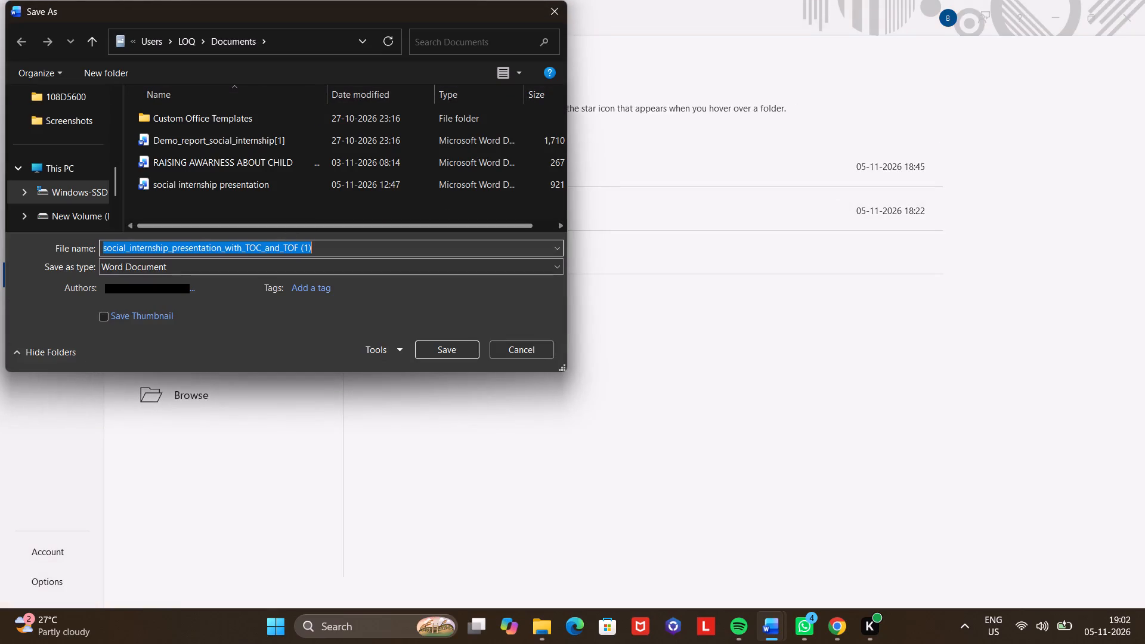
pyautogui.click(269, 263)
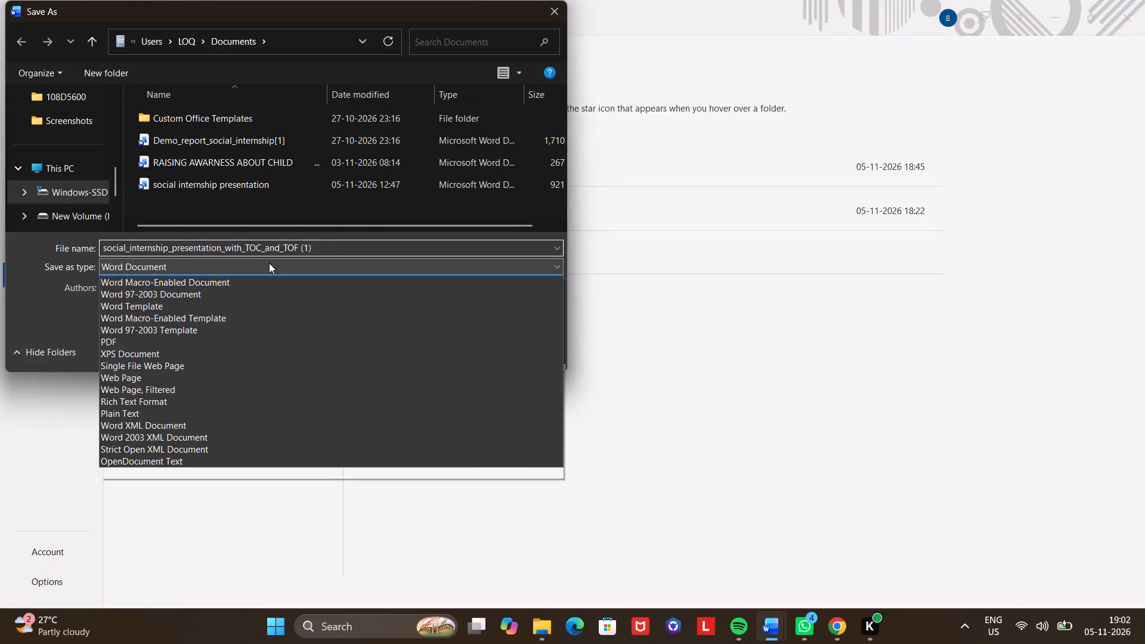
pyautogui.click(193, 354)
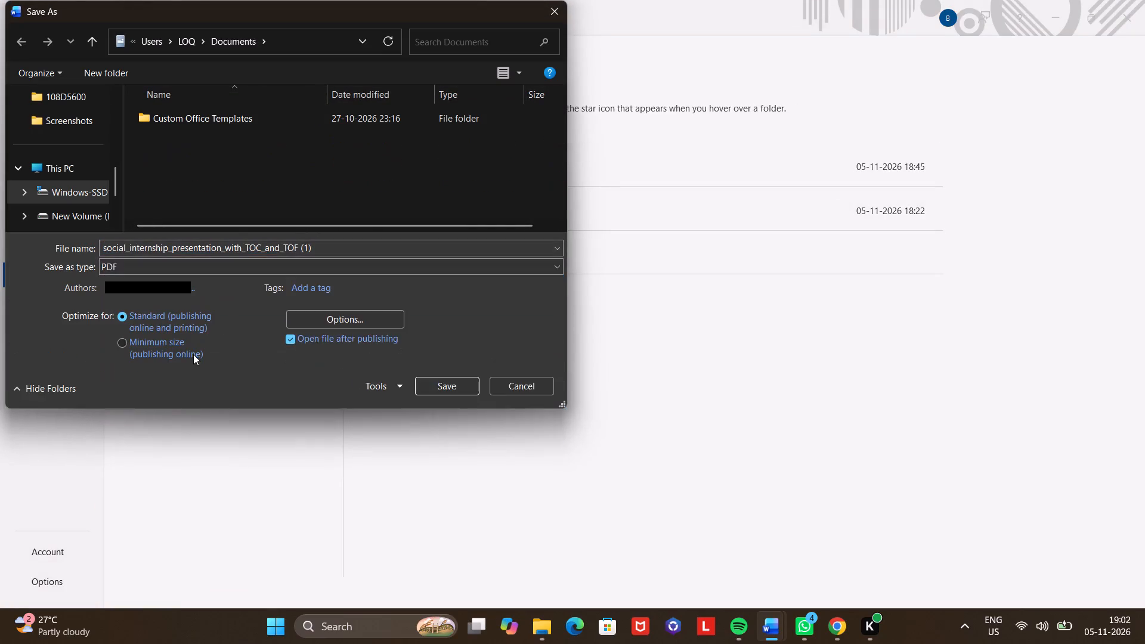
pyautogui.click(347, 250)
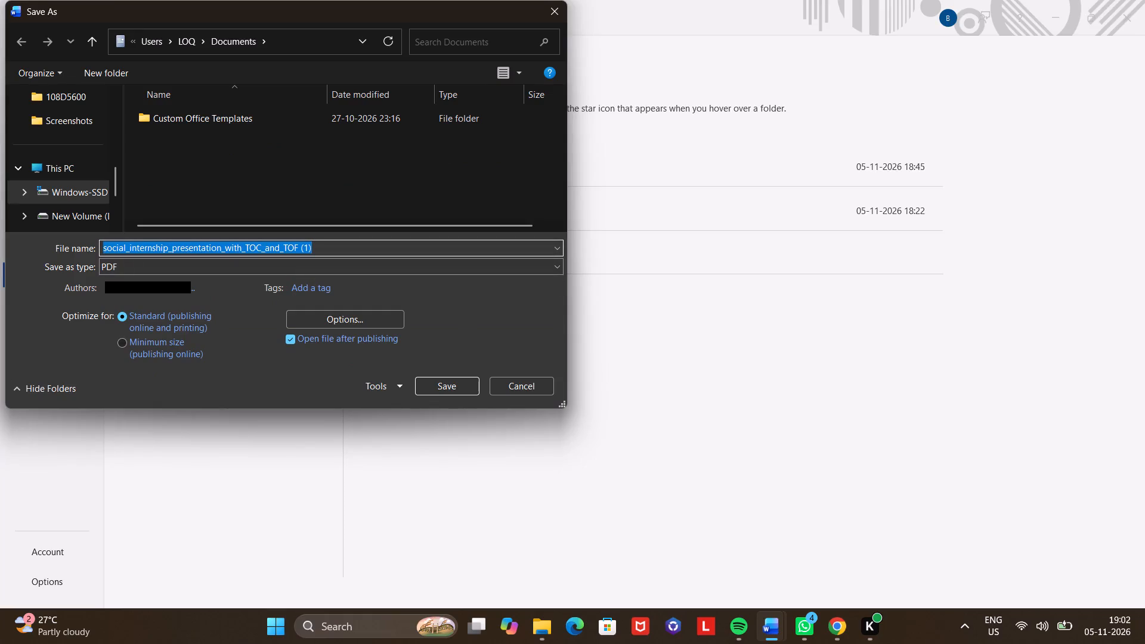
pyautogui.press('BackSpace')
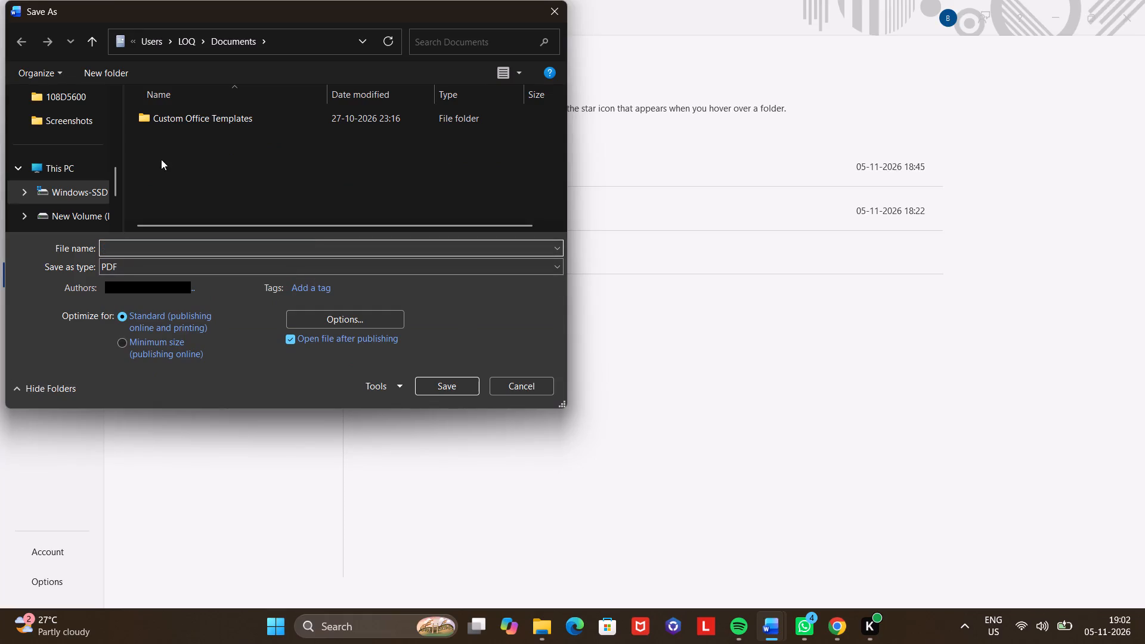
pyautogui.click(71, 205)
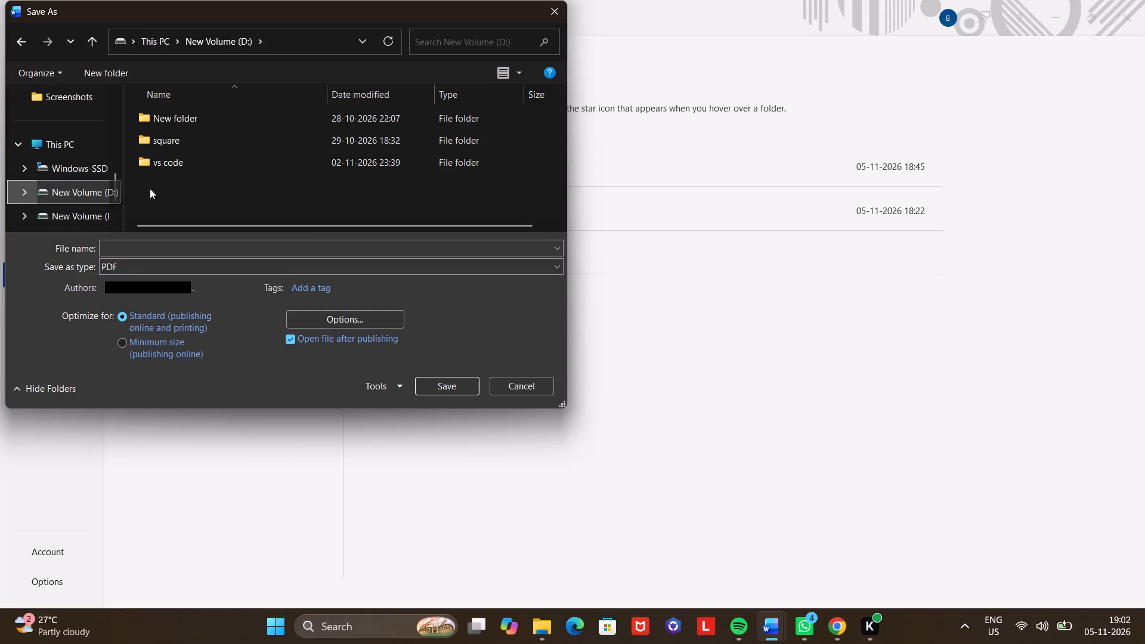
pyautogui.click(151, 241)
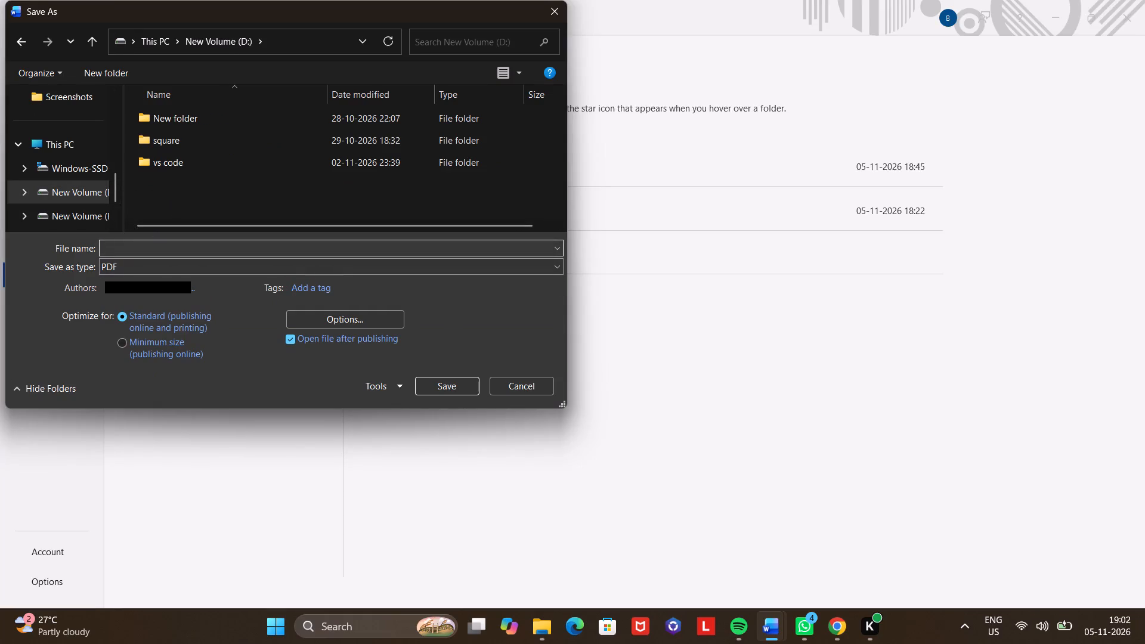
pyautogui.write('SOCIAL INTERNSHIP')
pyautogui.press('space')
pyautogui.write('FINA')
pyautogui.press('l')
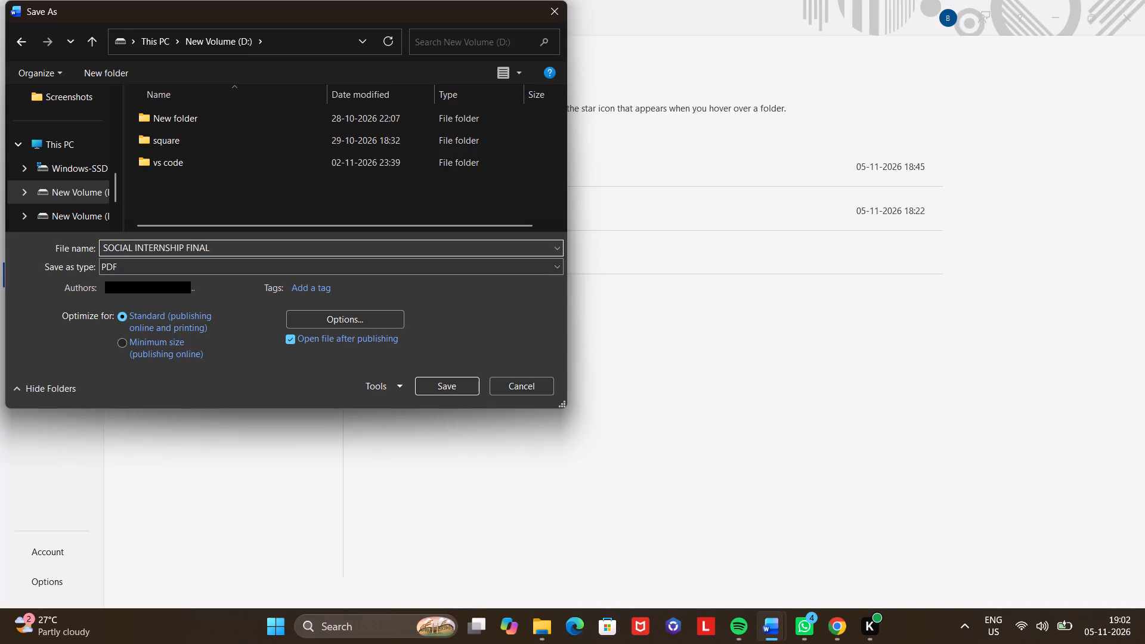
pyautogui.press('Return')
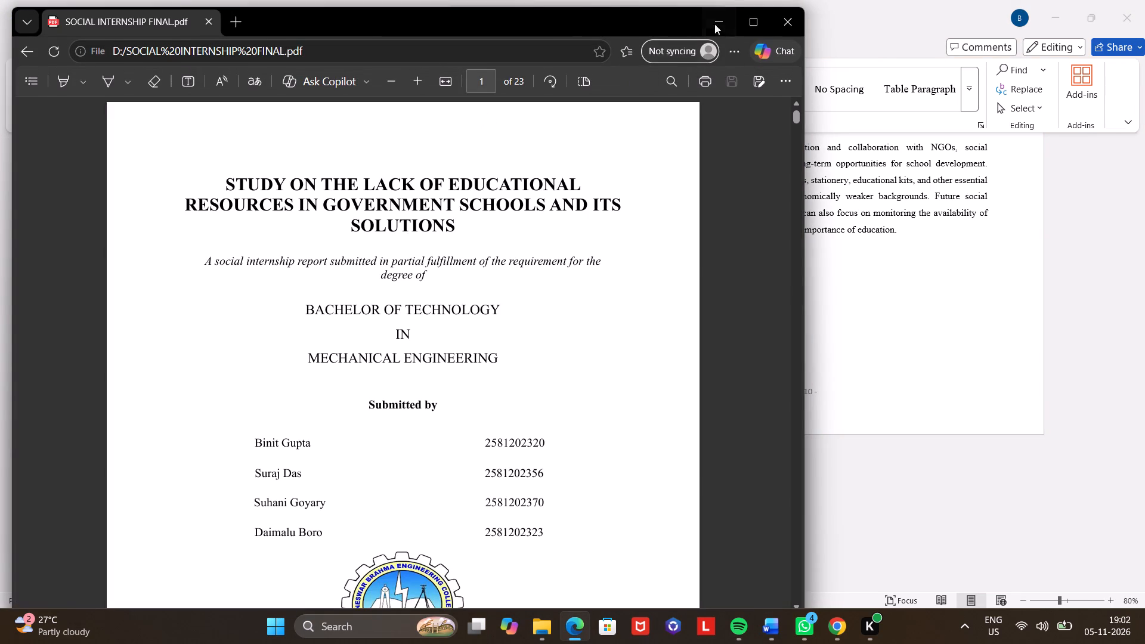
# Maximise the exported SOCIAL INTERNSHIP FINAL PDF and check the colour cover page and the inner title page.
pyautogui.click(750, 18)
pyautogui.scroll(-1, 720, 258)
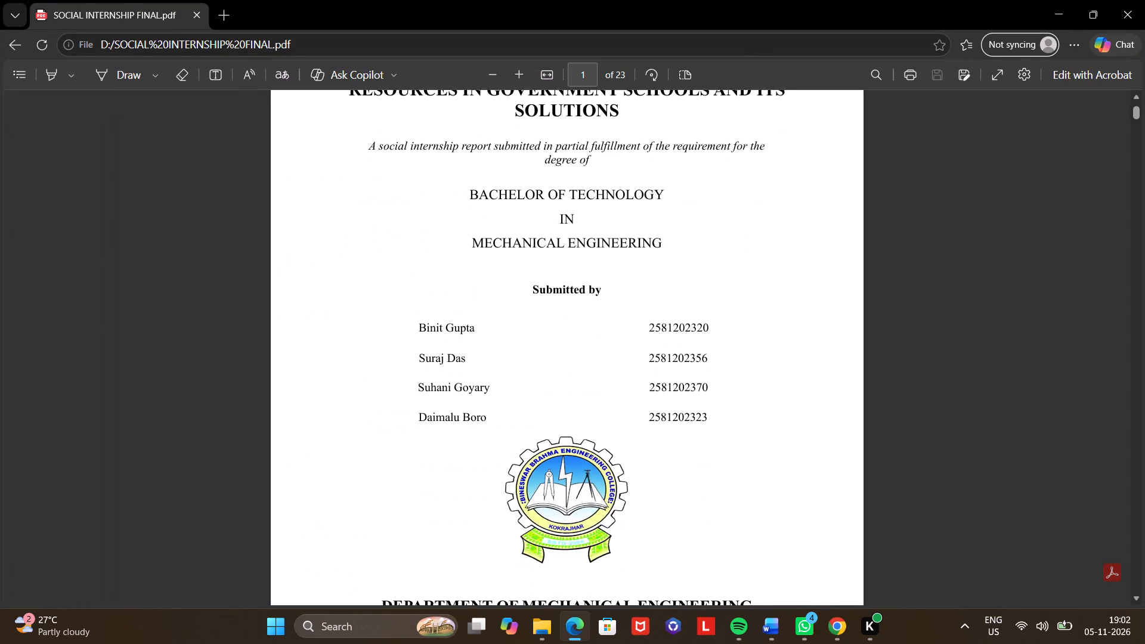
pyautogui.scroll(-5, 720, 258)
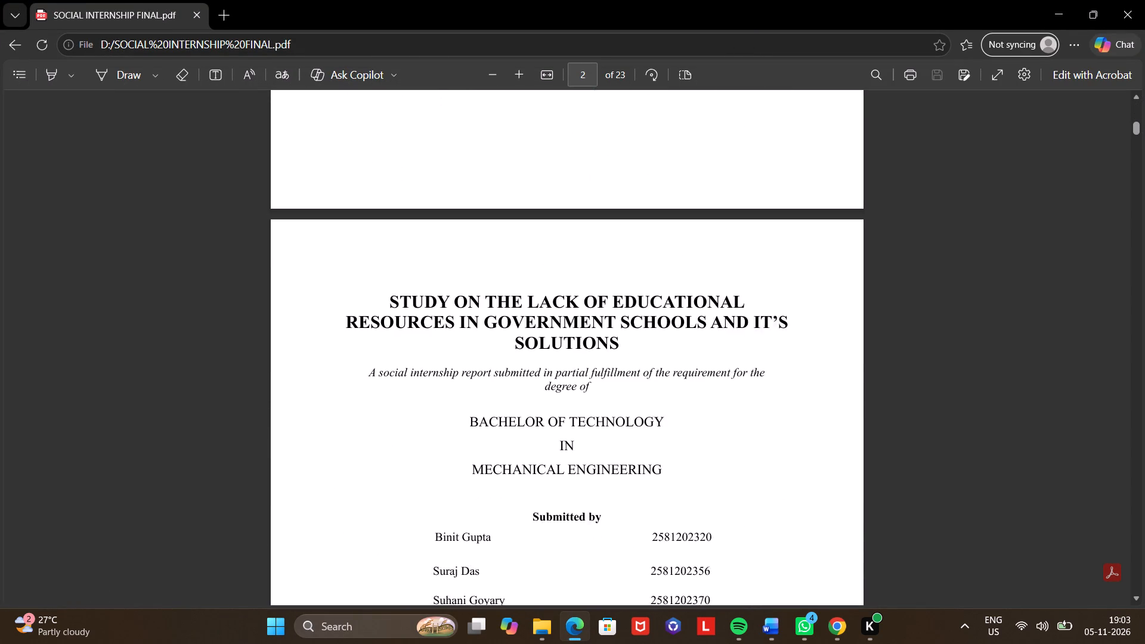
pyautogui.scroll(-4, 720, 258)
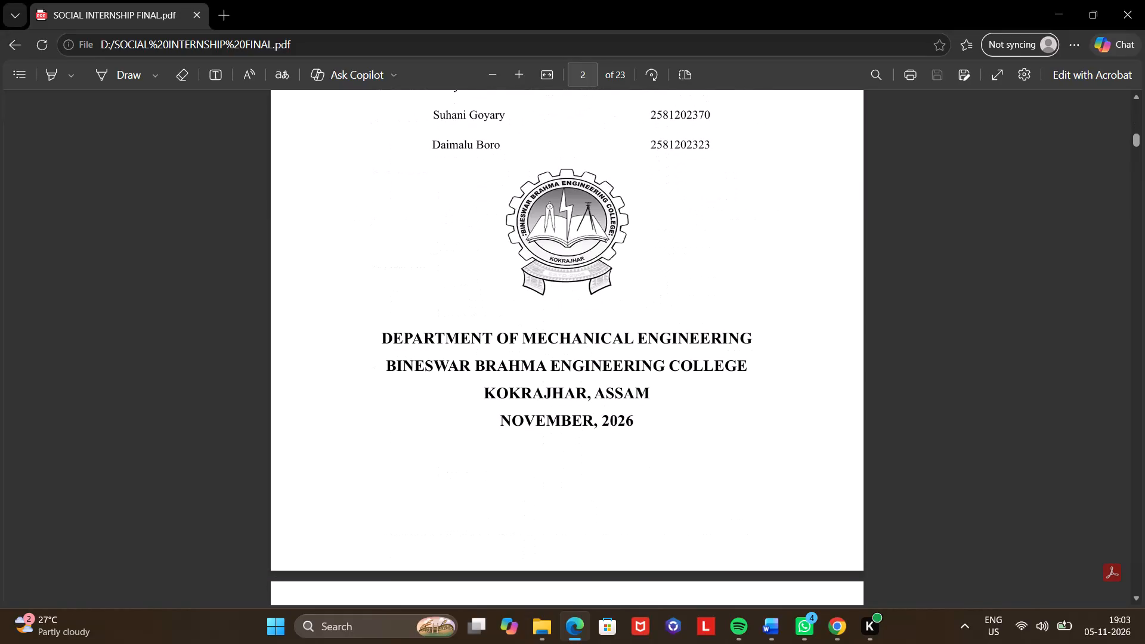
pyautogui.scroll(-2, 606, 361)
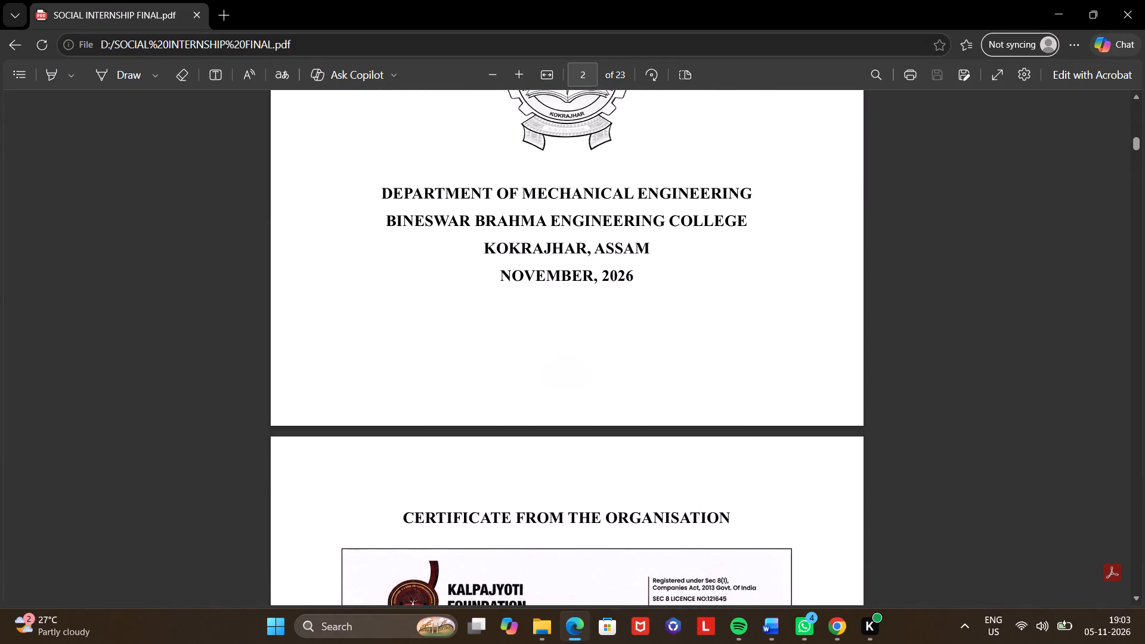
pyautogui.scroll(-1, 606, 361)
# Check the organisation's internship certificates for all group members and the certificate from the department in the PDF.
pyautogui.scroll(-6, 606, 361)
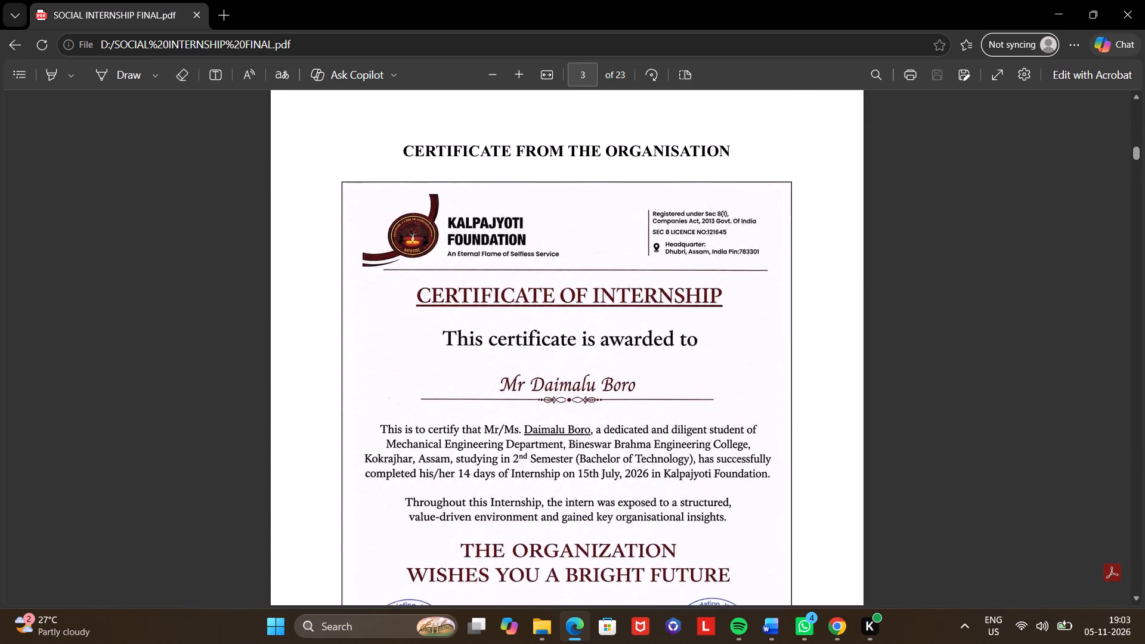
pyautogui.scroll(-7, 606, 361)
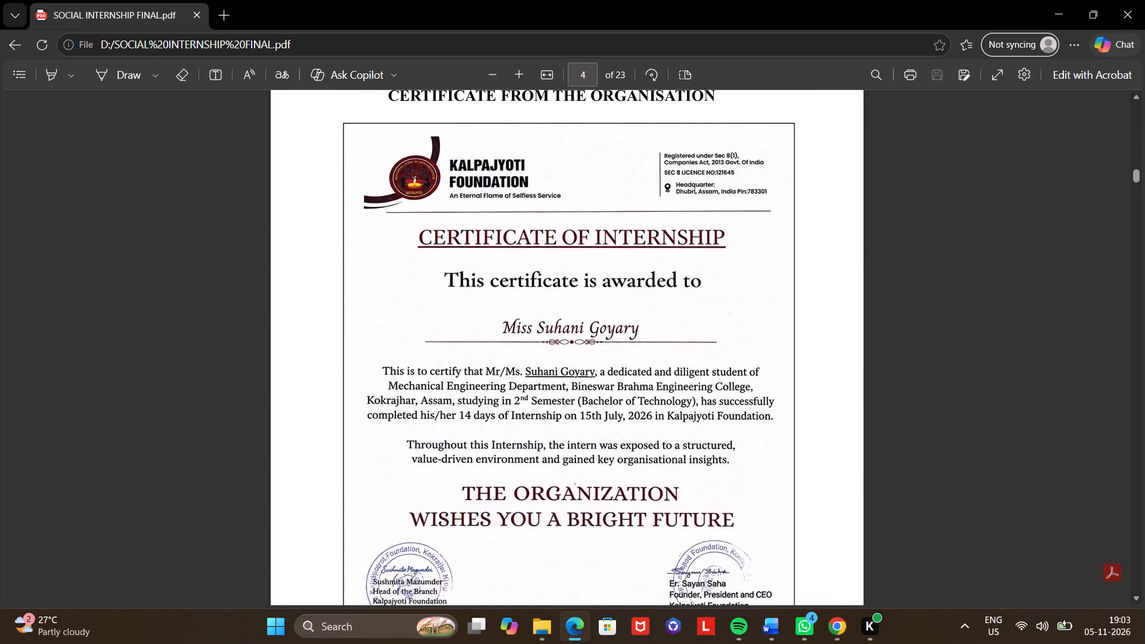
pyautogui.scroll(-7, 606, 361)
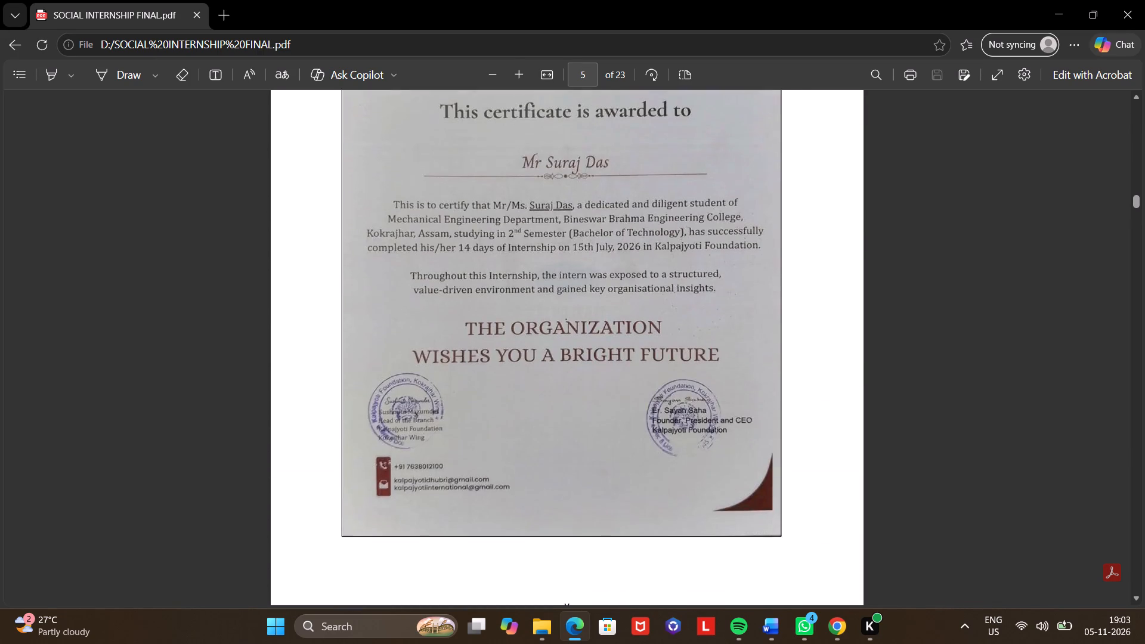
pyautogui.scroll(-7, 606, 361)
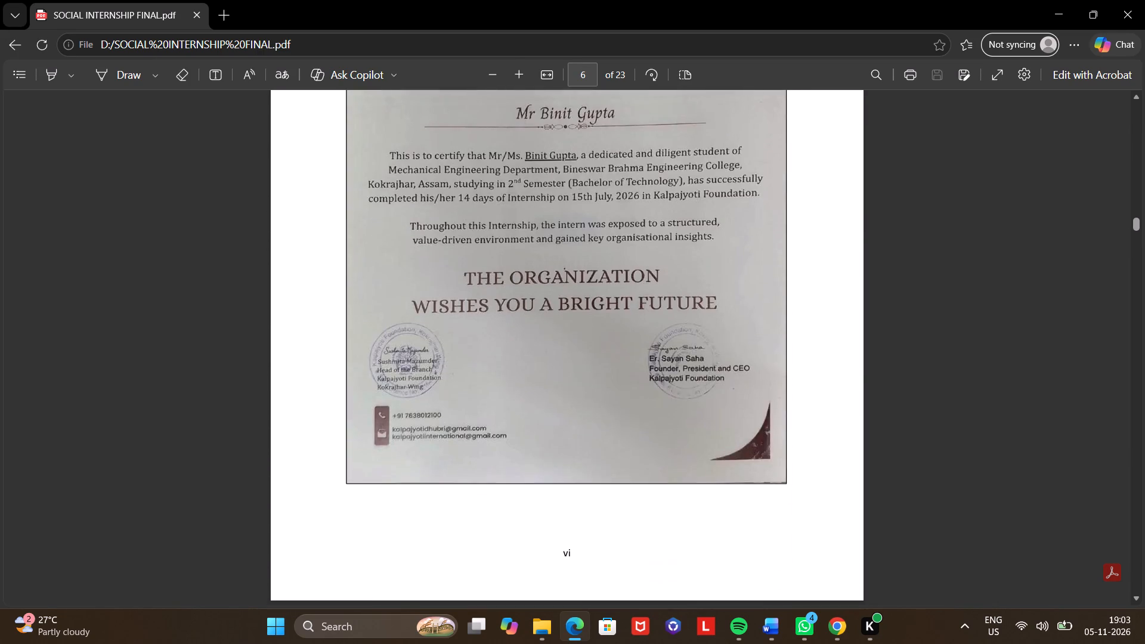
pyautogui.scroll(-4, 606, 361)
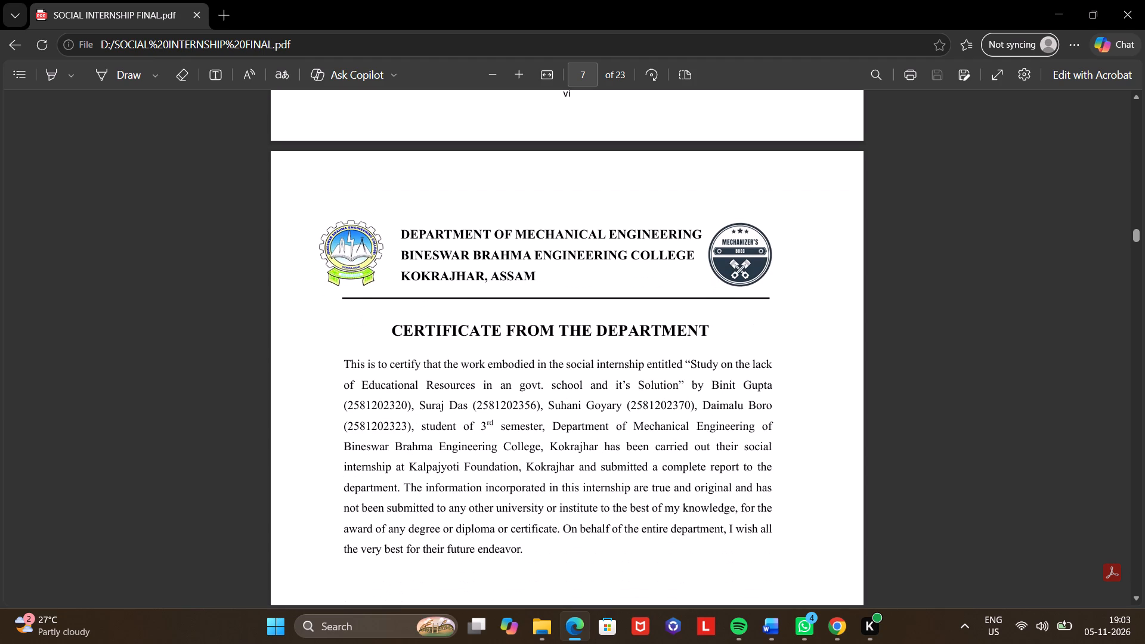
pyautogui.scroll(-1, 606, 361)
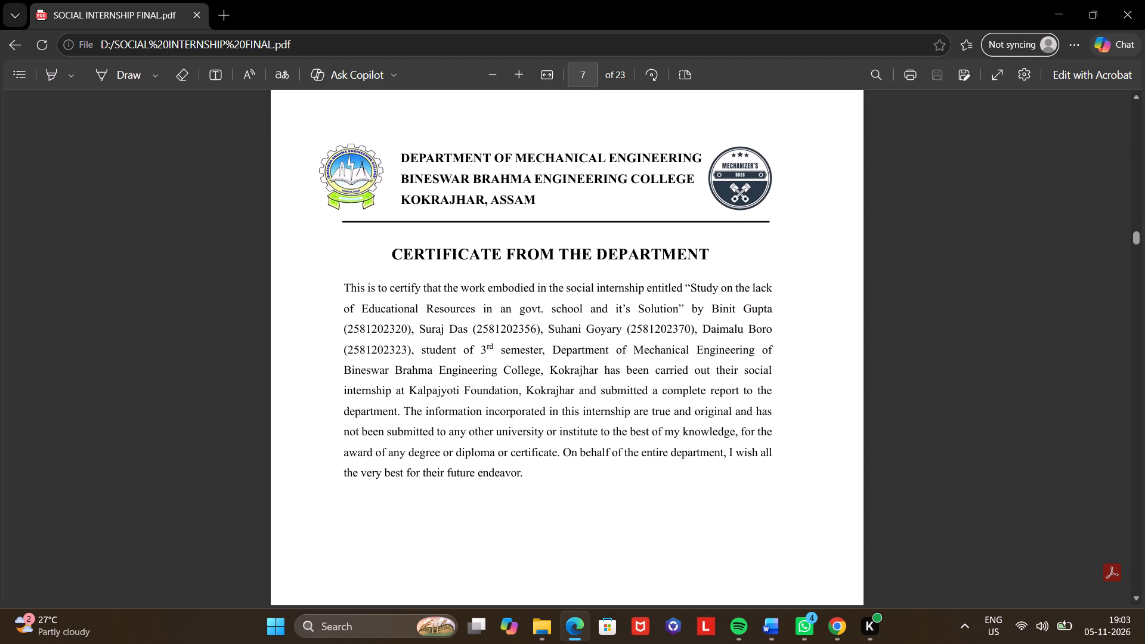
pyautogui.scroll(-6, 606, 361)
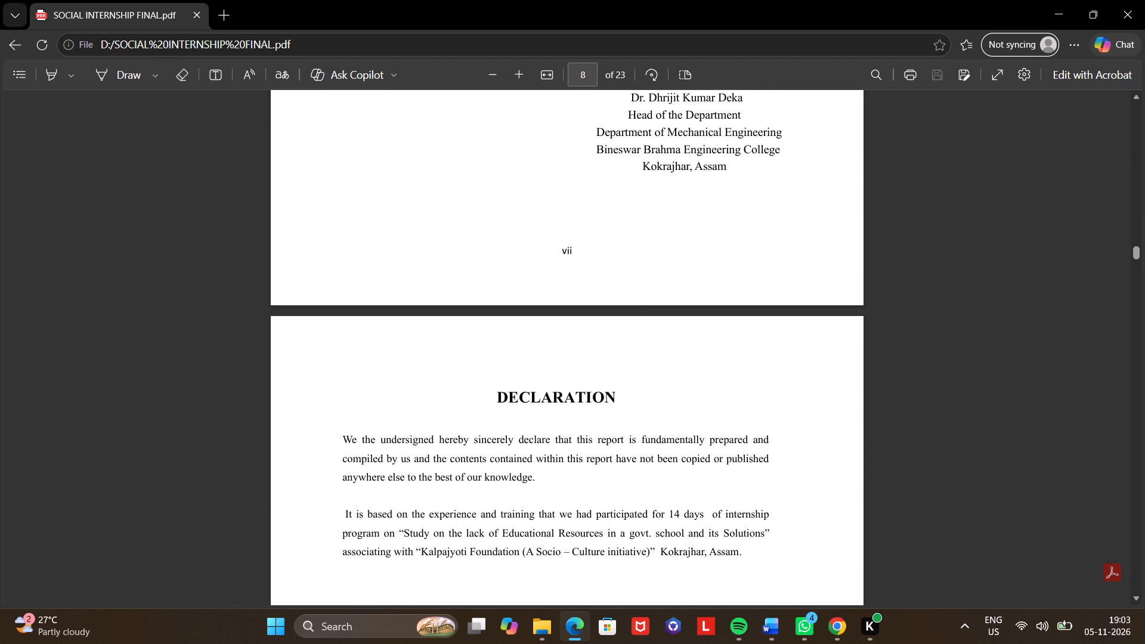
# Review the Declaration, Acknowledgement, Abstract, Table of Contents and Table of Figures pages of the exported PDF.
pyautogui.scroll(-2, 606, 361)
pyautogui.scroll(1, 606, 361)
pyautogui.scroll(-2, 606, 361)
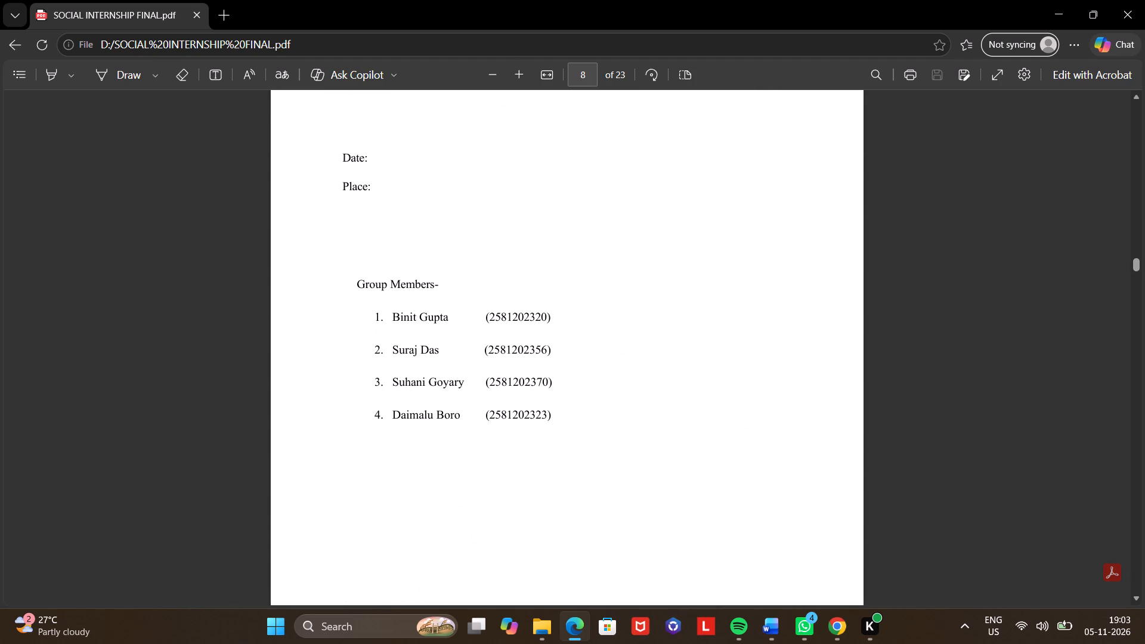
pyautogui.scroll(-8, 606, 361)
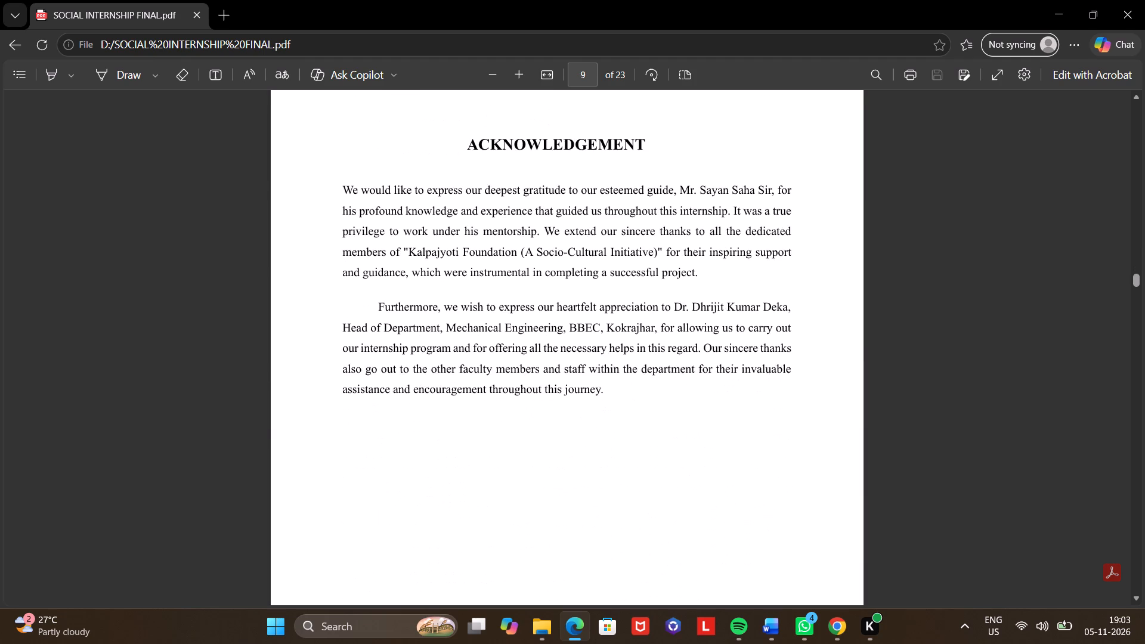
pyautogui.scroll(-7, 606, 361)
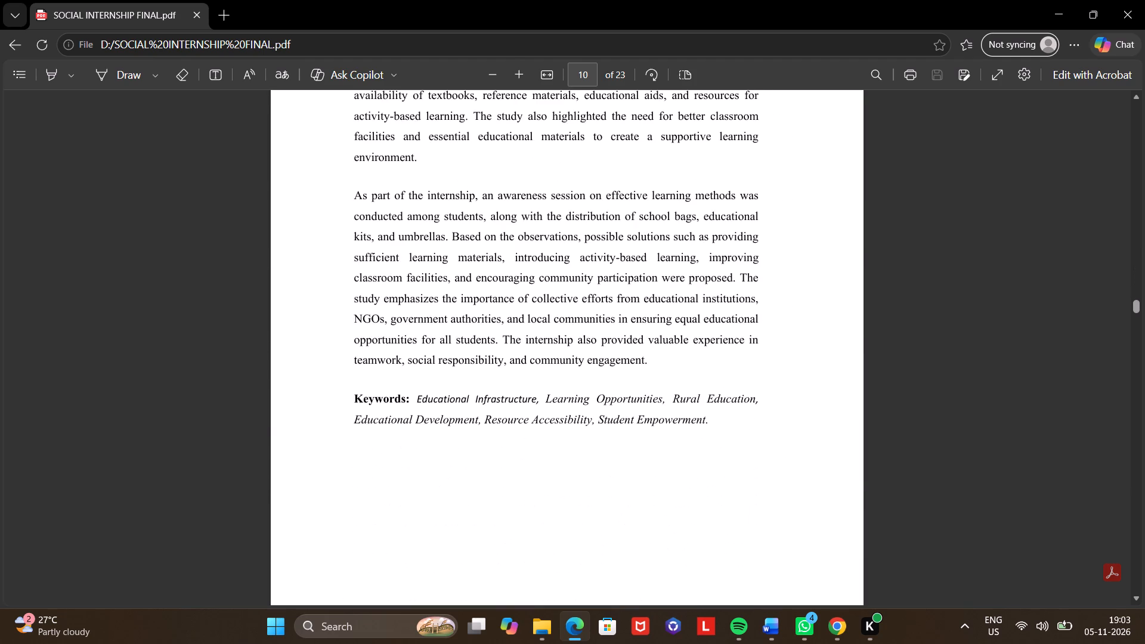
pyautogui.scroll(-7, 606, 361)
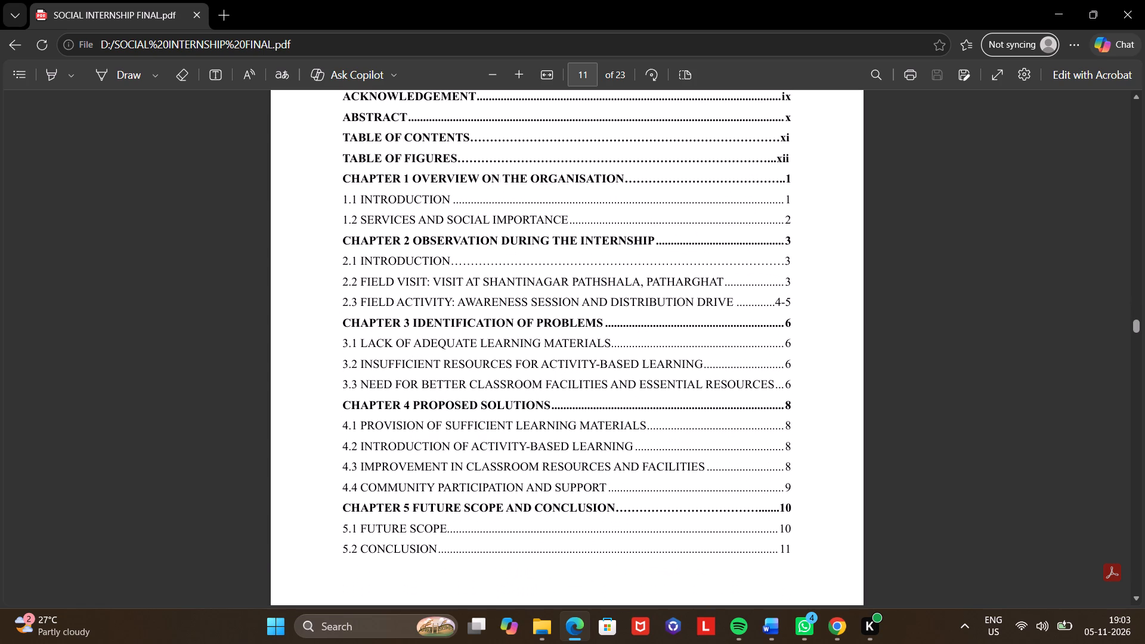
pyautogui.scroll(-7, 606, 361)
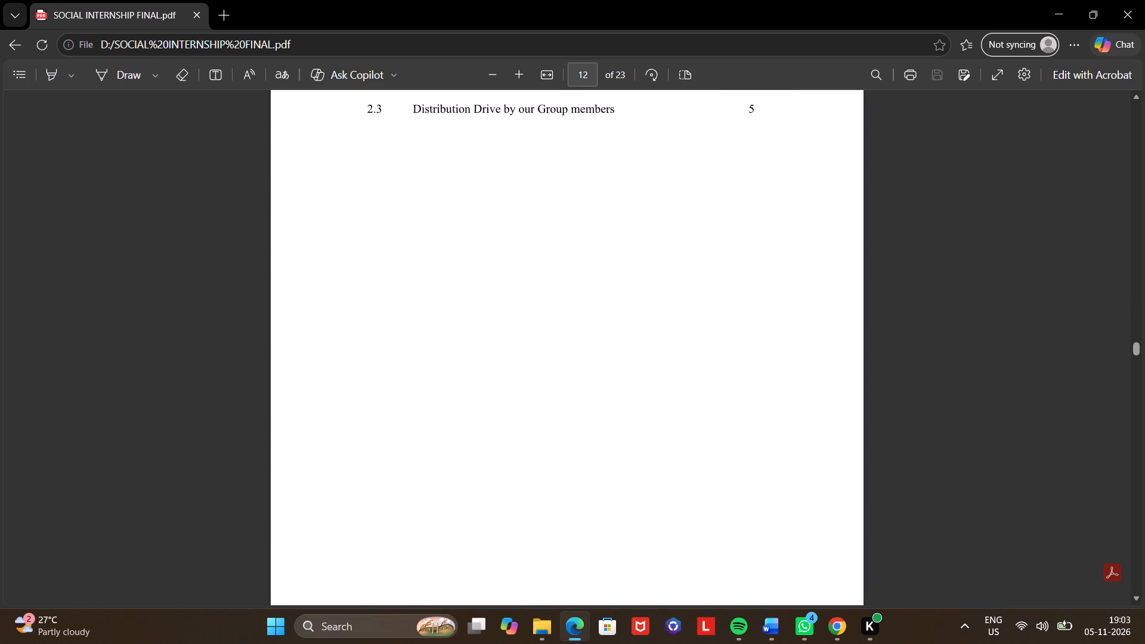
# Check Chapter 1 in the PDF, including the Fig. 1.1 group photo and the text on services and social importance.
pyautogui.scroll(-7, 606, 361)
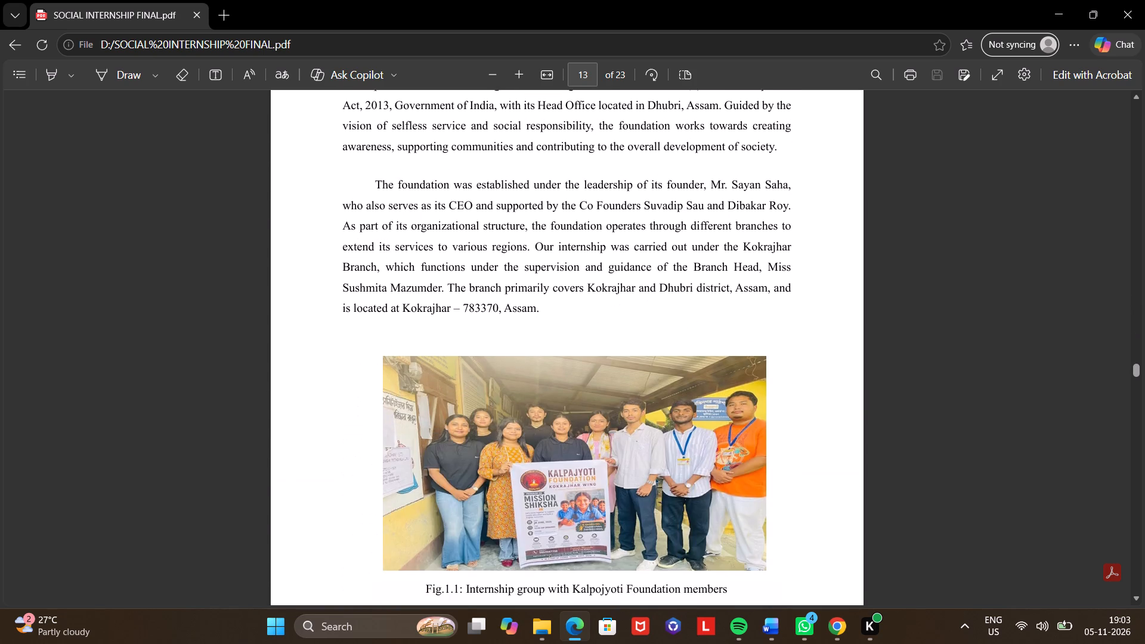
pyautogui.scroll(-7, 606, 361)
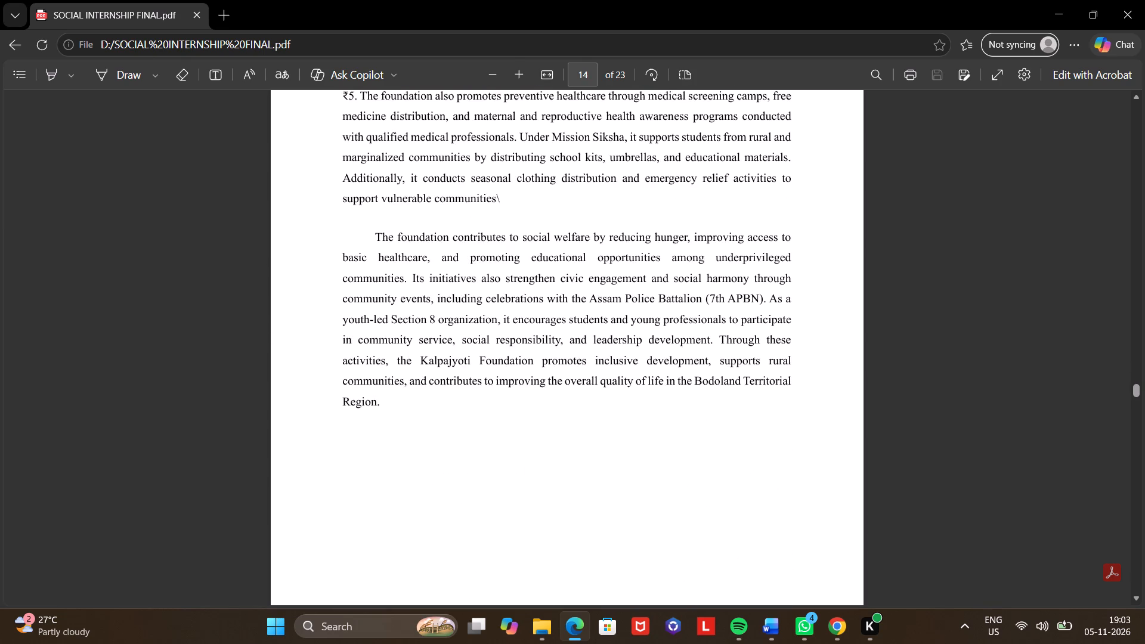
pyautogui.scroll(-6, 606, 361)
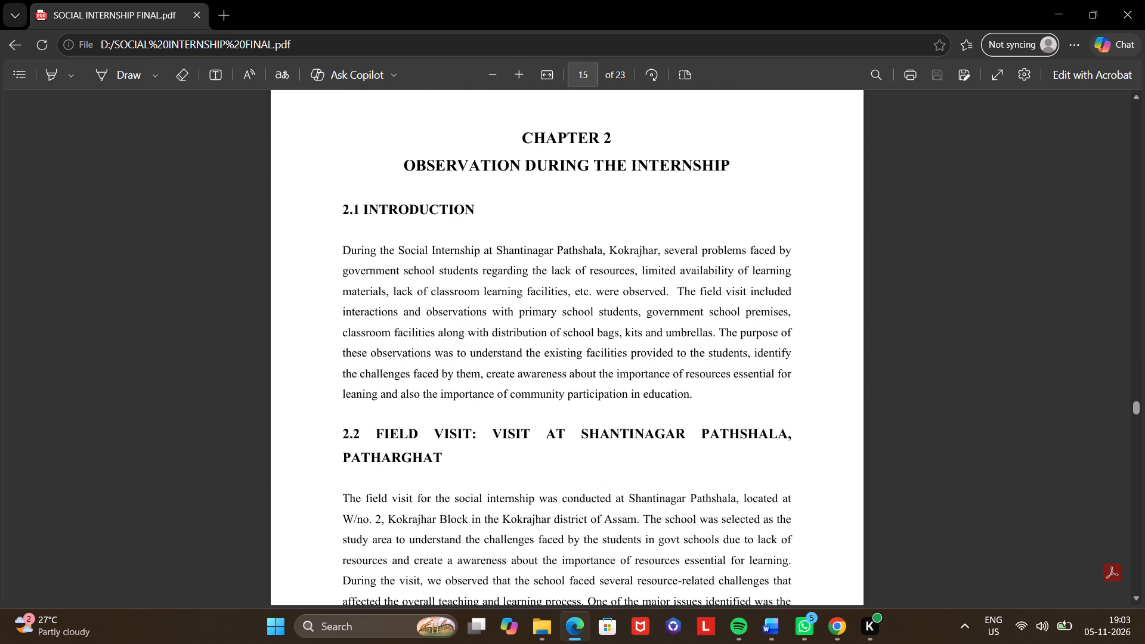
# Review Chapter 2 in the PDF, checking sections 2.1 to 2.3, the page numbers and the captions of Fig. 2.1 to 2.3.
pyautogui.scroll(-1, 606, 361)
pyautogui.scroll(1, 606, 361)
pyautogui.scroll(-1, 606, 361)
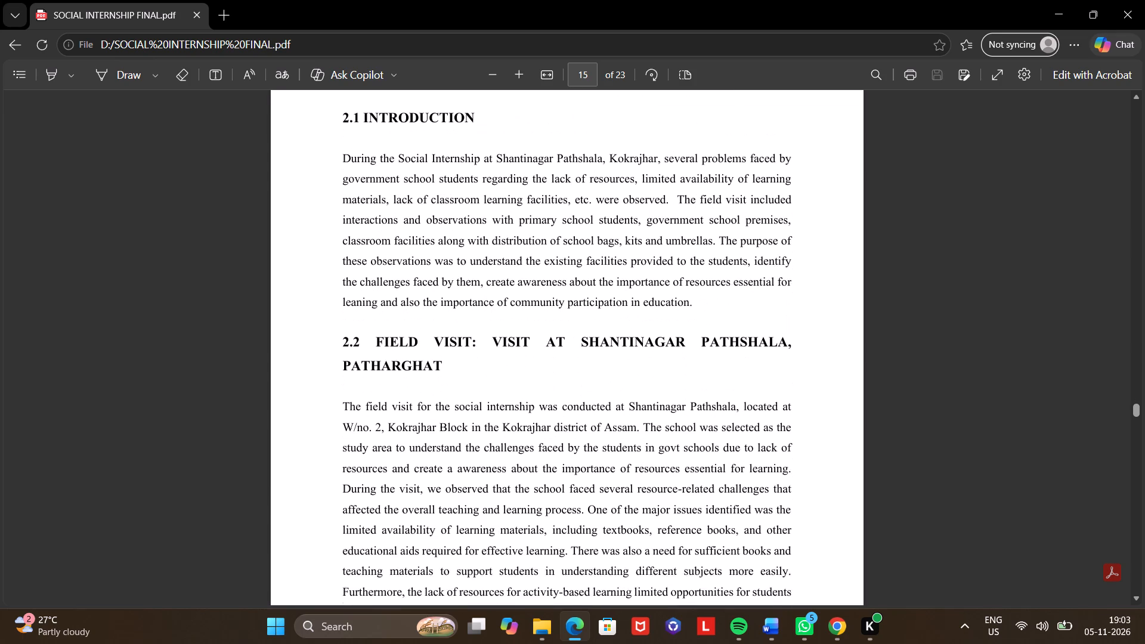
pyautogui.scroll(-4, 606, 361)
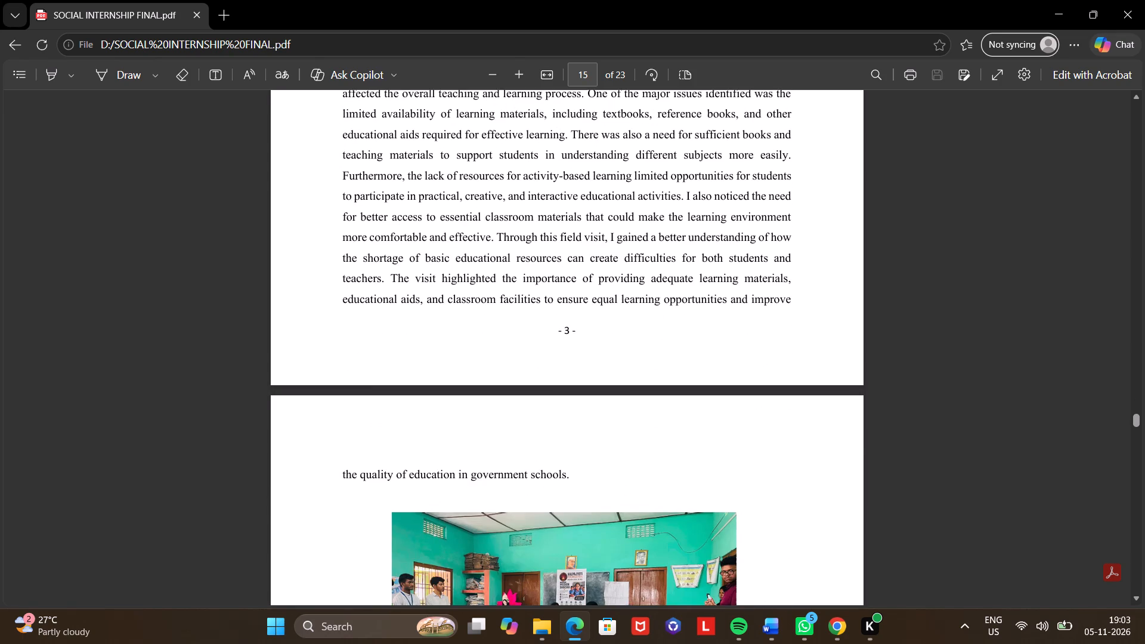
pyautogui.scroll(-2, 606, 361)
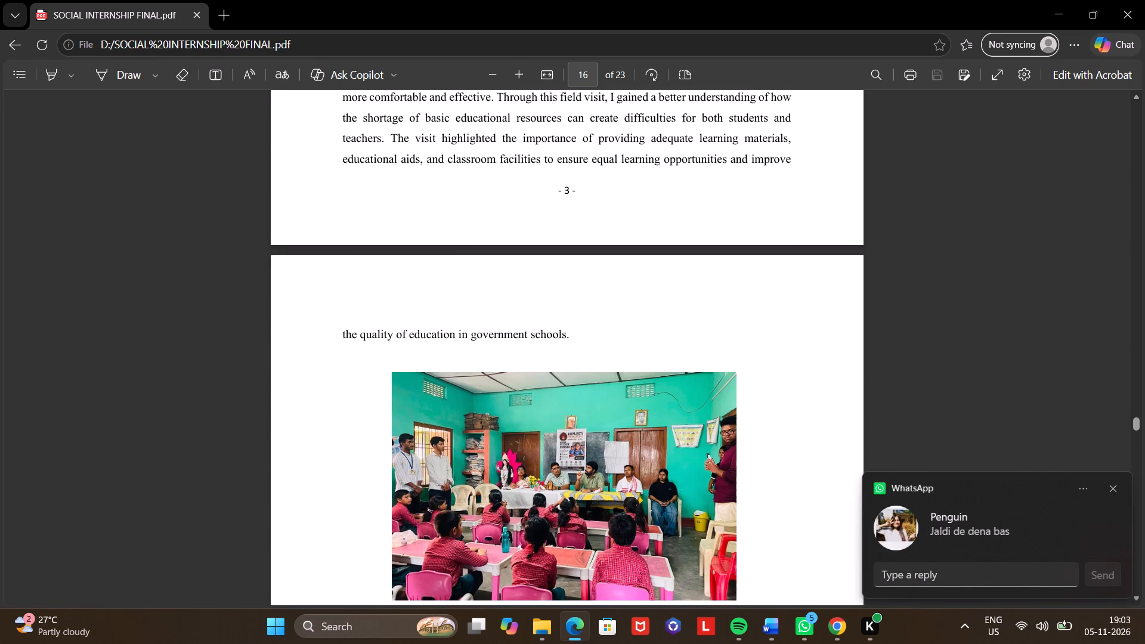
pyautogui.scroll(-5, 606, 361)
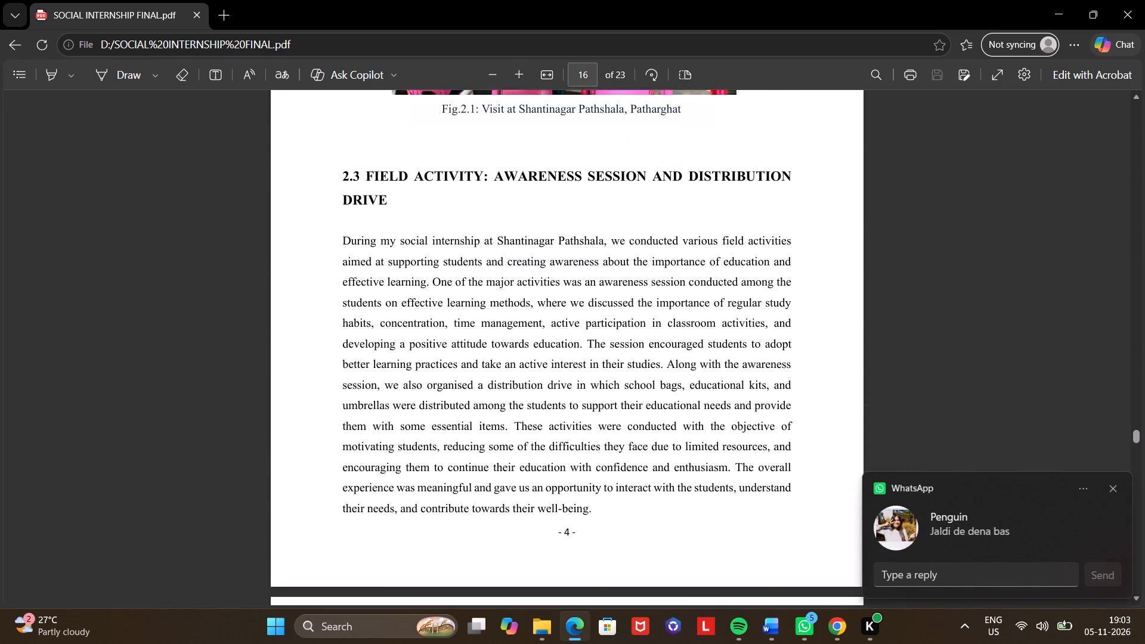
pyautogui.scroll(-2, 606, 361)
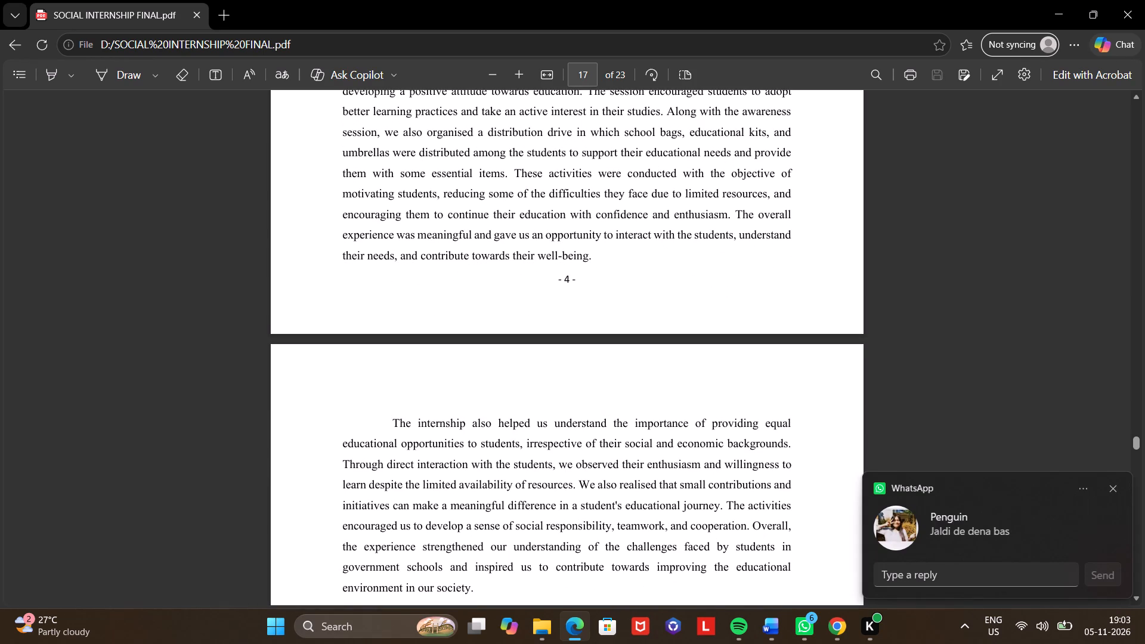
pyautogui.scroll(-1, 606, 361)
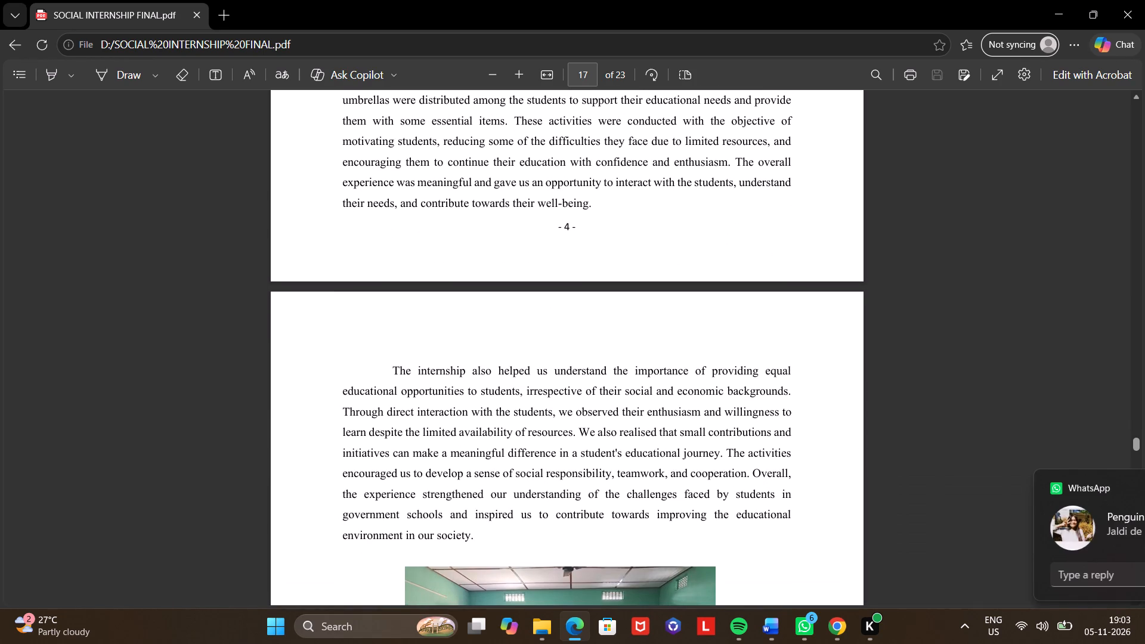
pyautogui.scroll(-2, 606, 361)
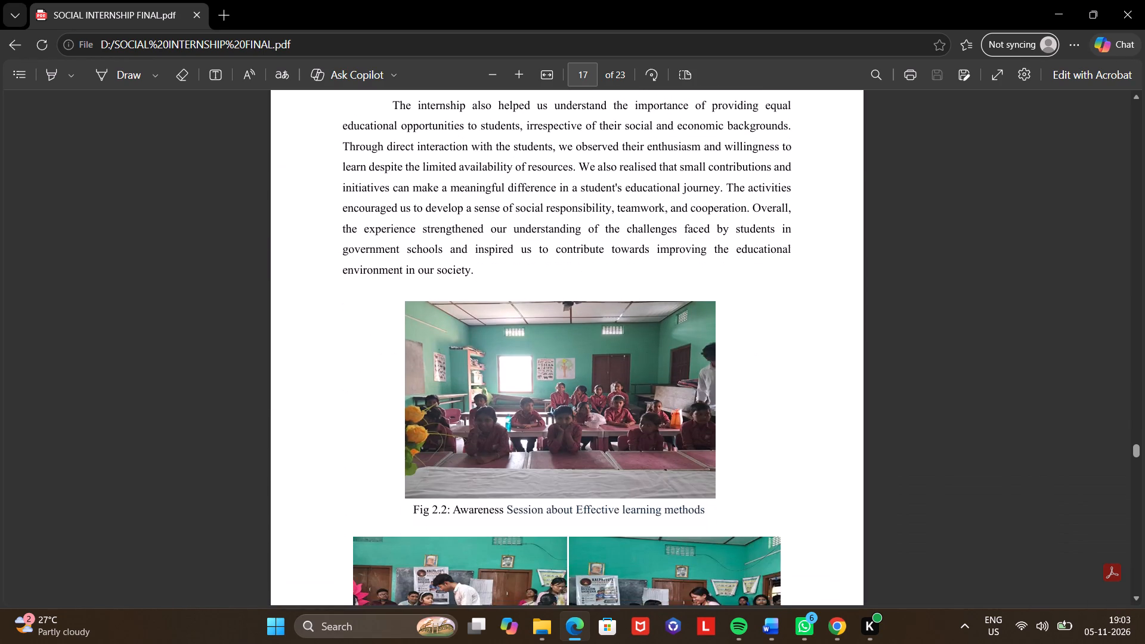
pyautogui.scroll(-4, 606, 361)
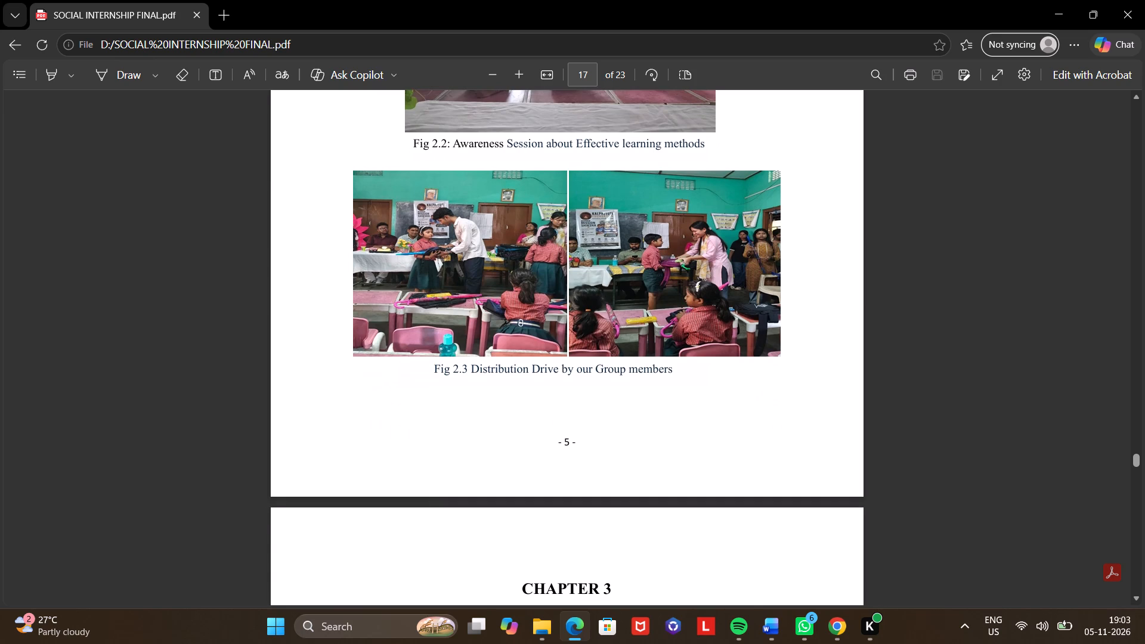
pyautogui.click(584, 371)
pyautogui.scroll(-4, 584, 371)
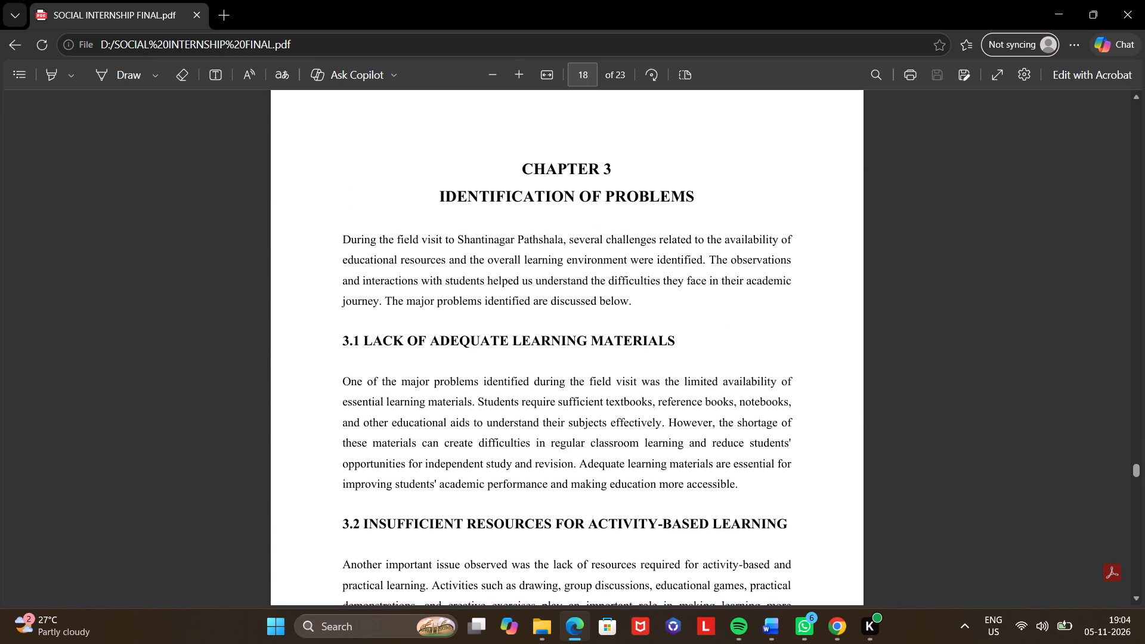
pyautogui.scroll(-5, 584, 371)
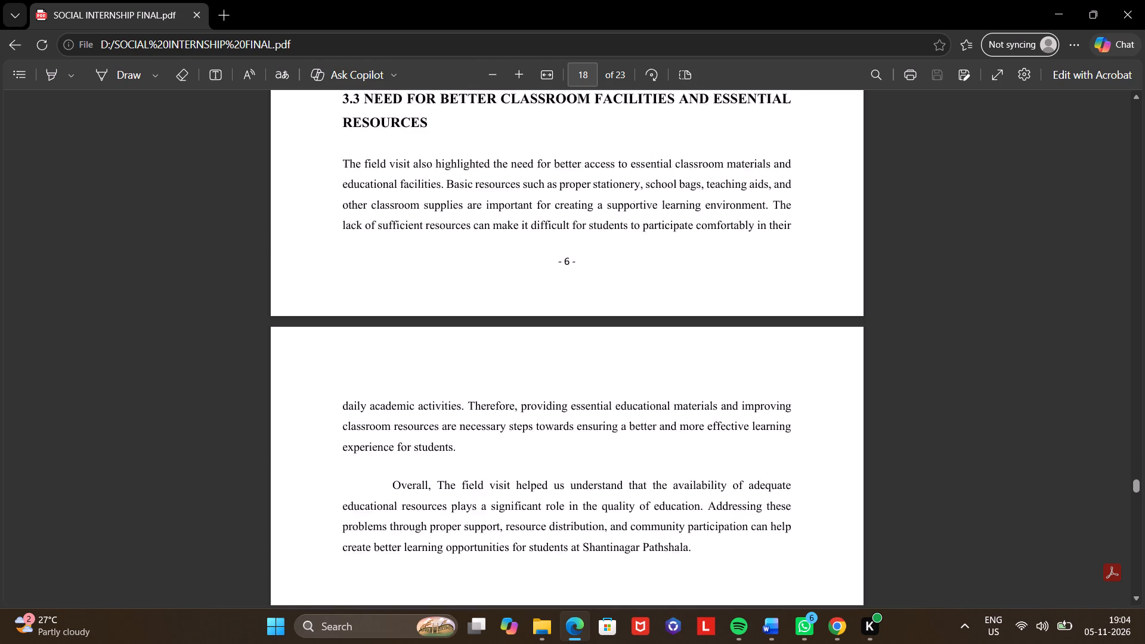
pyautogui.scroll(-4, 584, 371)
pyautogui.scroll(4, 584, 371)
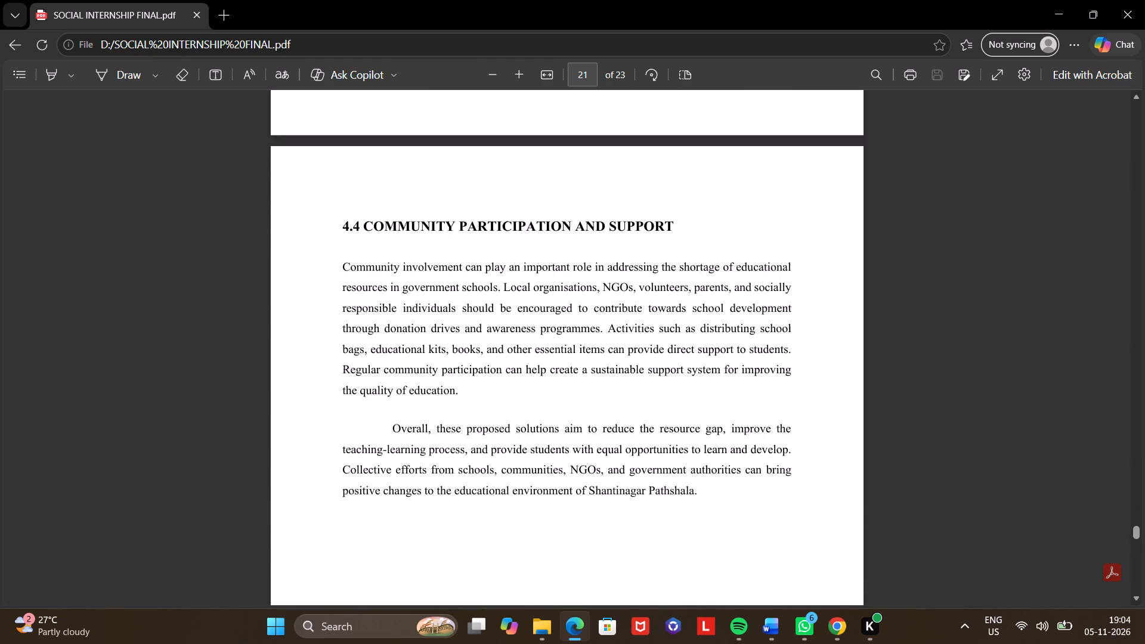
pyautogui.scroll(3, 584, 371)
pyautogui.scroll(-6, 584, 371)
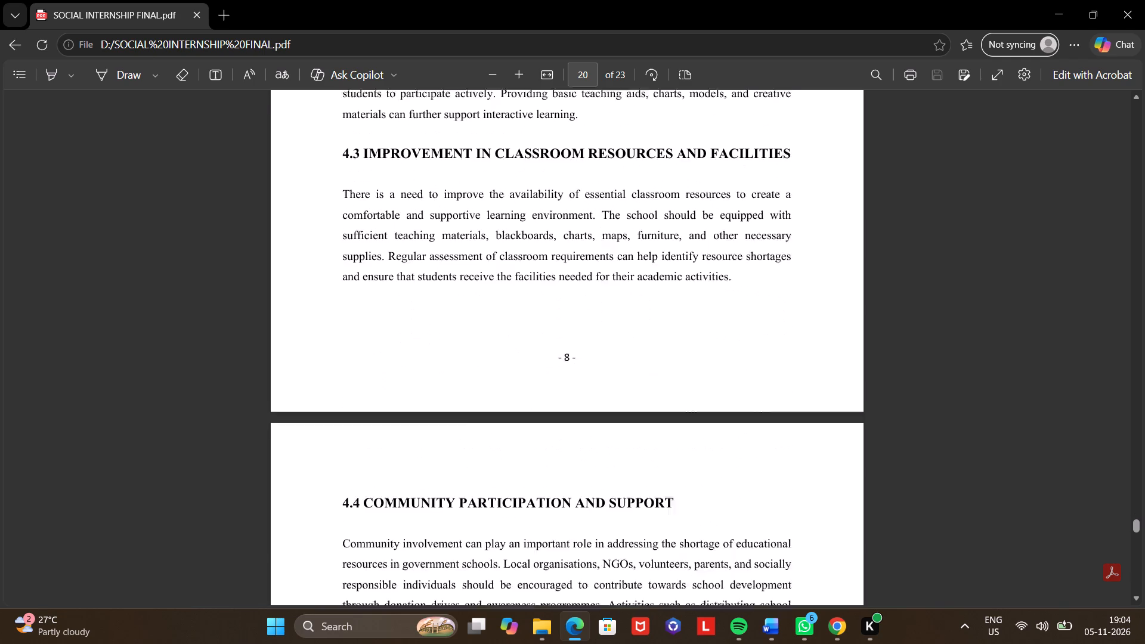
pyautogui.scroll(-10, 584, 371)
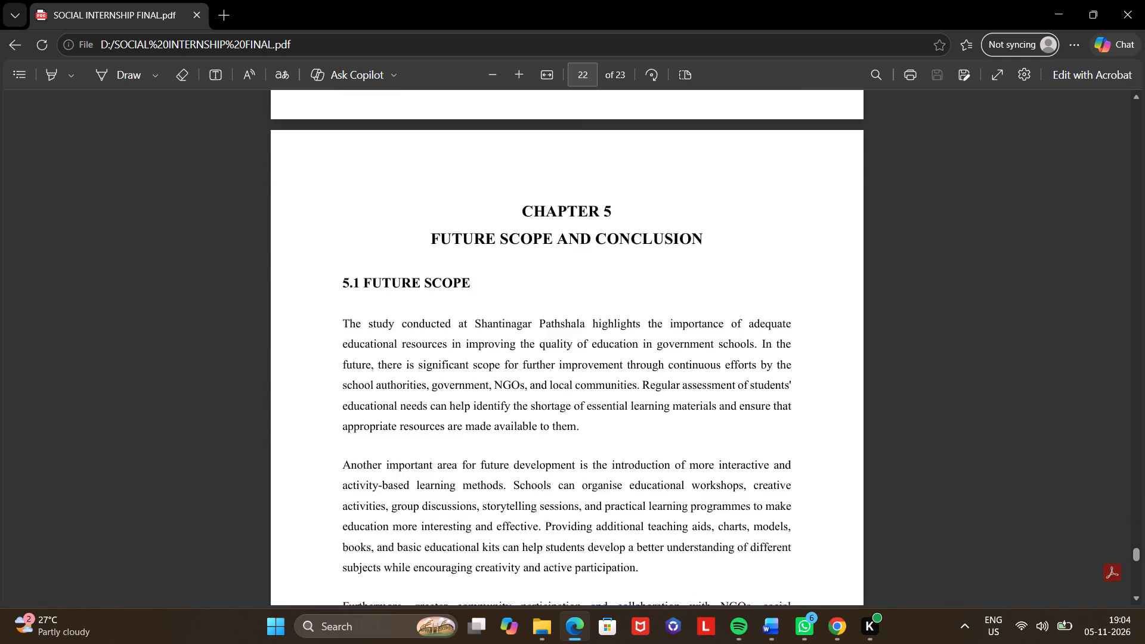